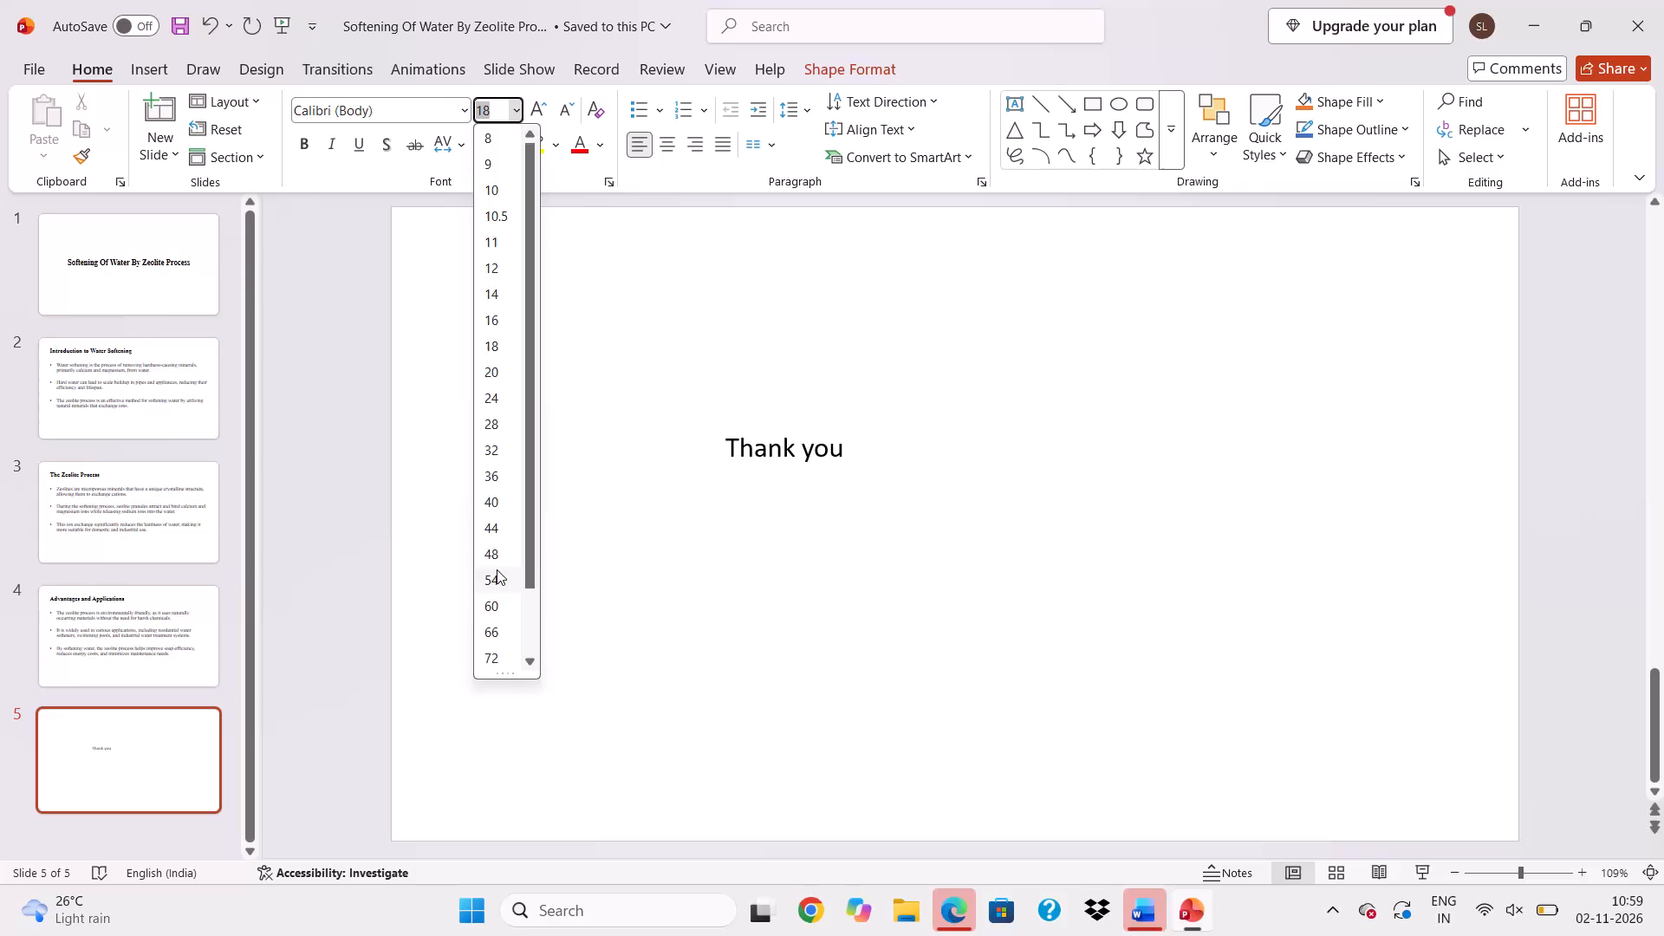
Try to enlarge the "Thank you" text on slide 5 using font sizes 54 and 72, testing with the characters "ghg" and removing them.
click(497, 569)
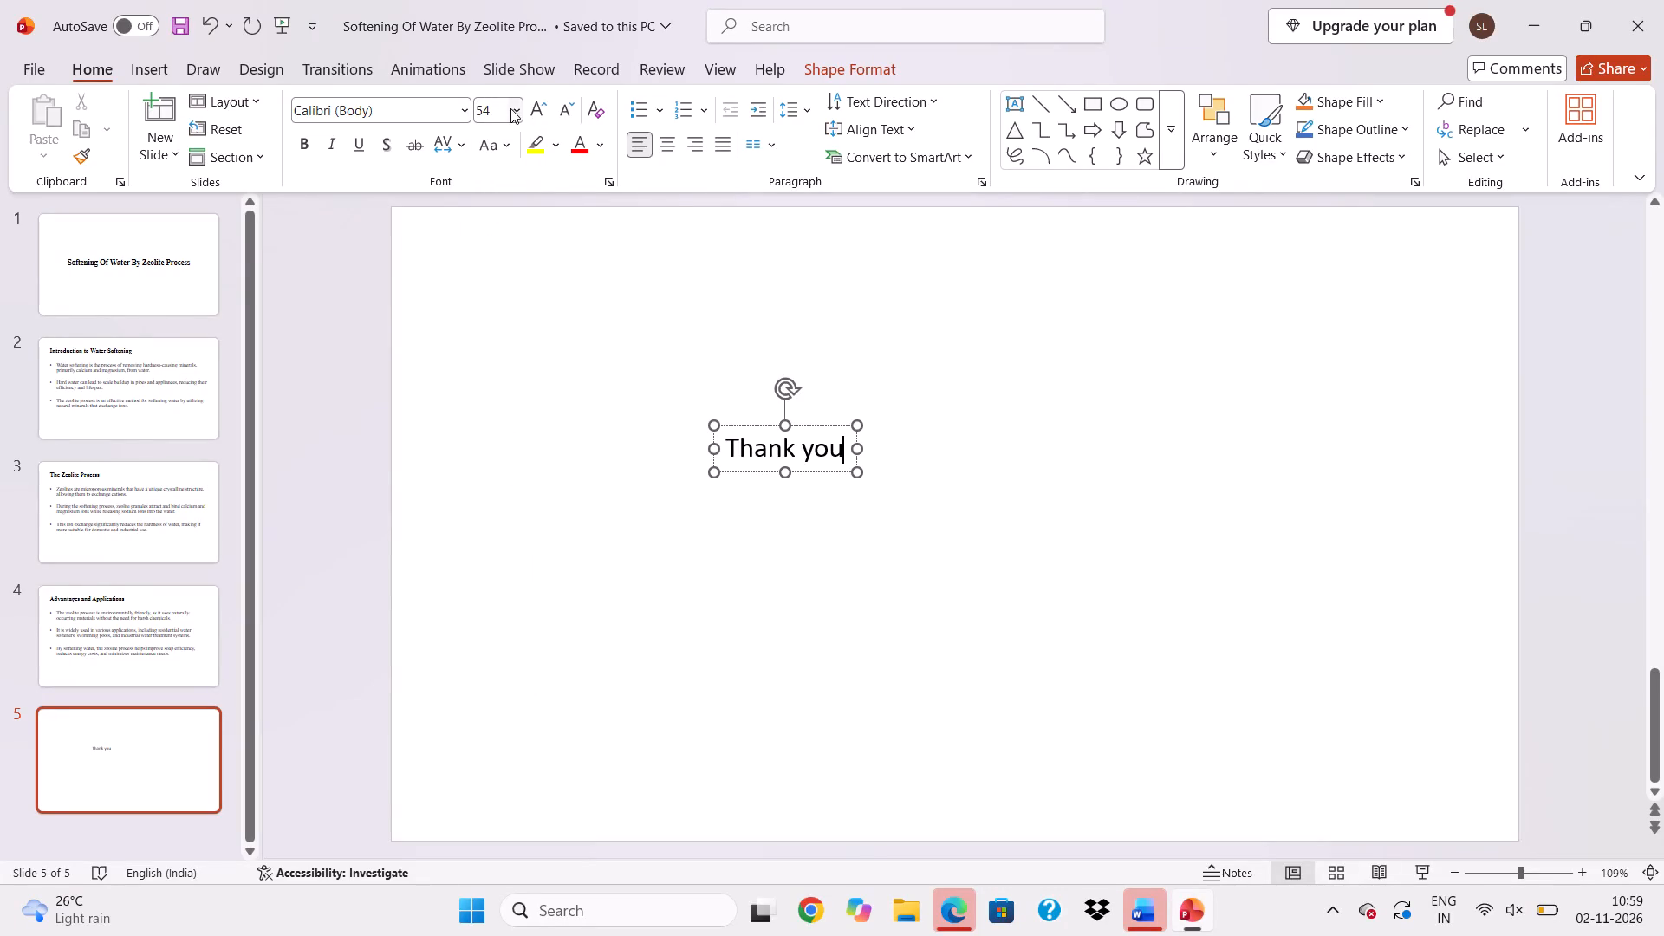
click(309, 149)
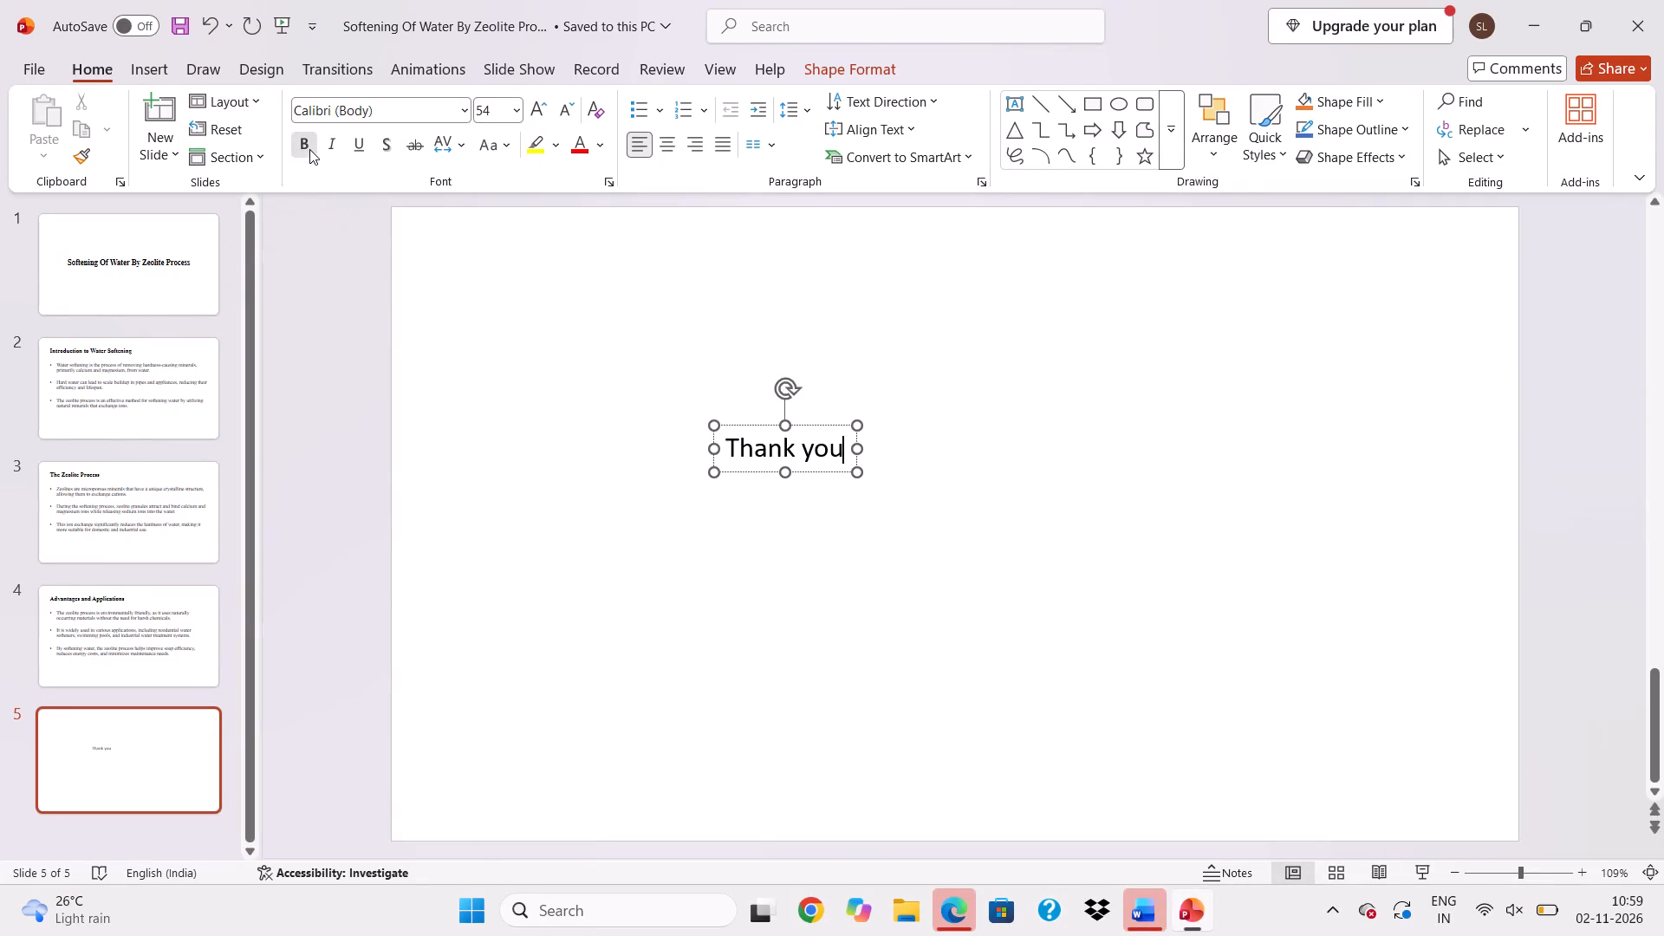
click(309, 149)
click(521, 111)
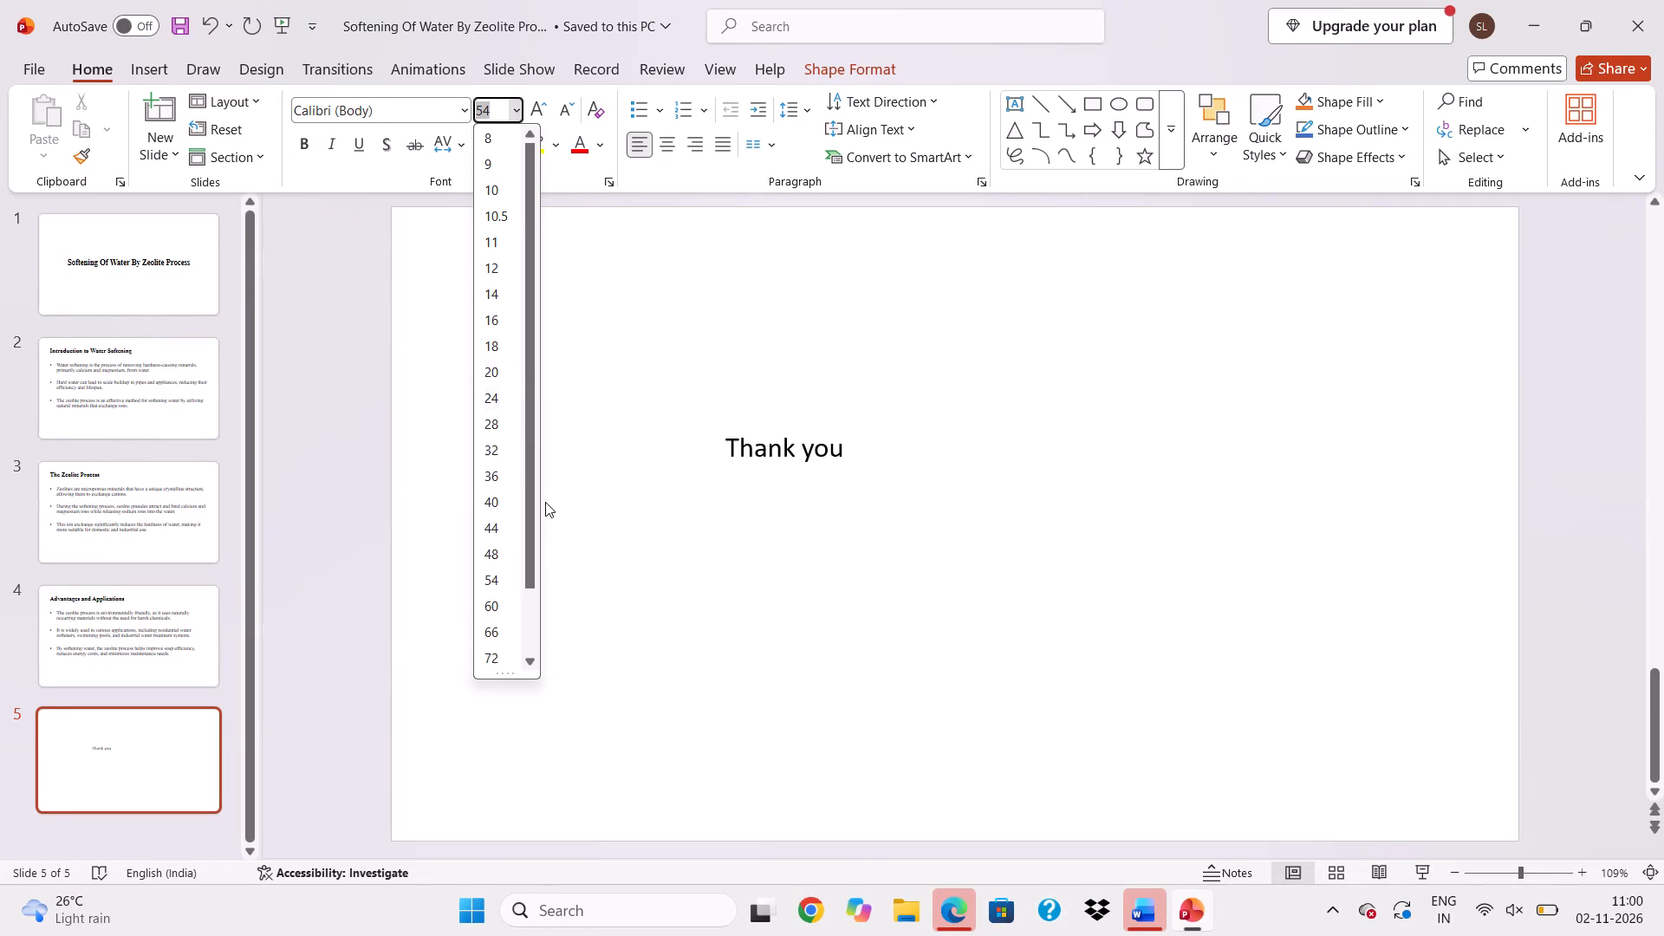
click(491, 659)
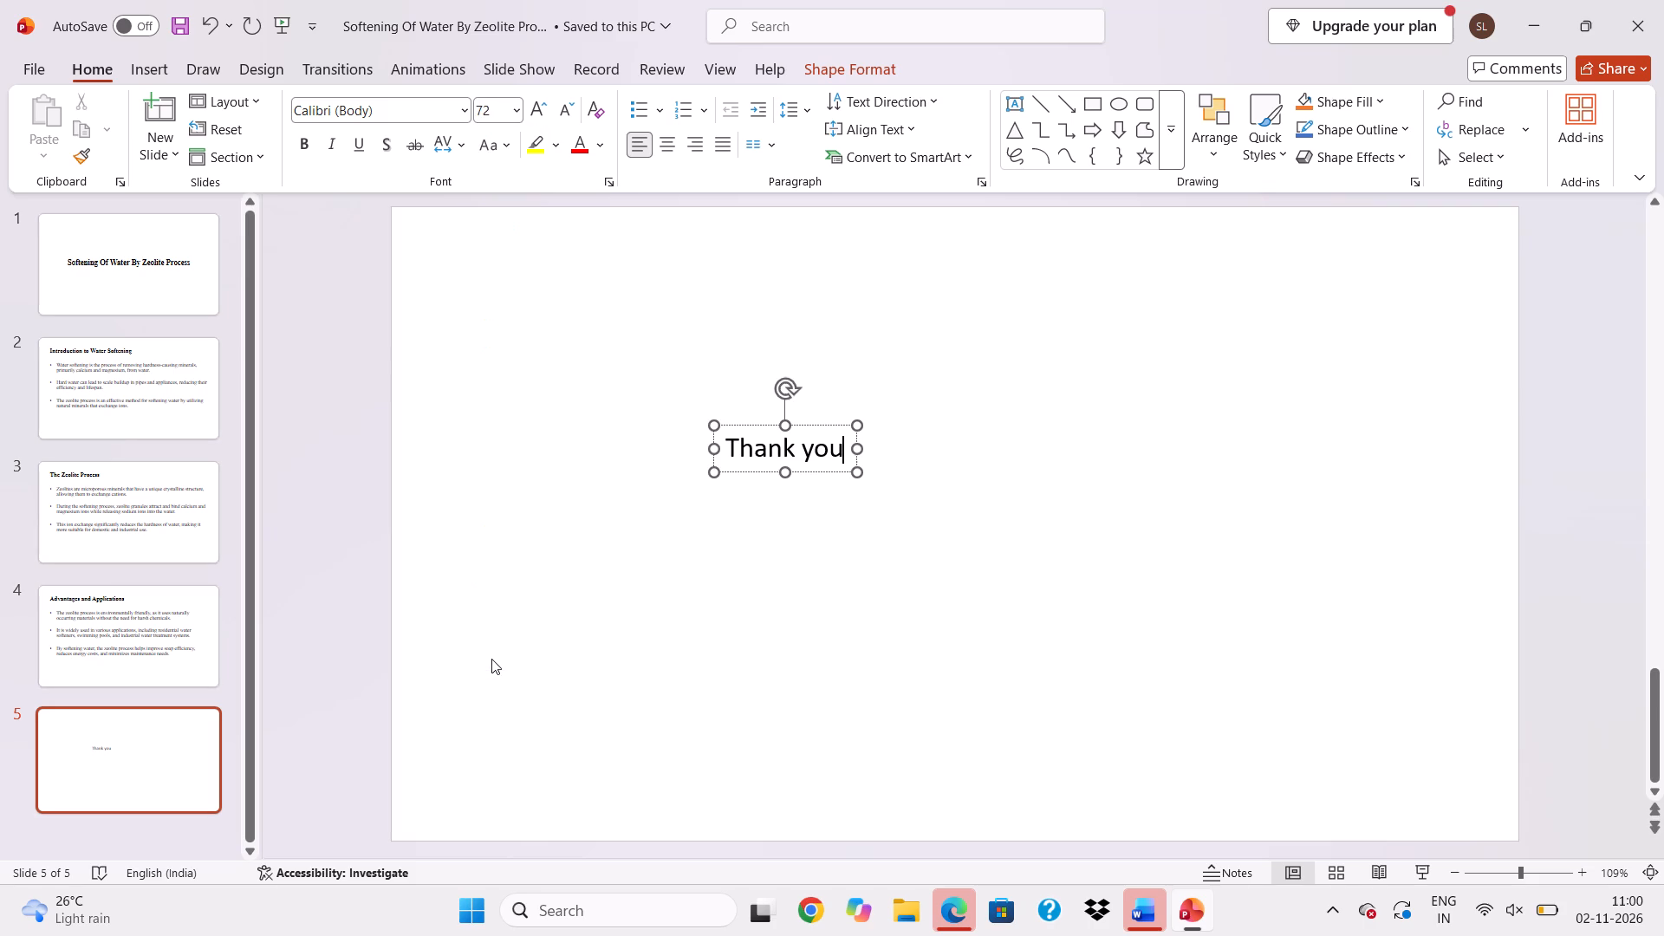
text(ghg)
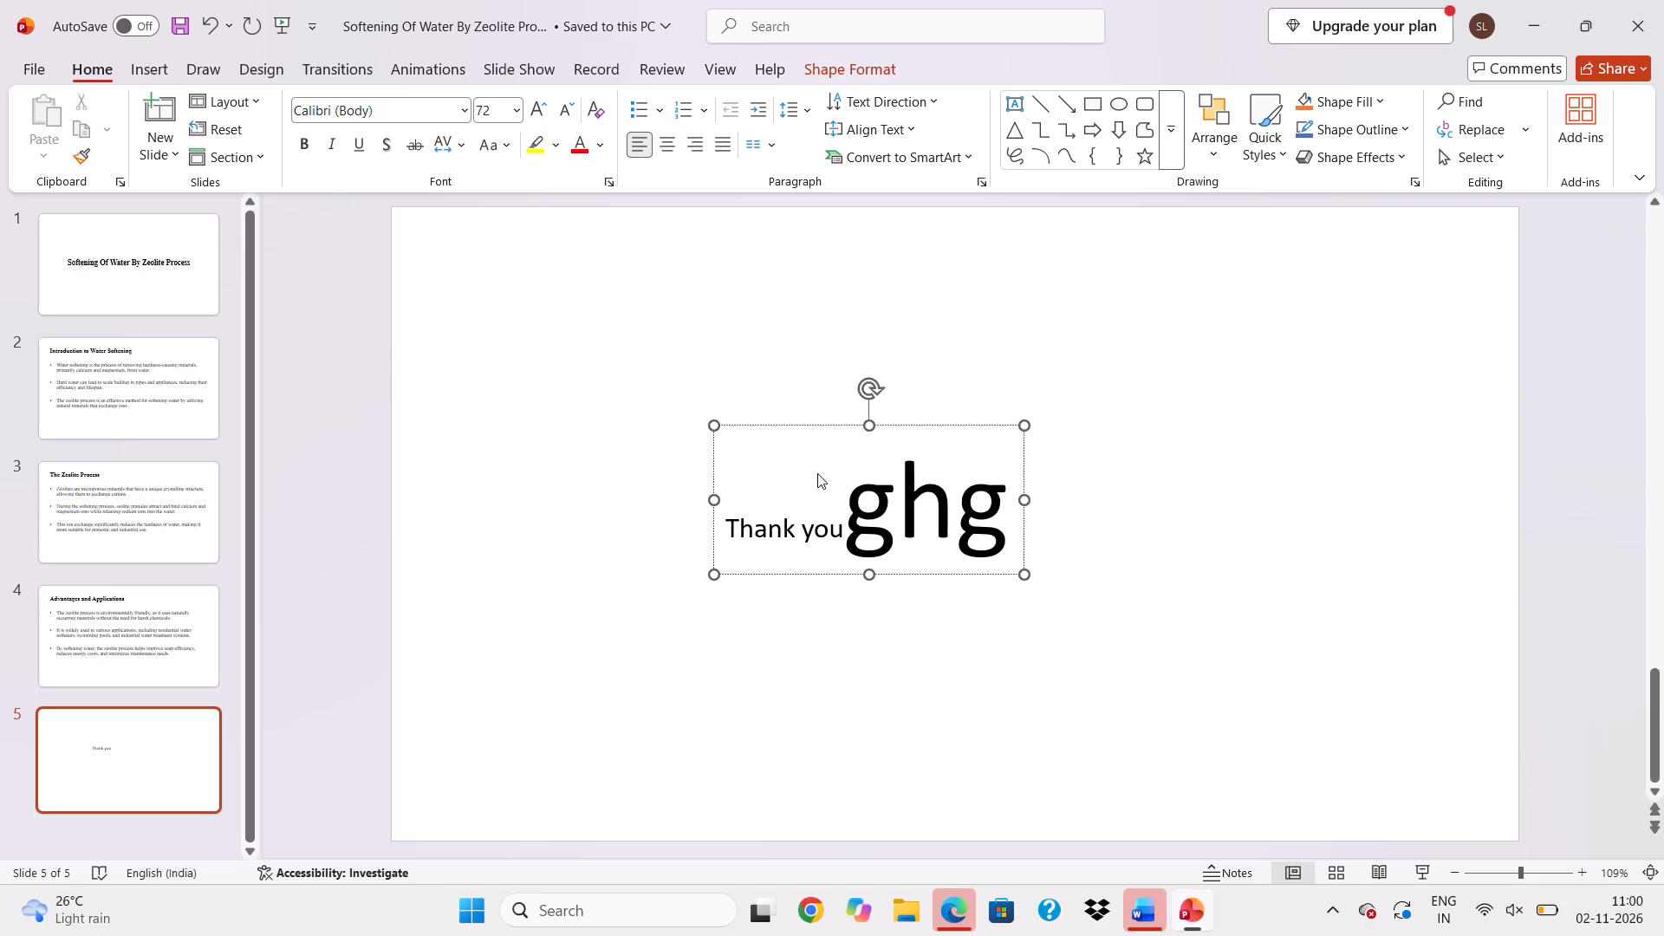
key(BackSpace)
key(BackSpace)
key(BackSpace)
Delete the "Thank you" text from the text box on slide 5, keeping the box ready for new text.
key(BackSpace)
key(BackSpace)
key(BackSpace)
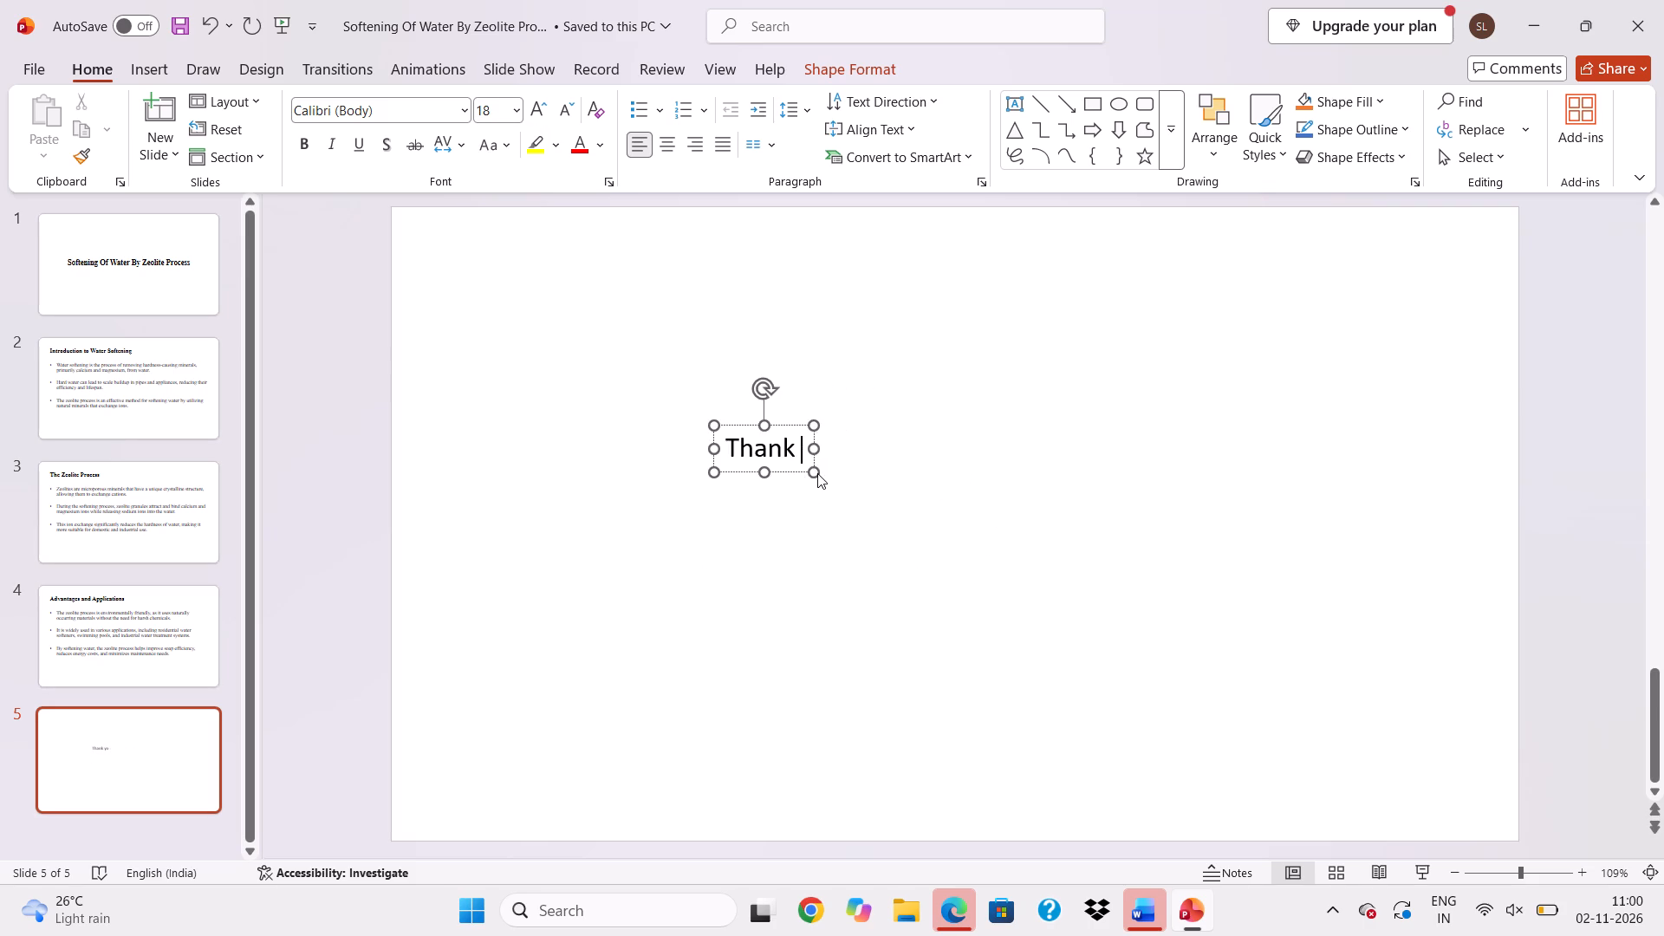
key(BackSpace)
key(BackSpace)
key(BackSpace)
key(BackSpace)
key(BackSpace)
key(BackSpace)
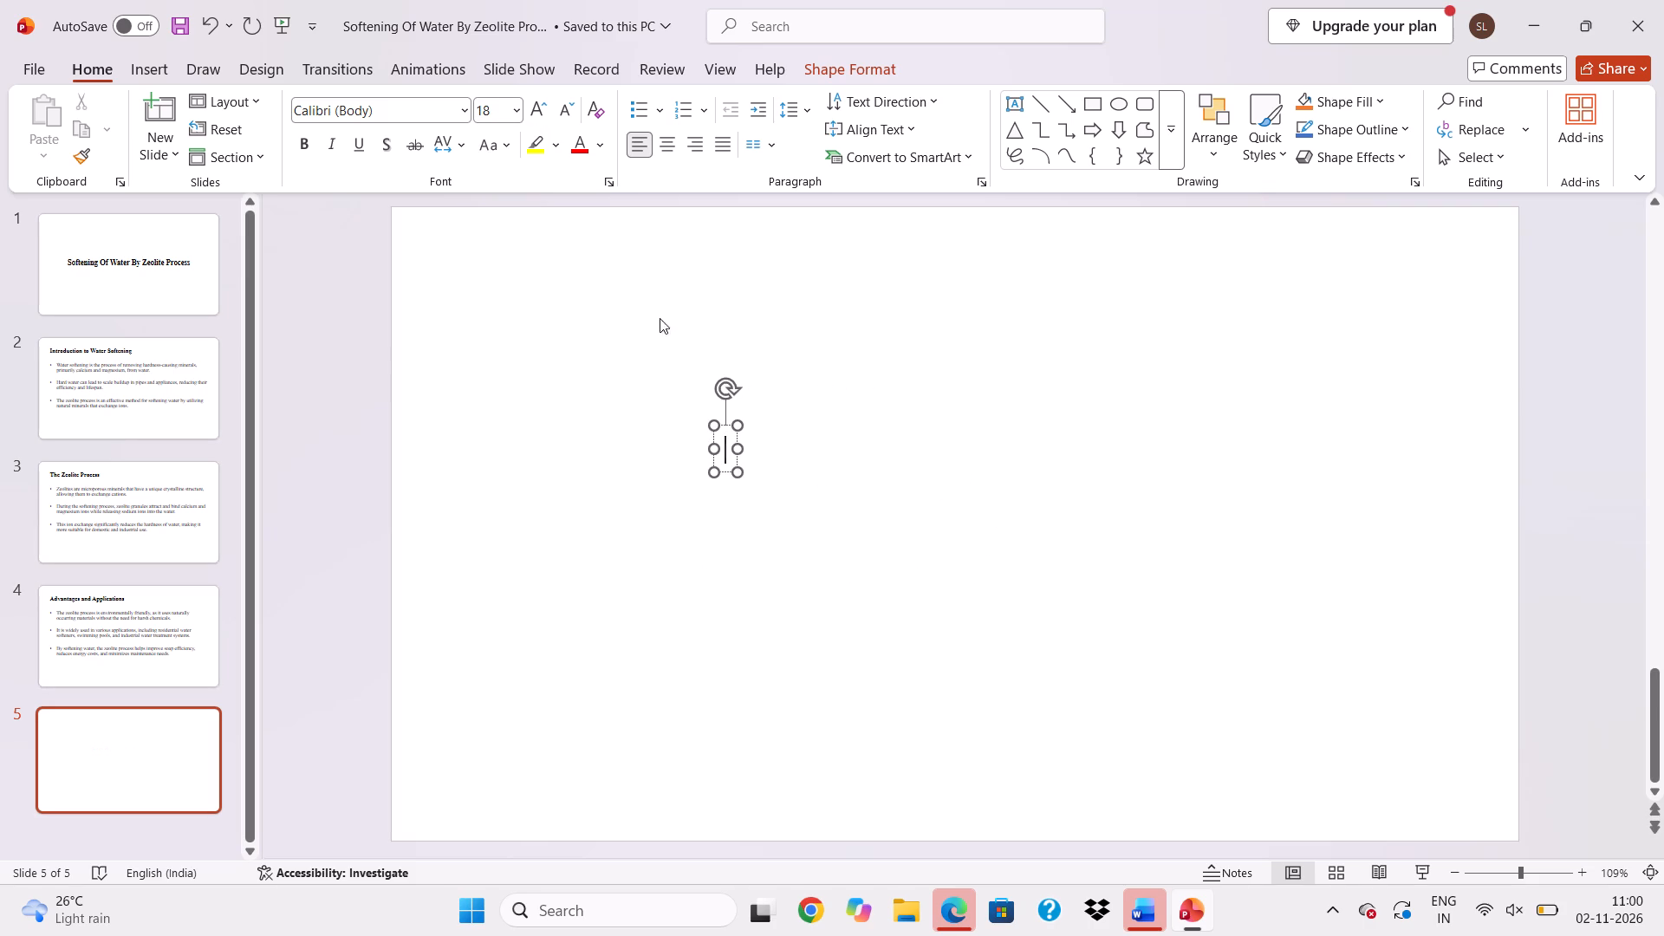
Enter "thank you" in the empty text box on slide 5 in bold at font size 54.
click(518, 111)
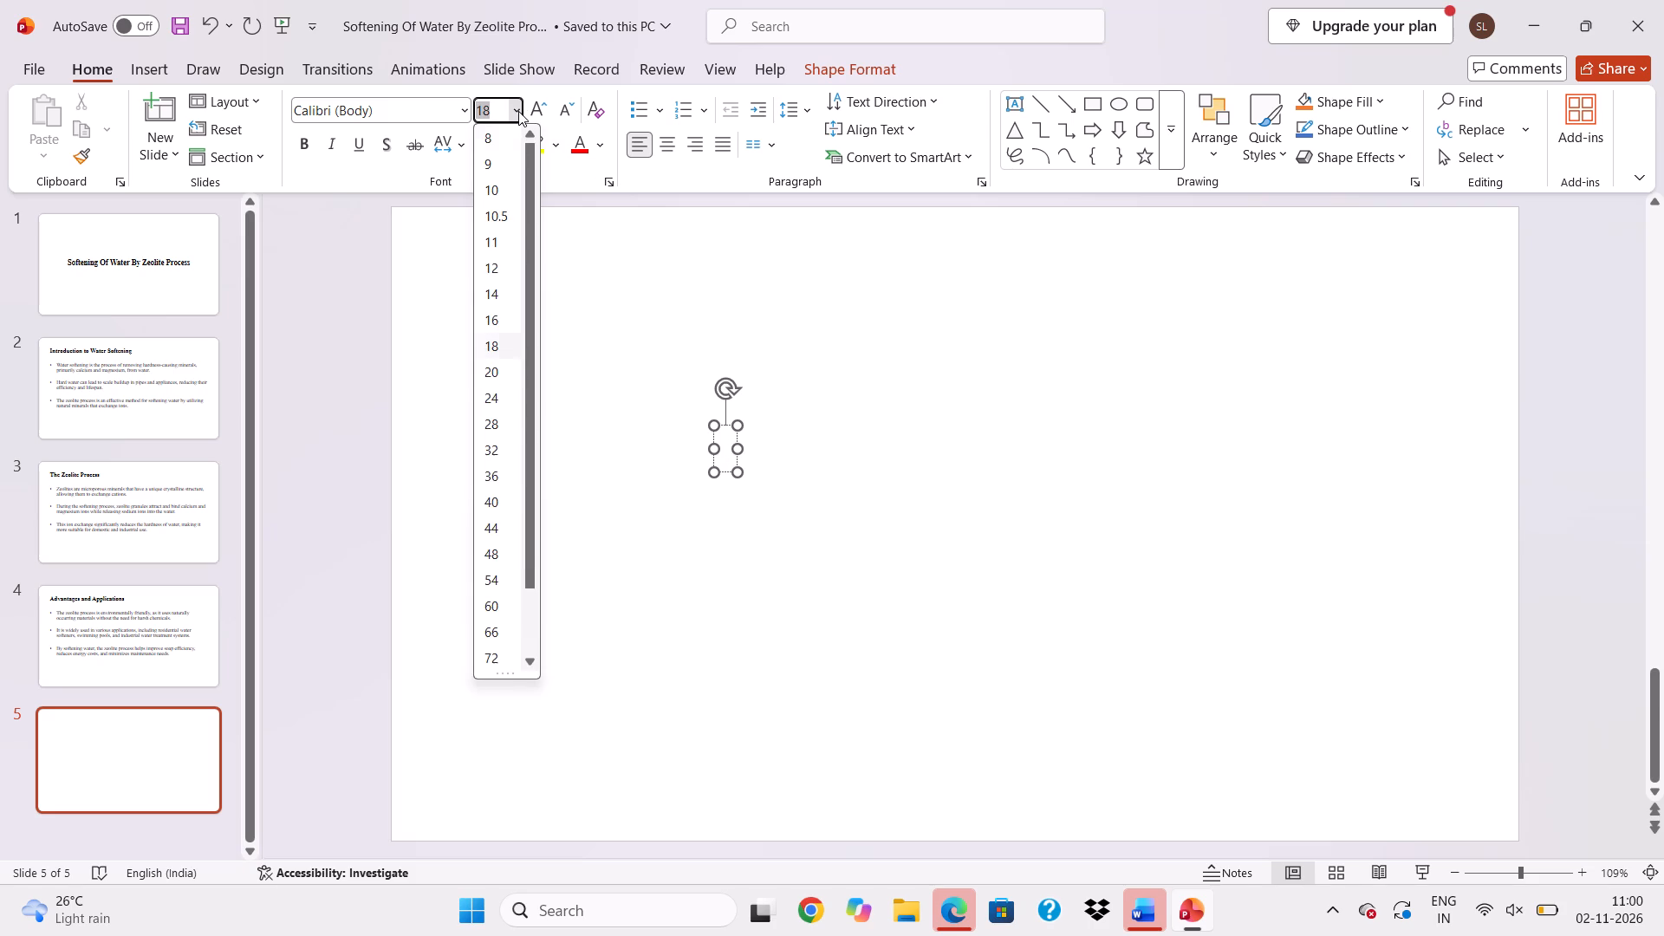
click(498, 577)
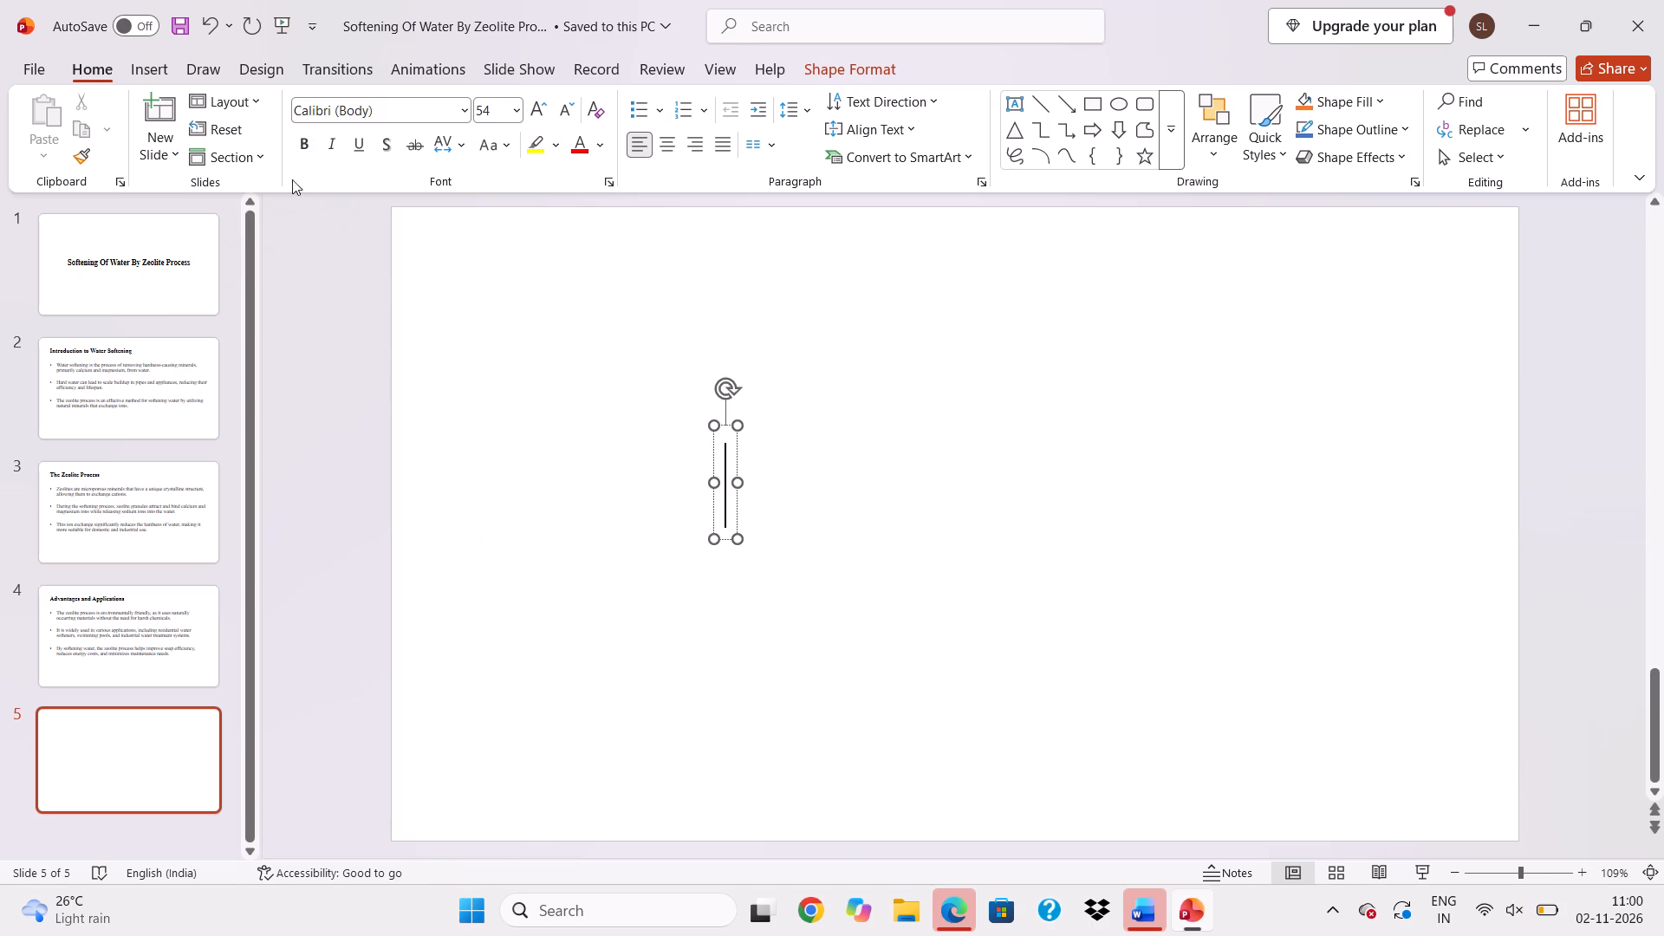
click(301, 138)
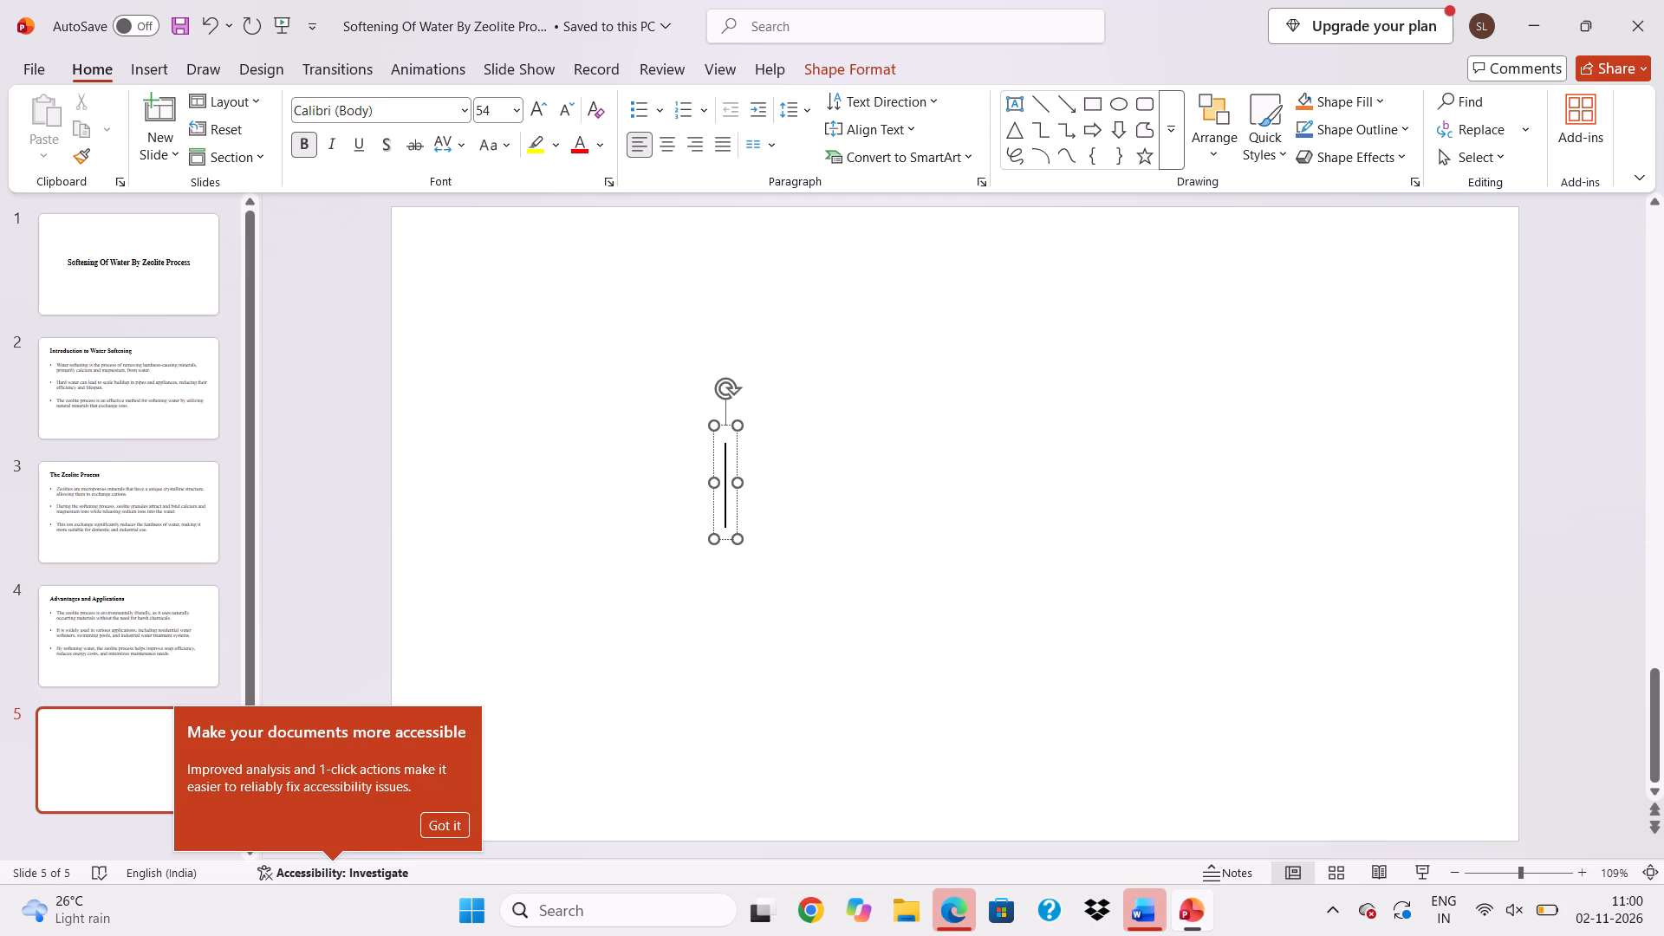
key(t)
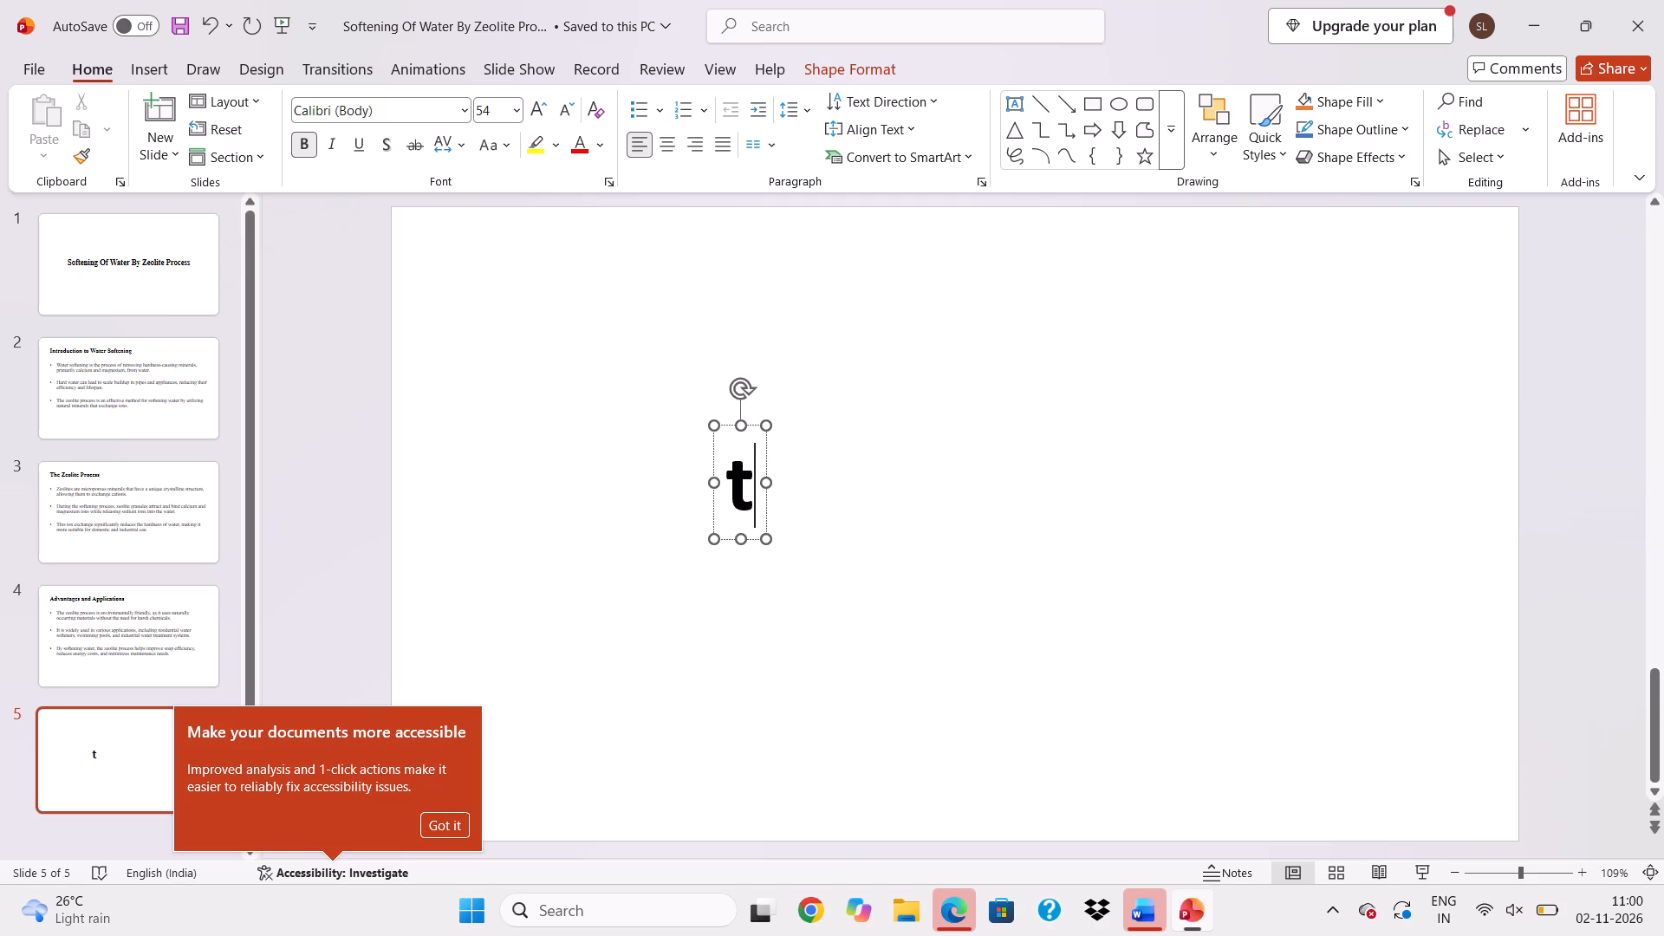
text(ha)
text(nk)
key(space)
text(yo)
key(i)
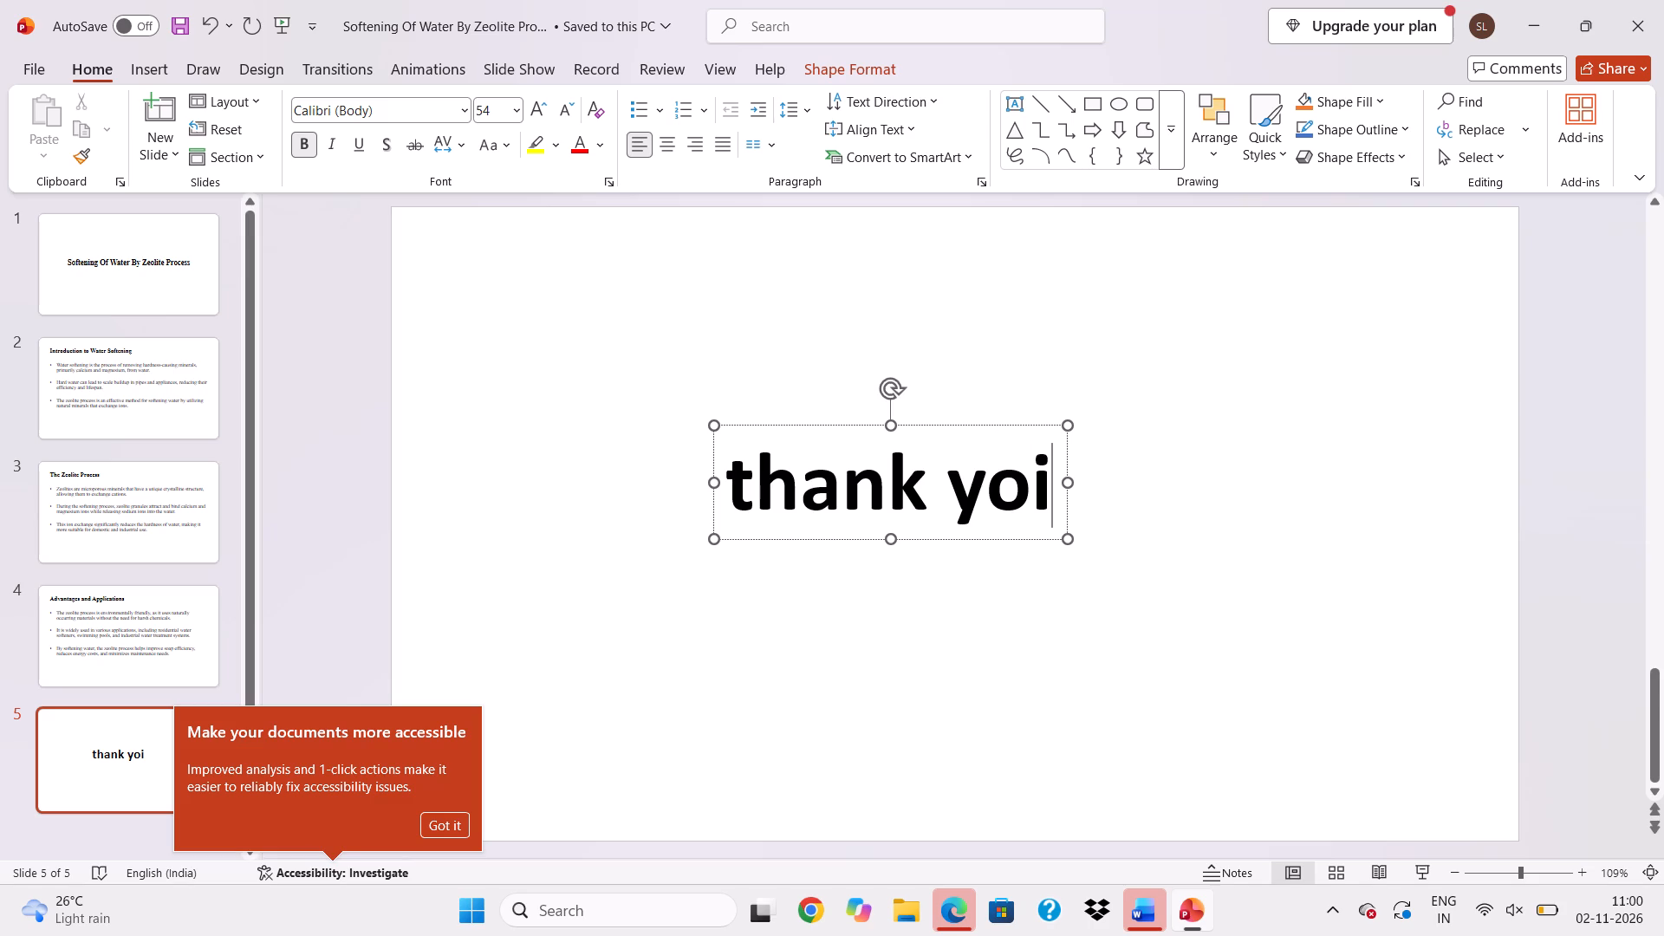
key(BackSpace)
key(u)
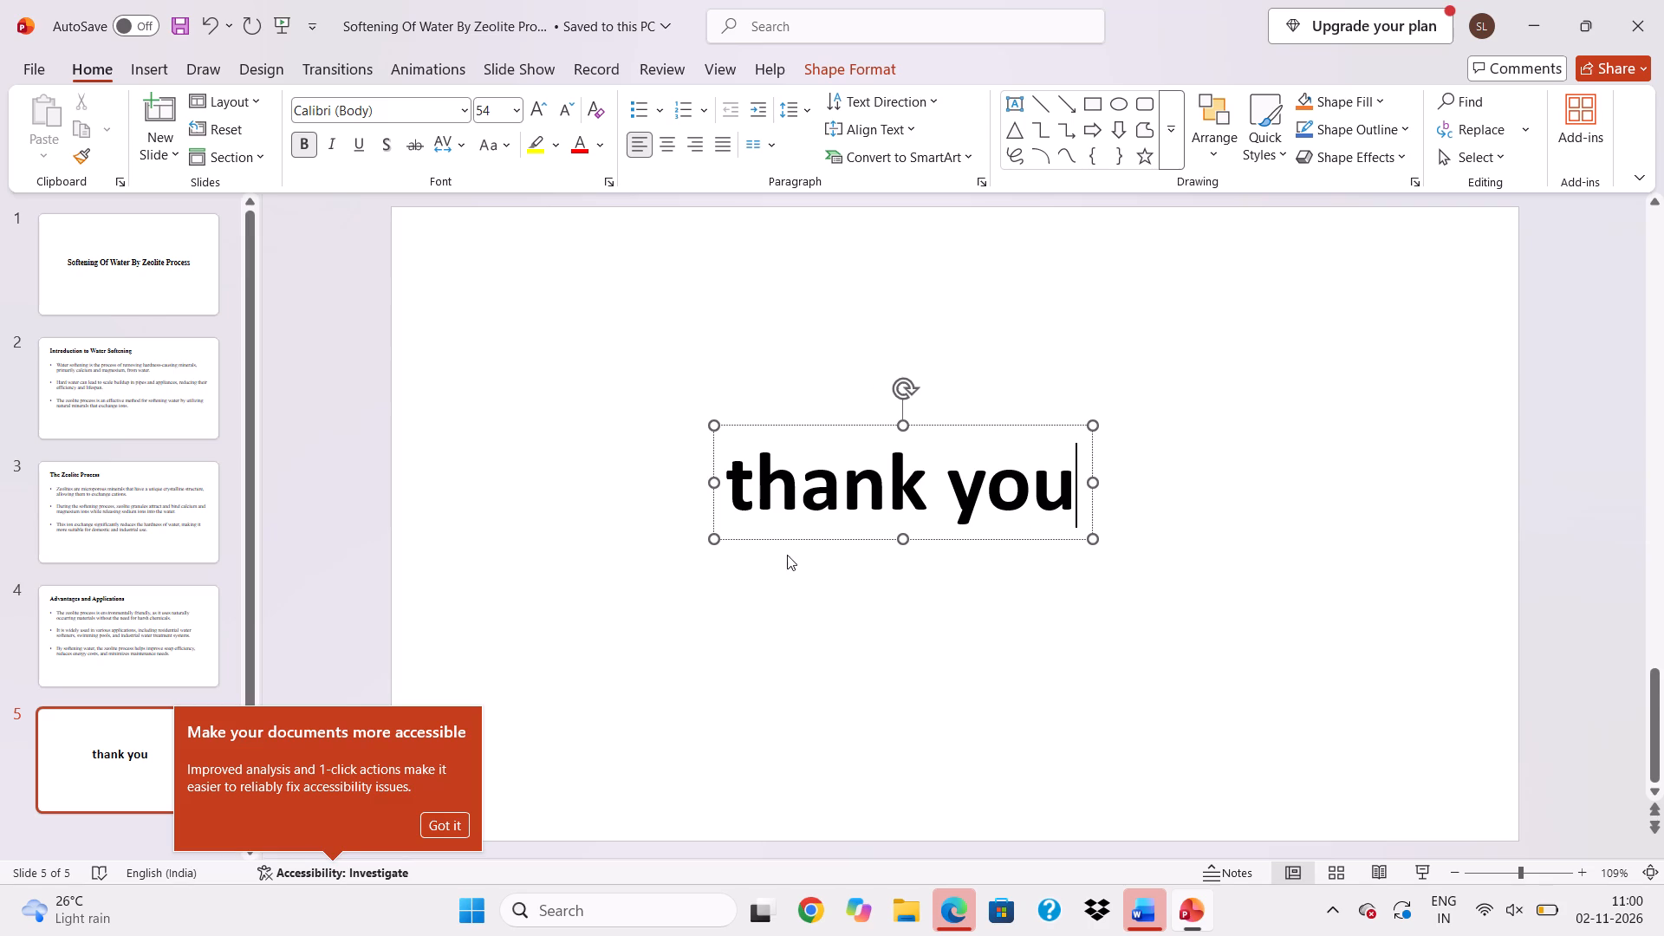
click(1088, 536)
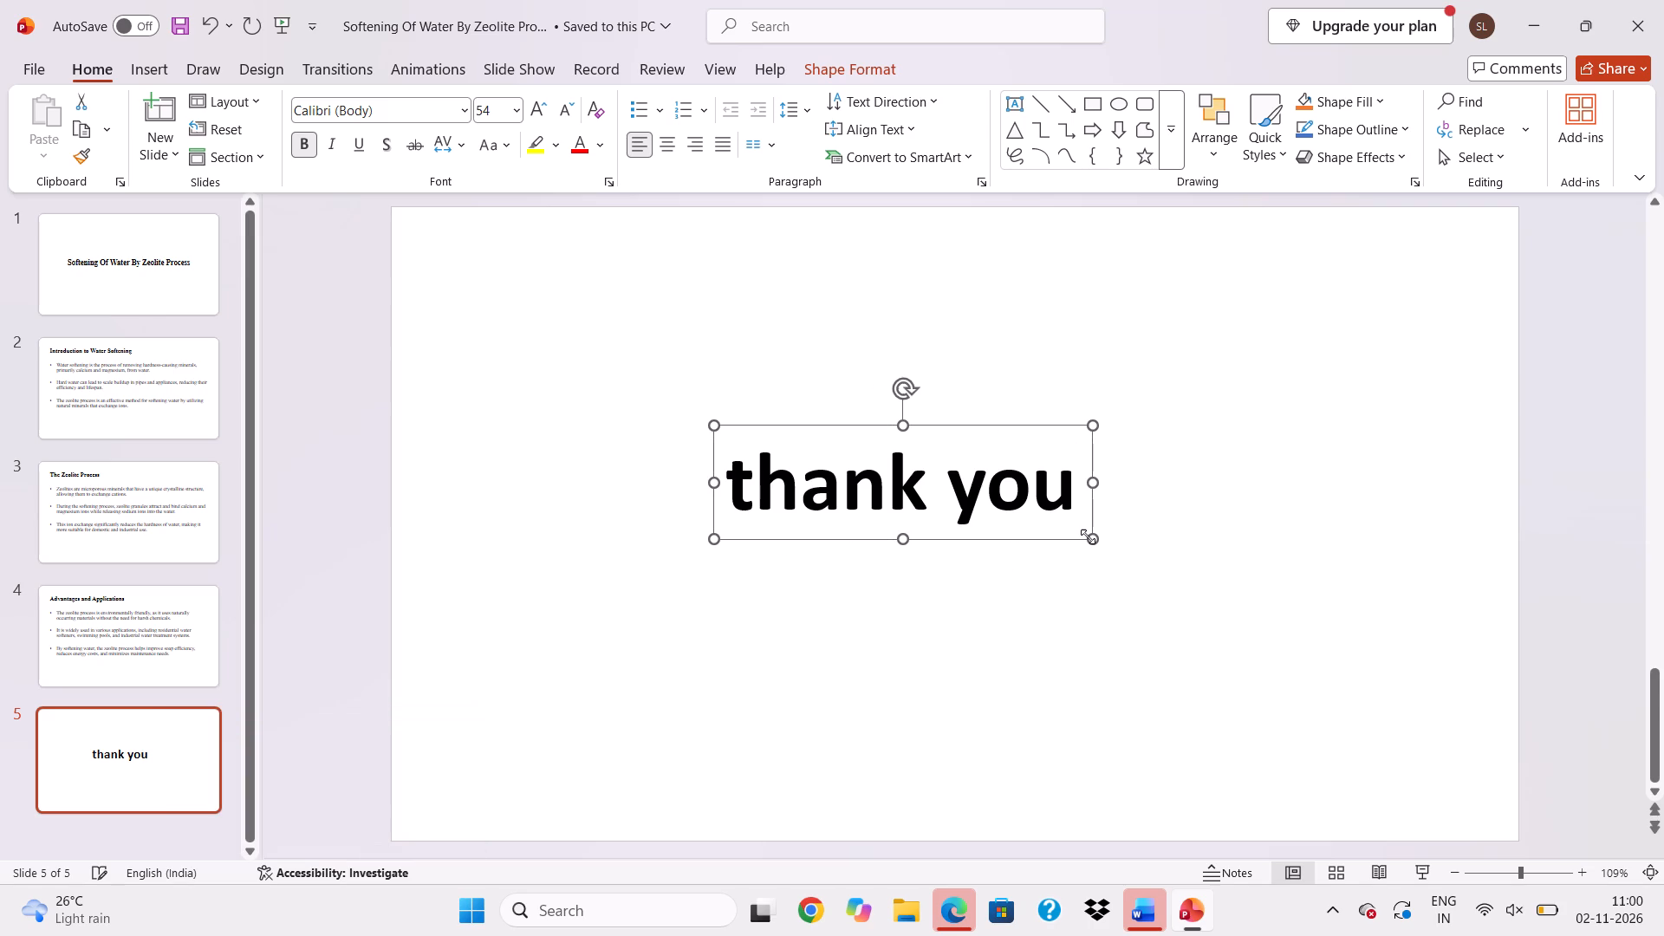
Widen the "thank you" text box on slide 5 by extending both its right and left edges outward.
scroll(1088, 536, right, 1)
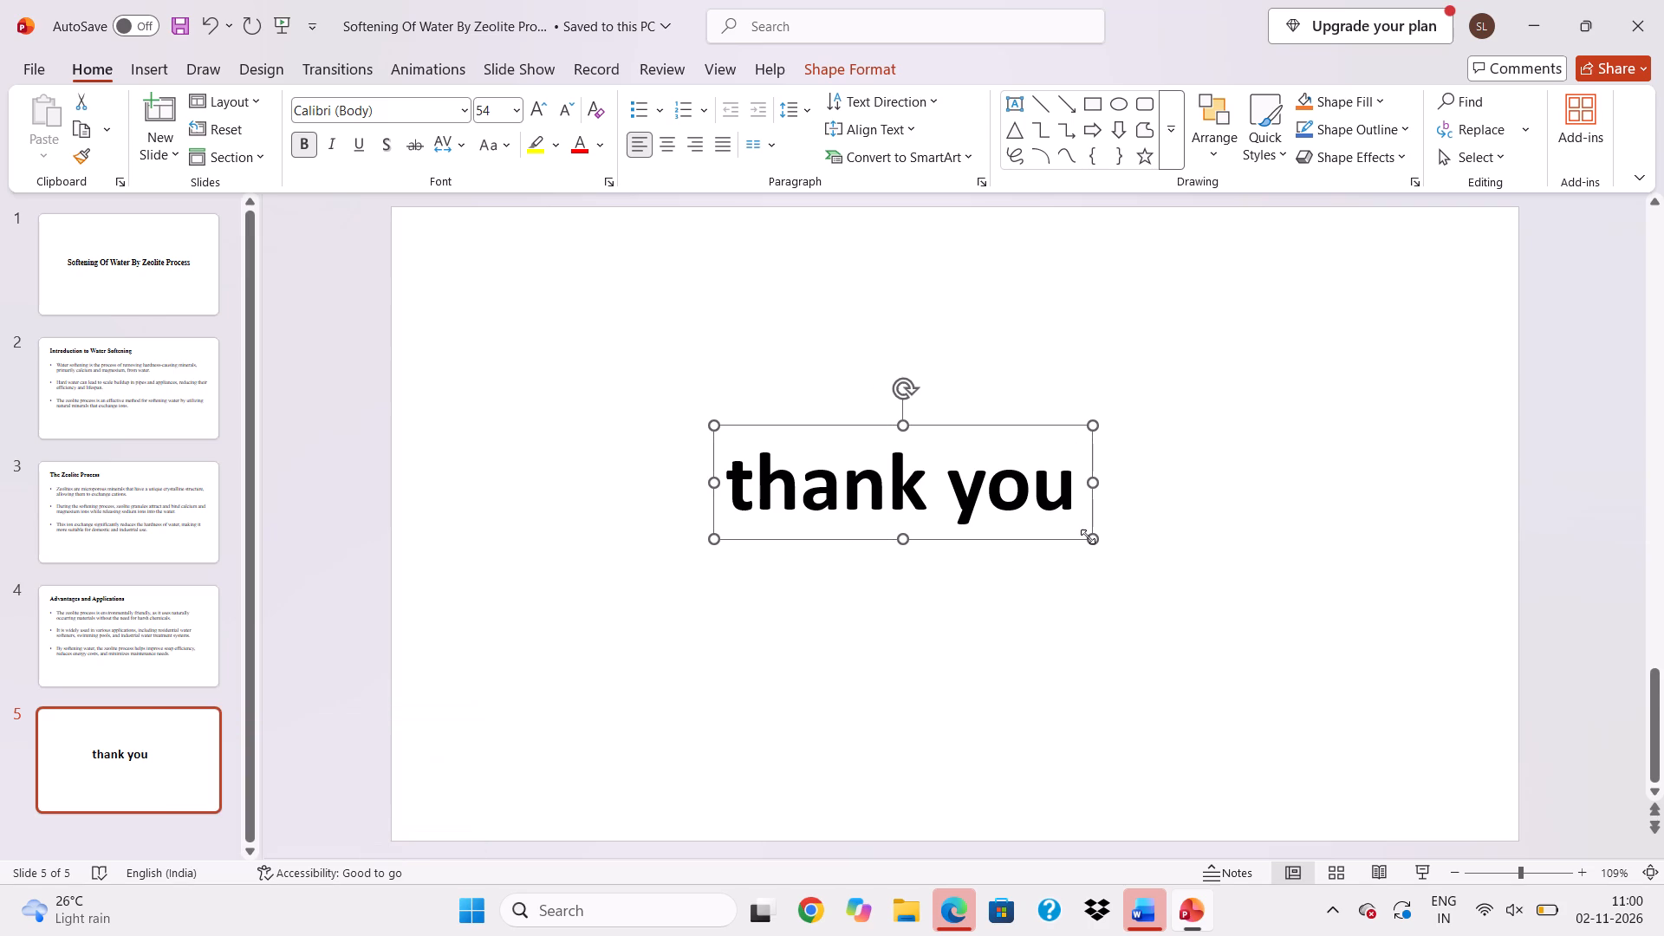
drag(1095, 539, 1186, 570)
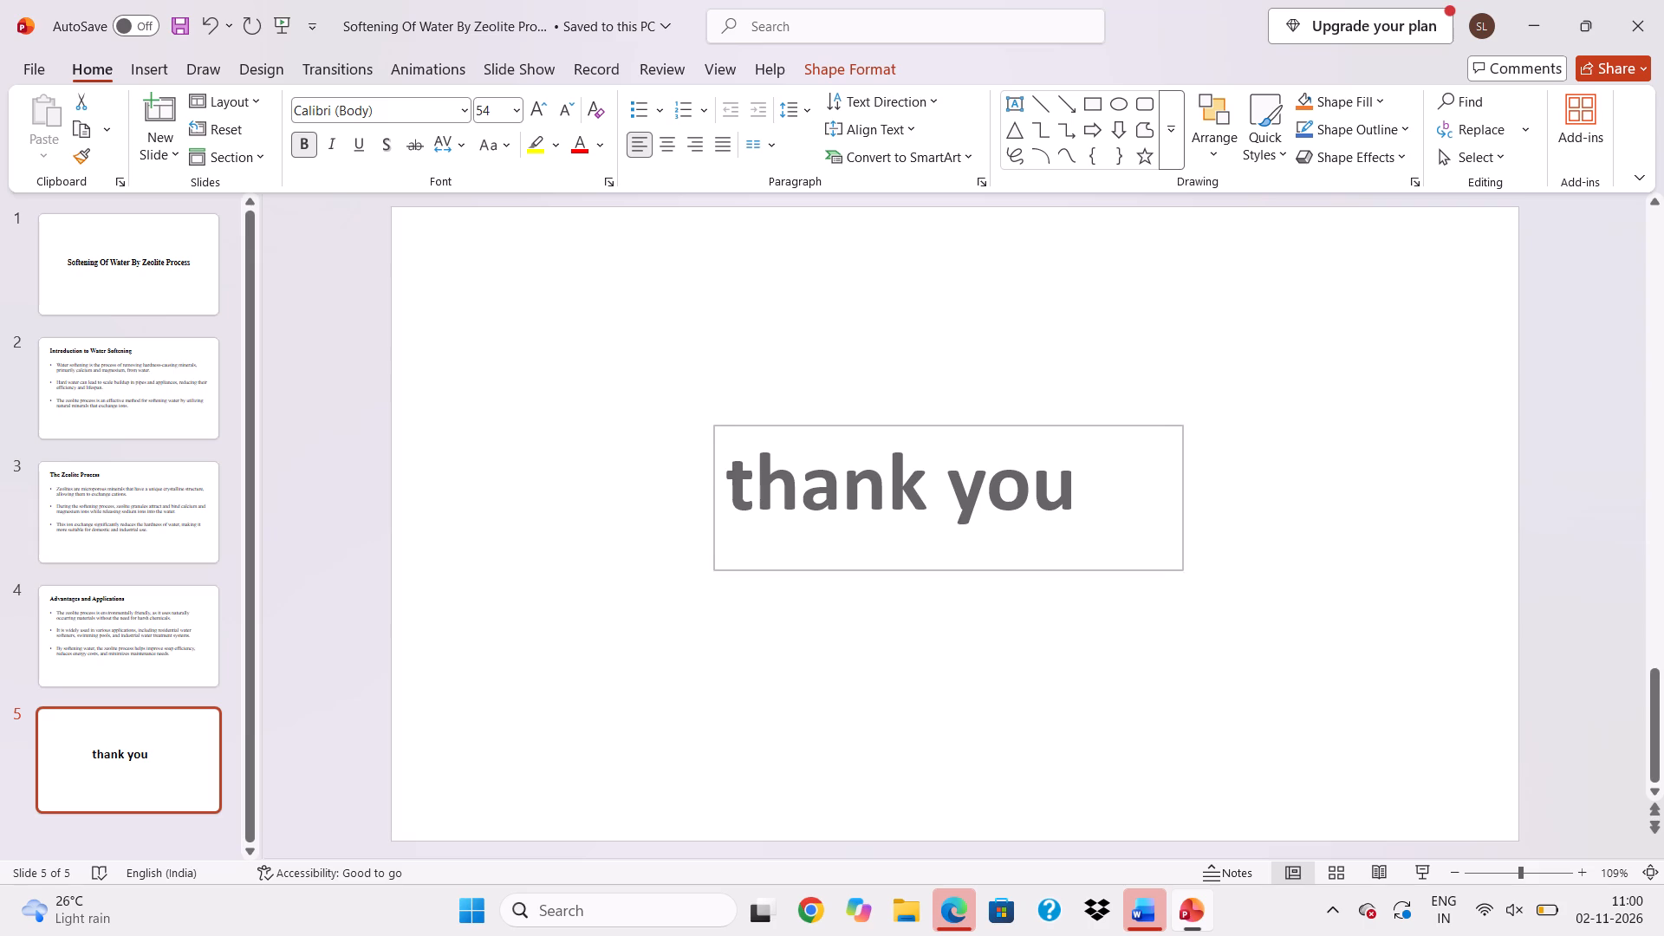
drag(1186, 570, 1196, 572)
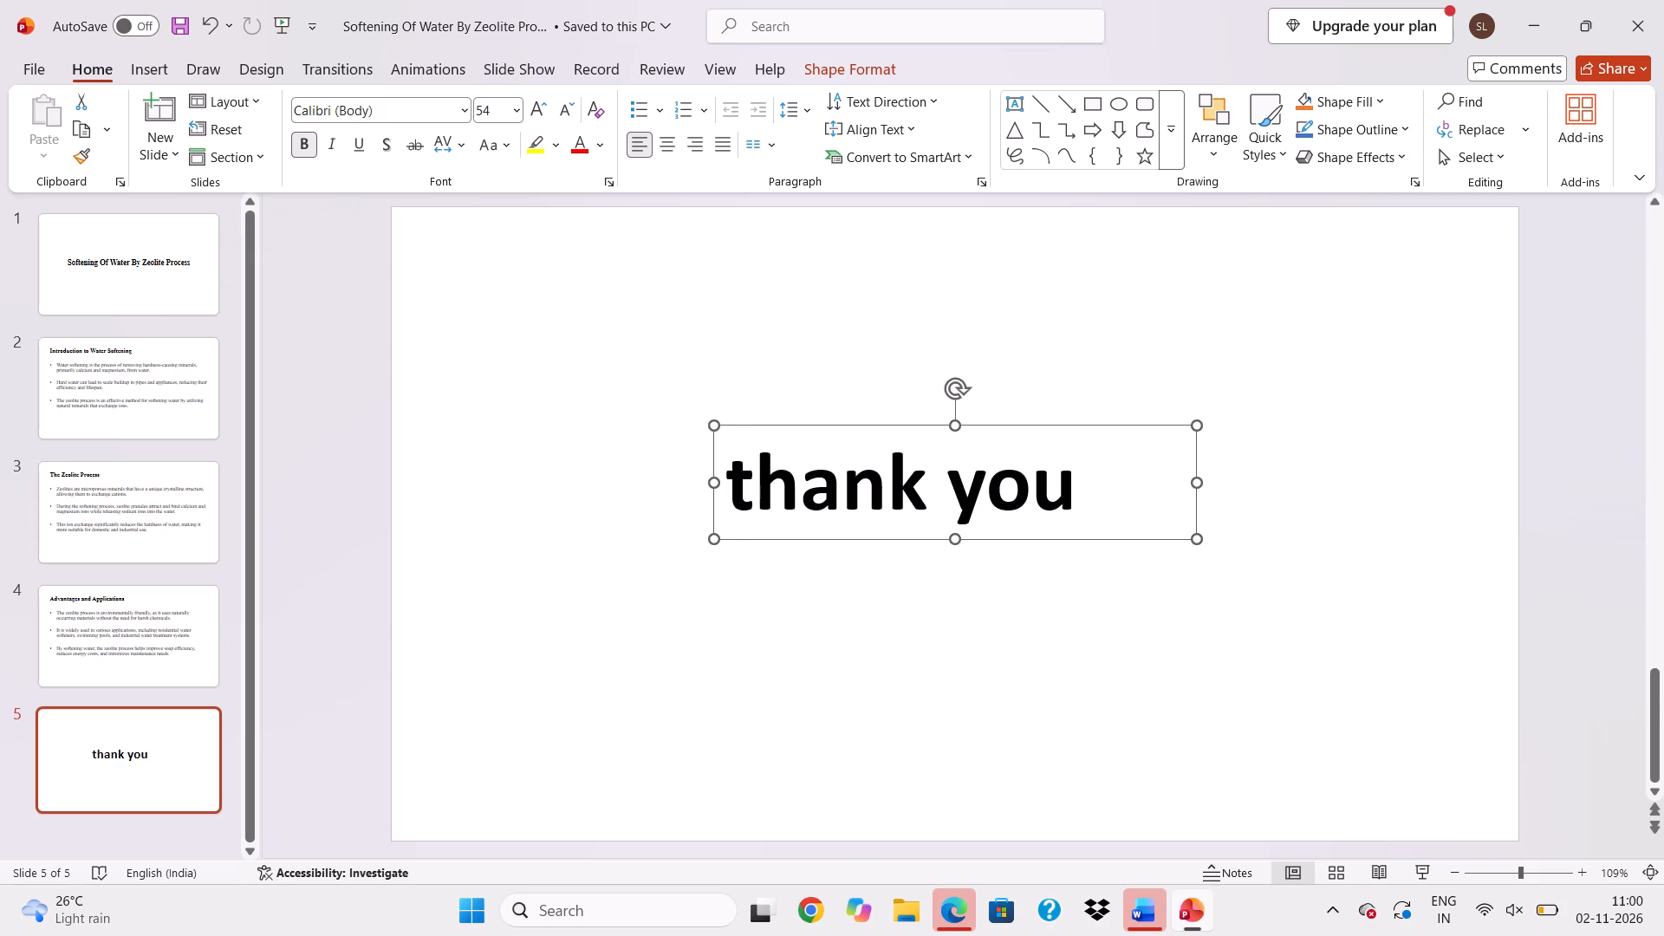
drag(716, 538, 505, 590)
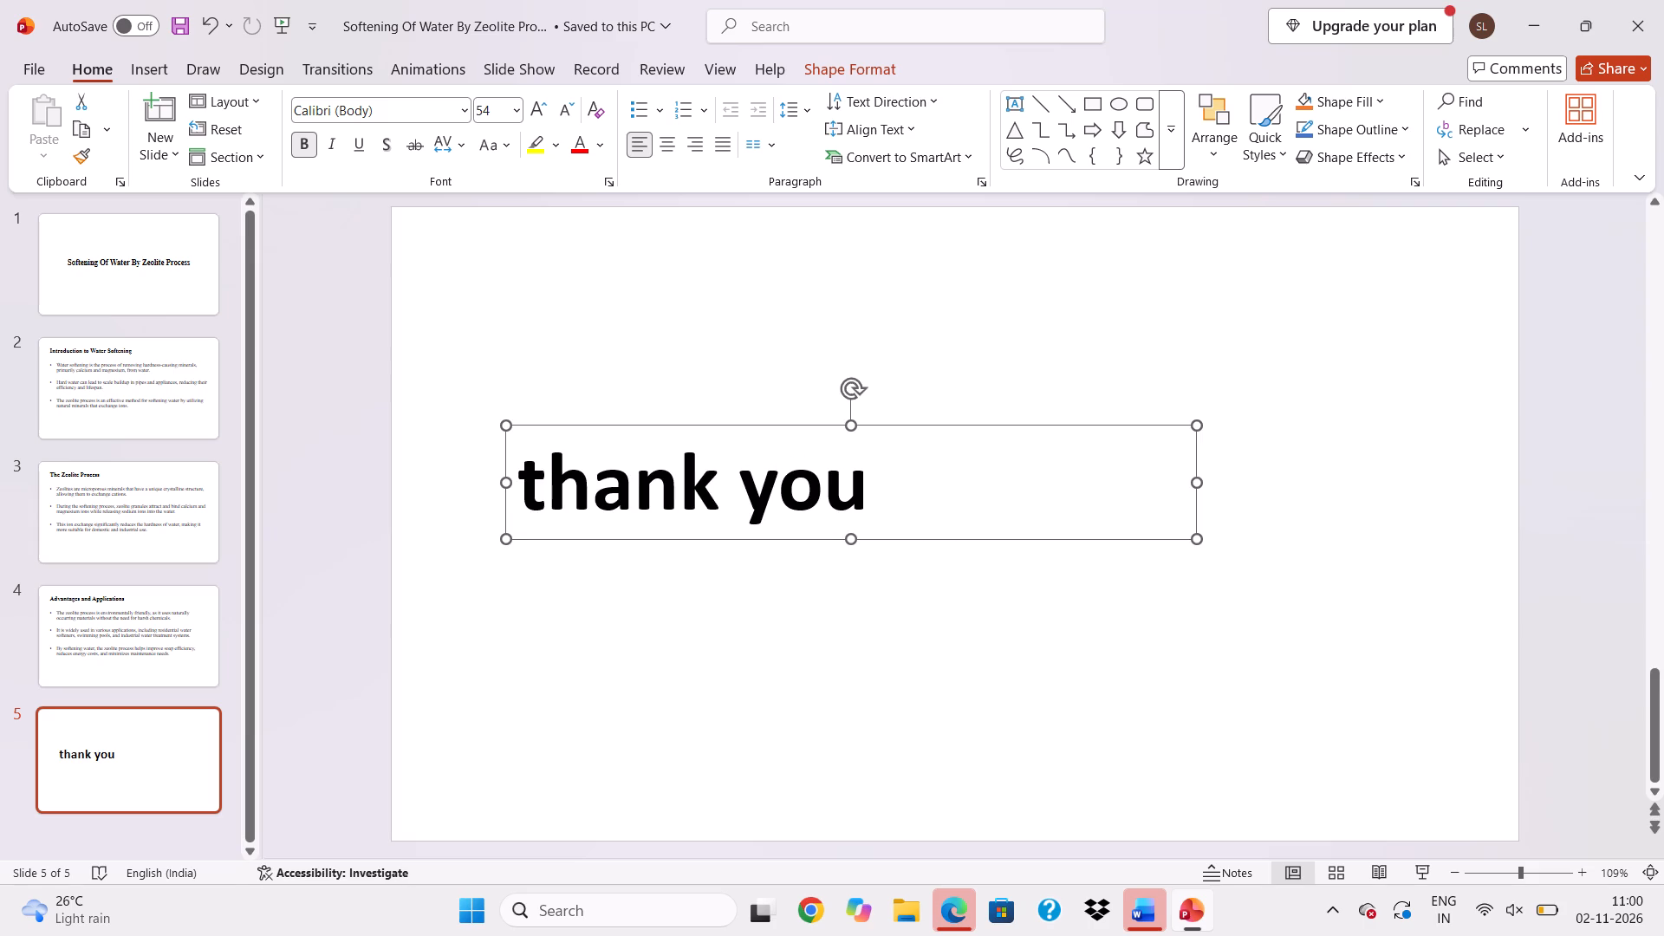
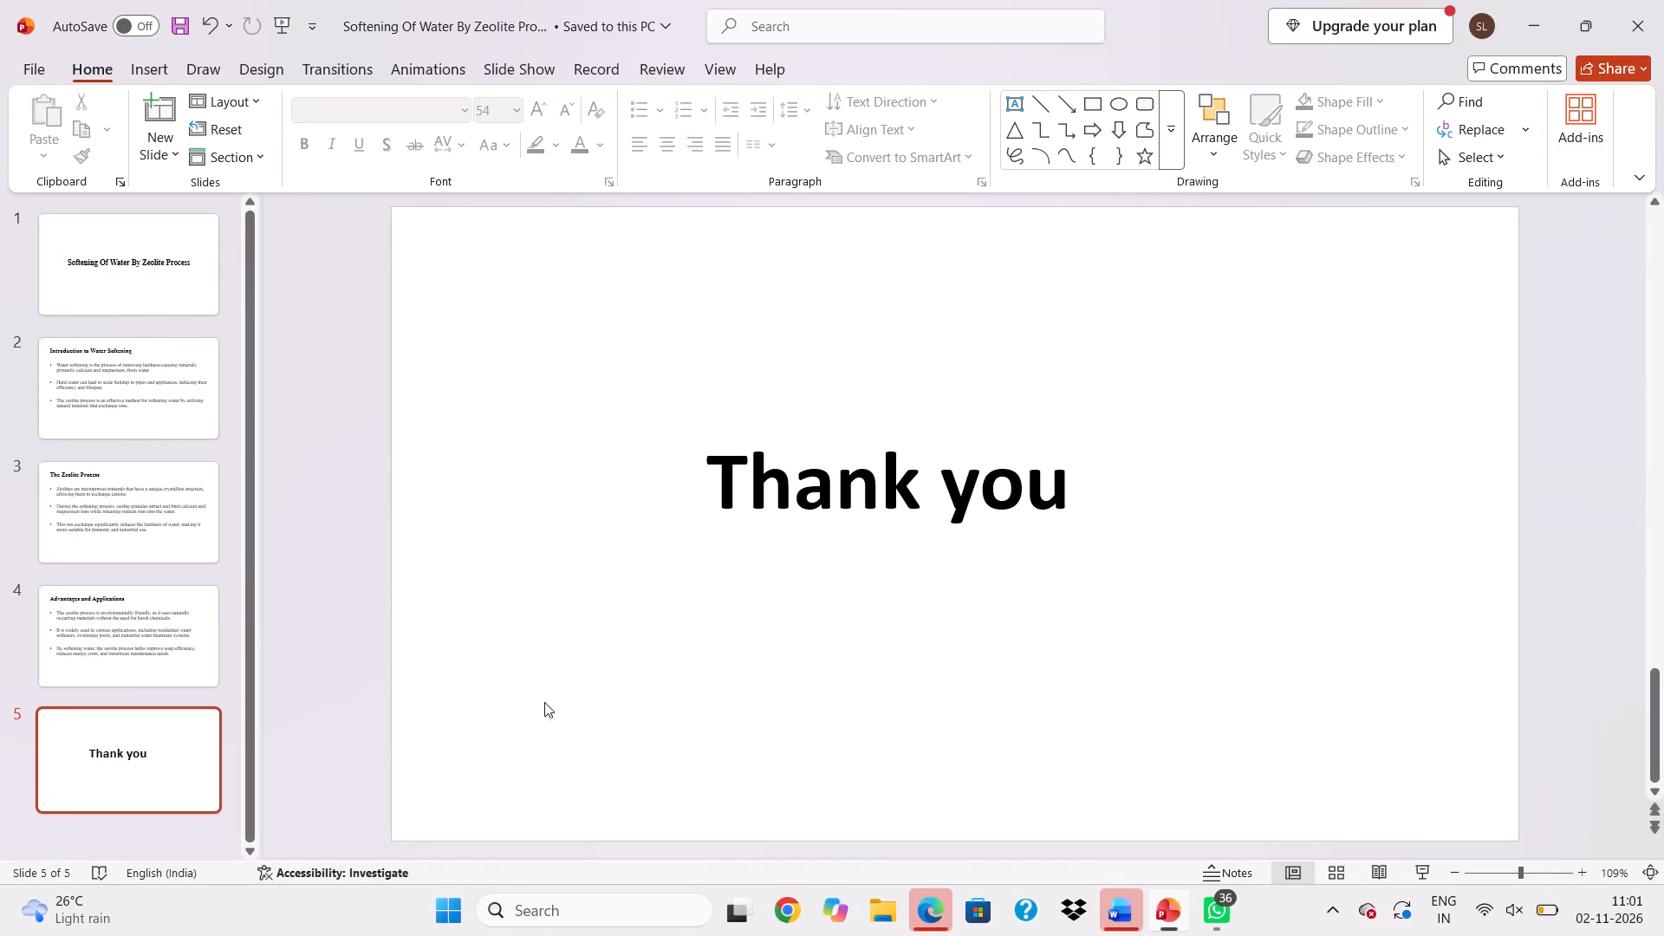
Start inserting a picture on the closing "Thank you" slide, bringing up the choice of picture sources.
click(150, 75)
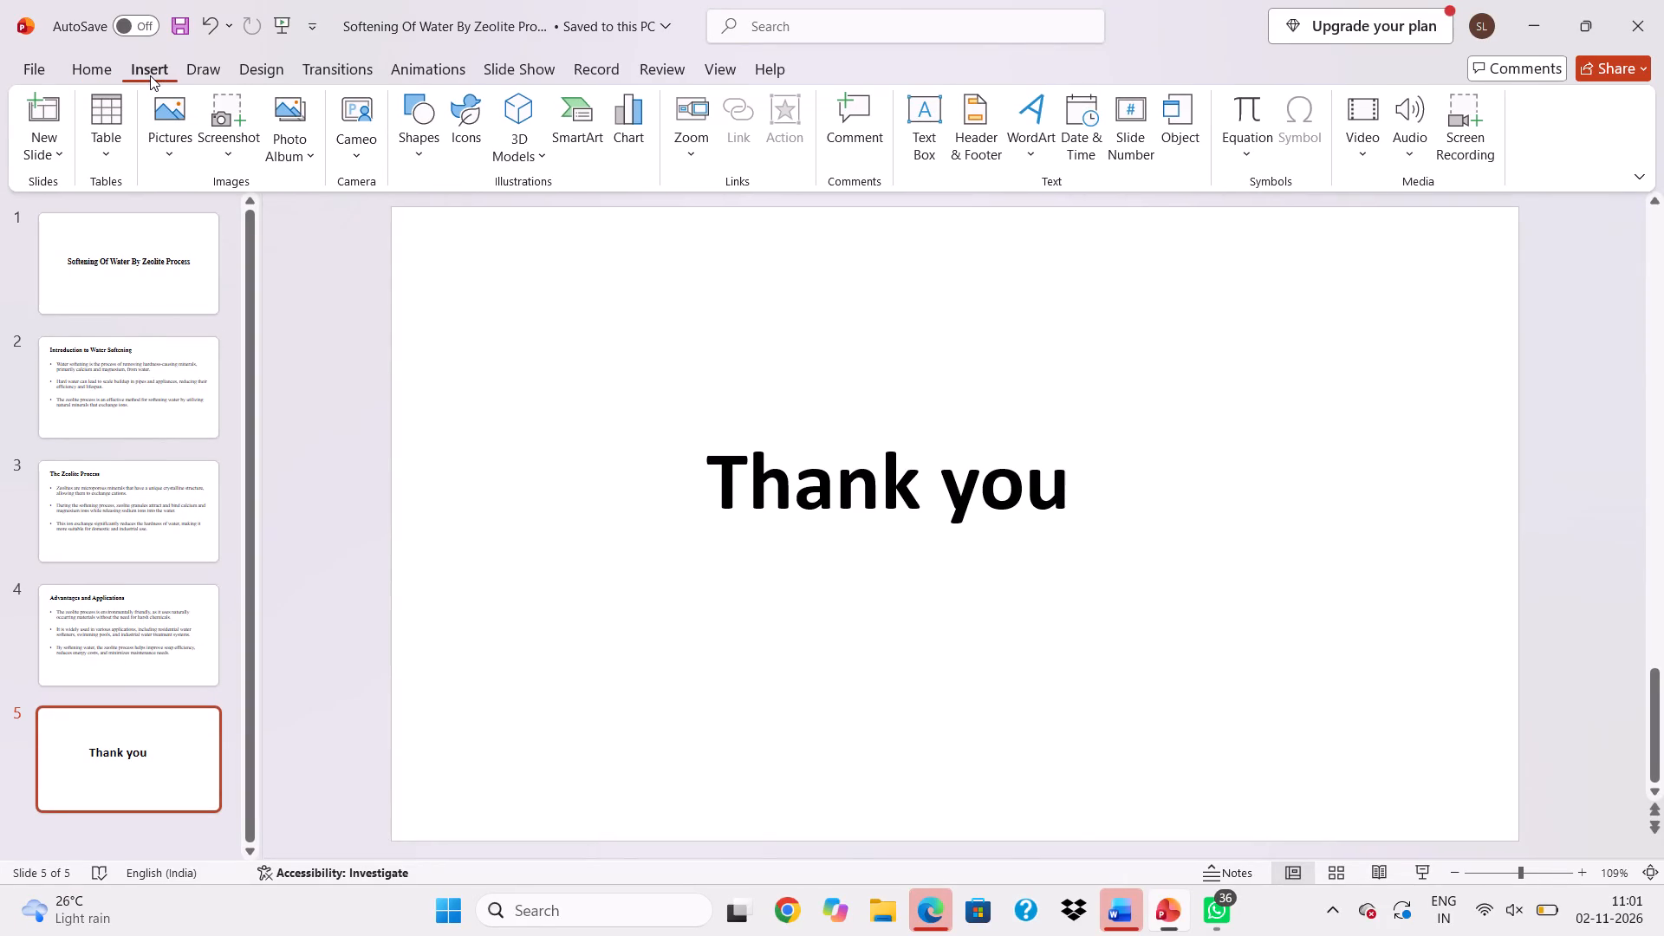
click(166, 114)
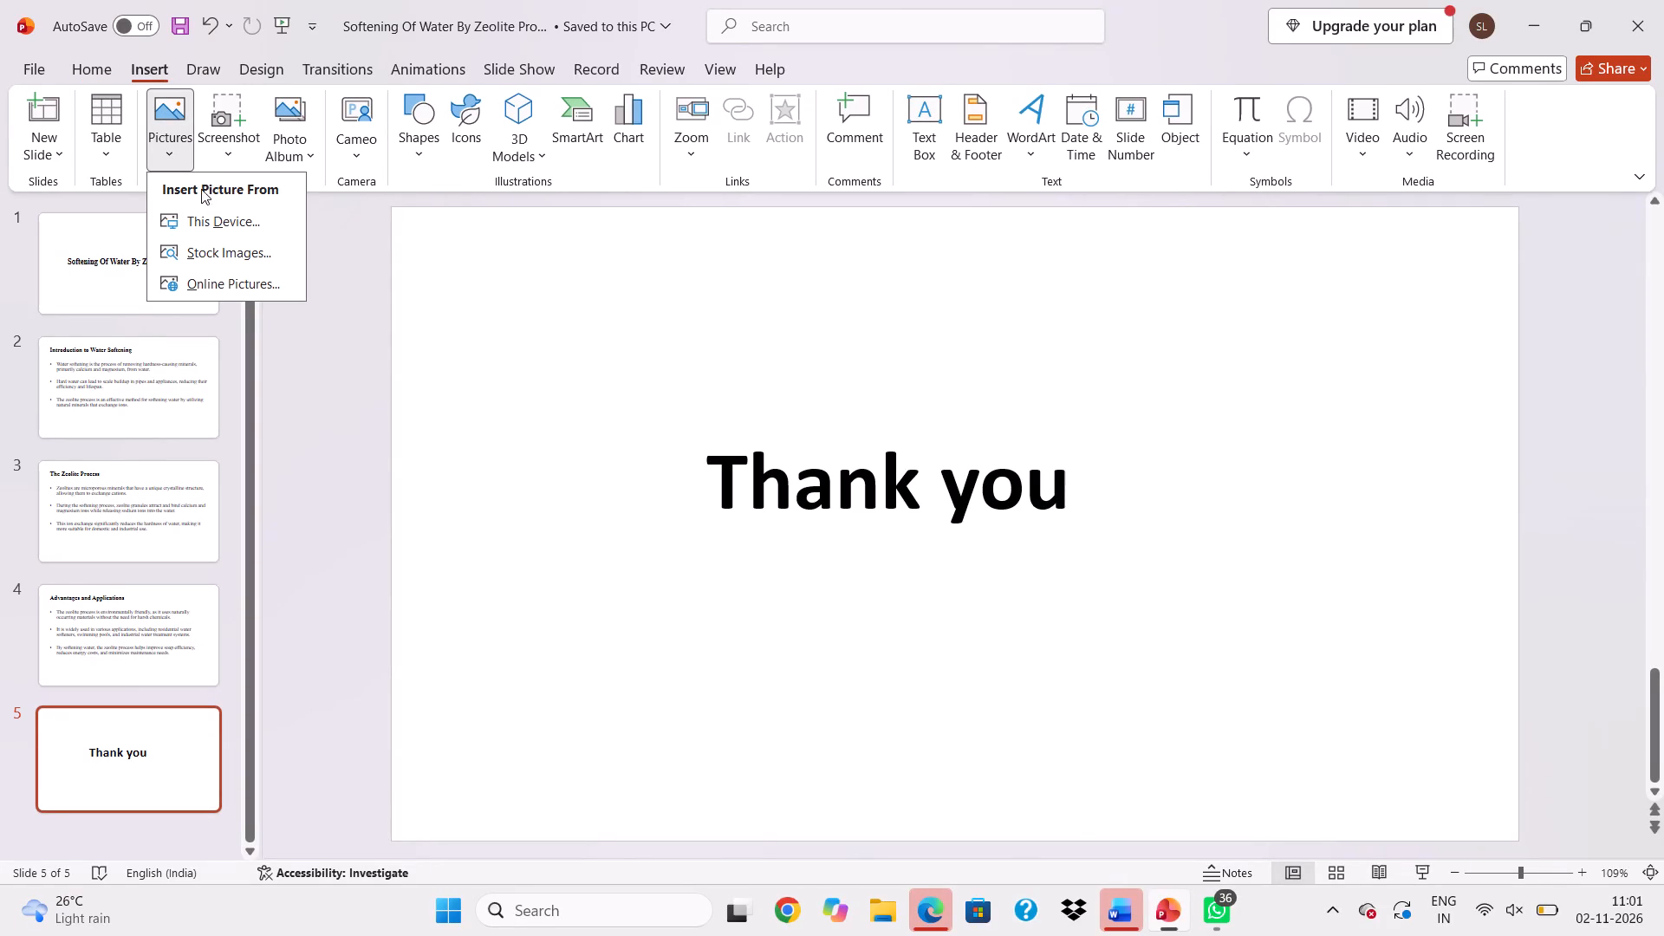
Start inserting a picture from this device on slide 5 and open the Pictures folder to find an image.
click(218, 233)
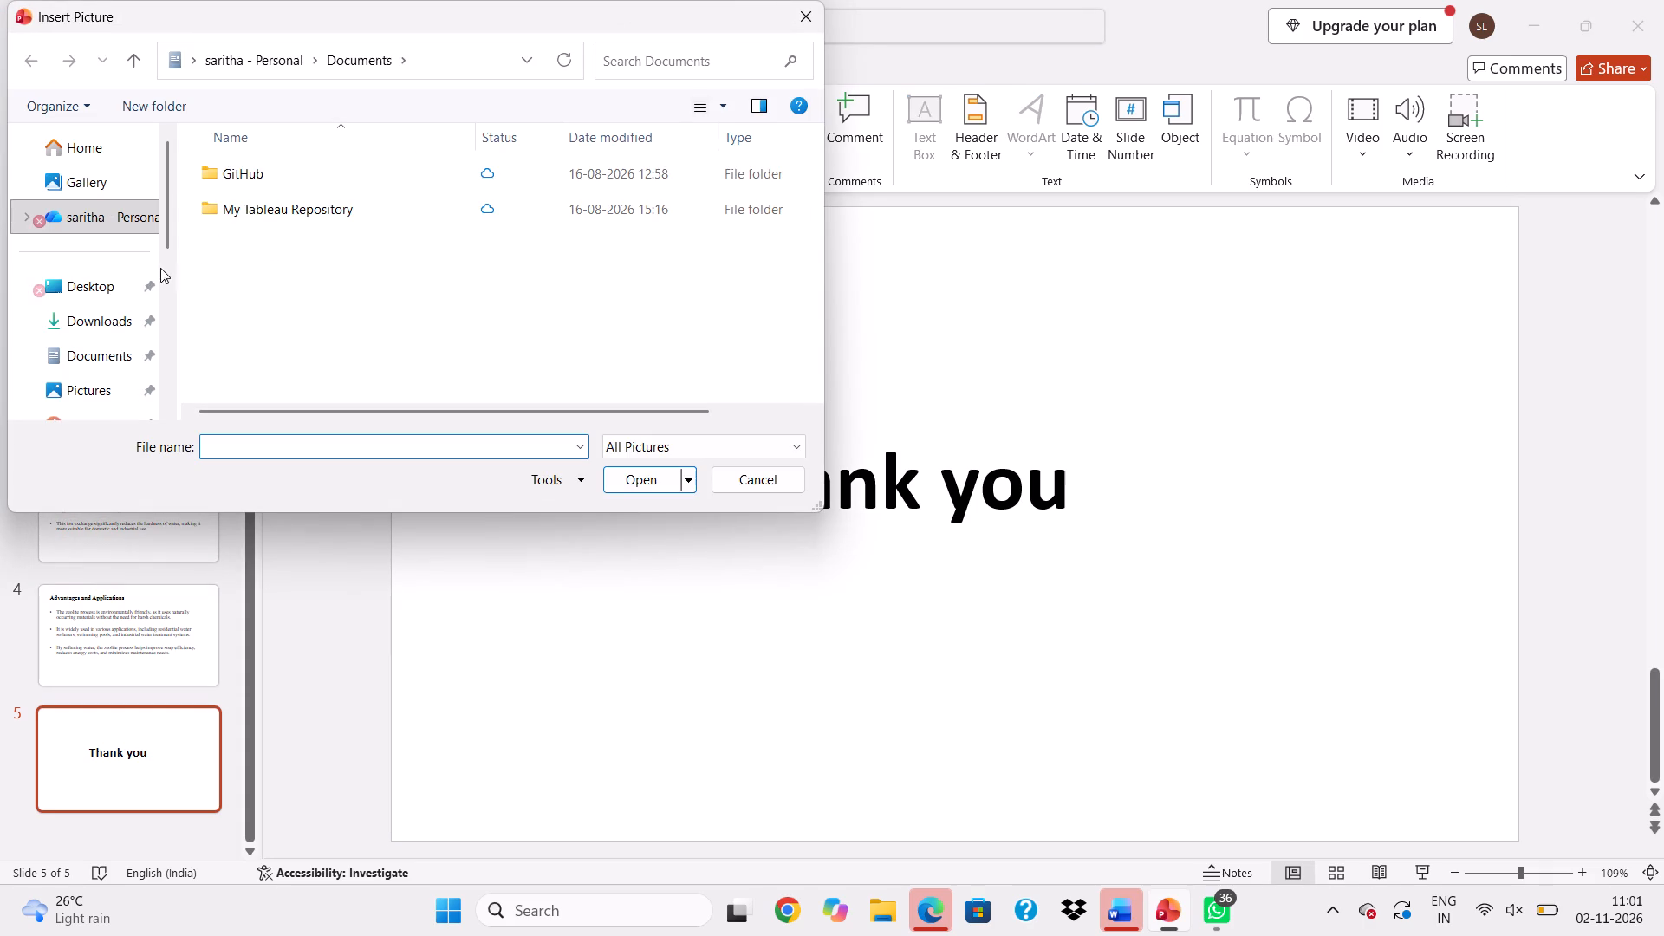
click(89, 377)
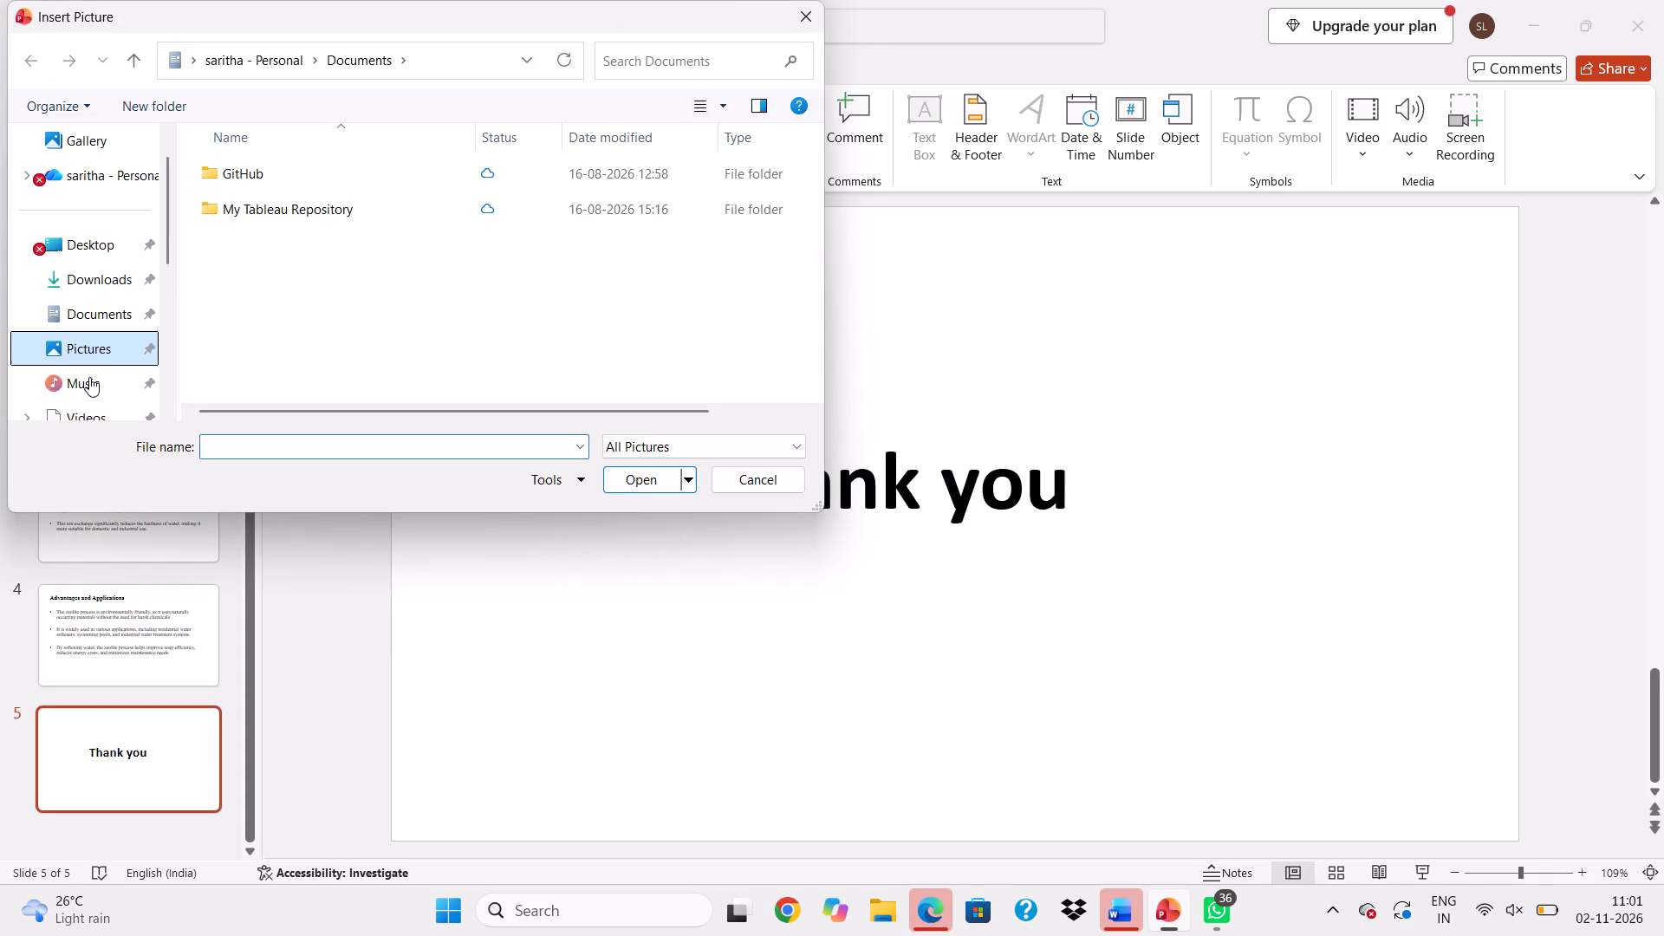
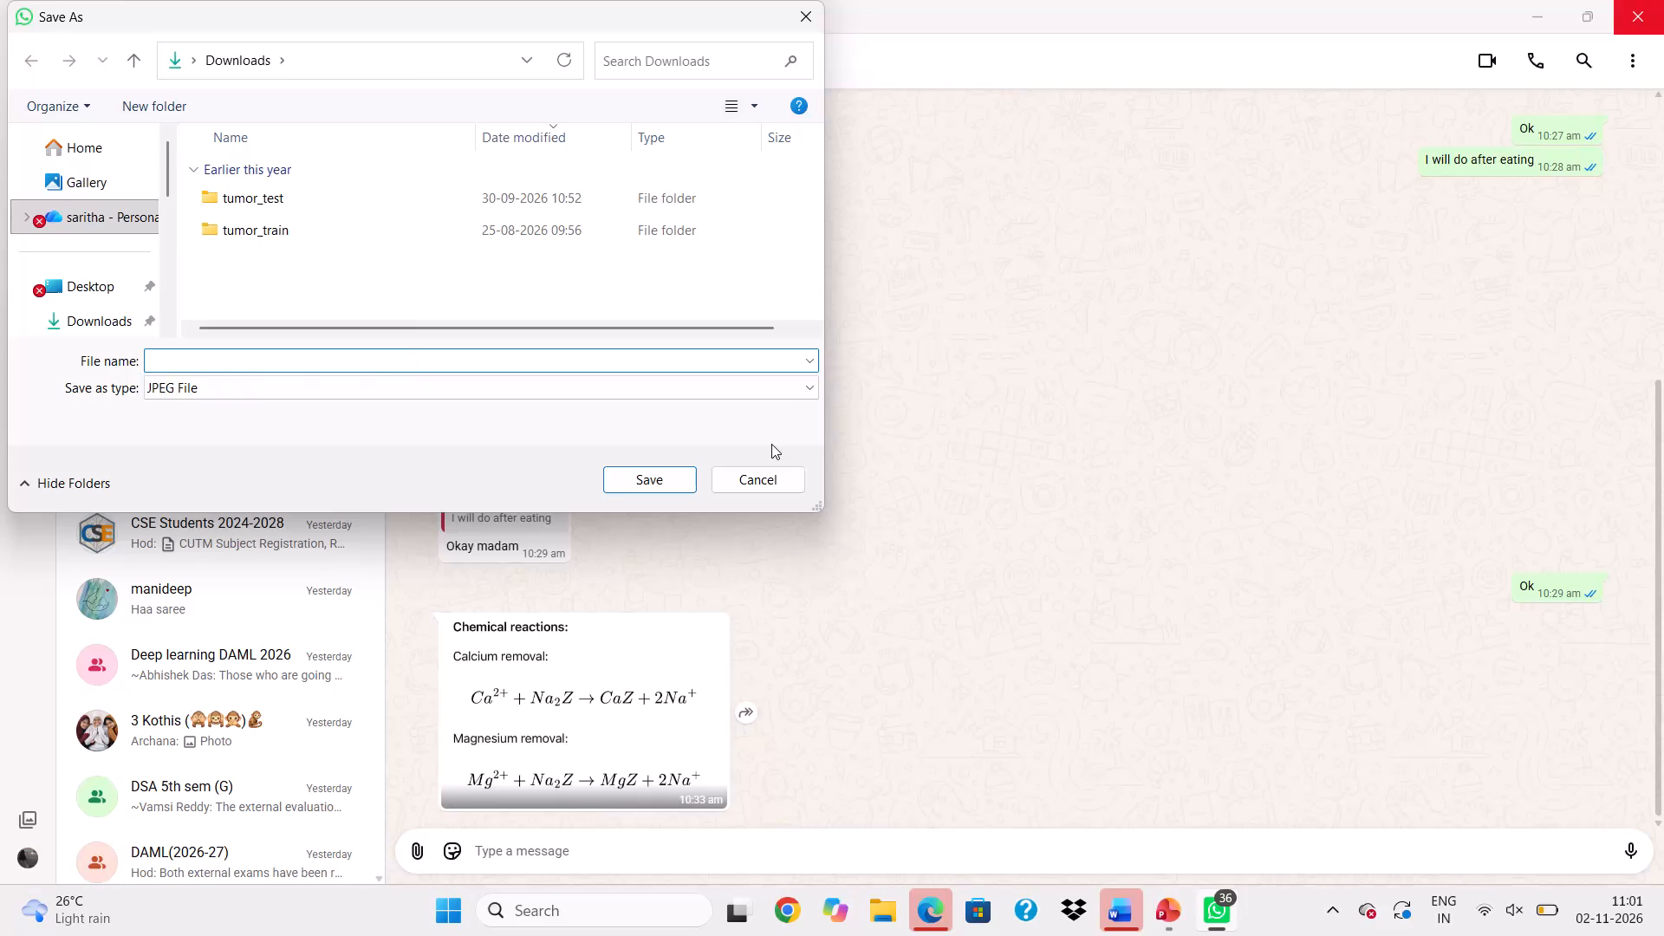
Name the WhatsApp image "pic 1" for saving as a JPEG file in the Downloads folder.
text(pic)
key(space)
key(1)
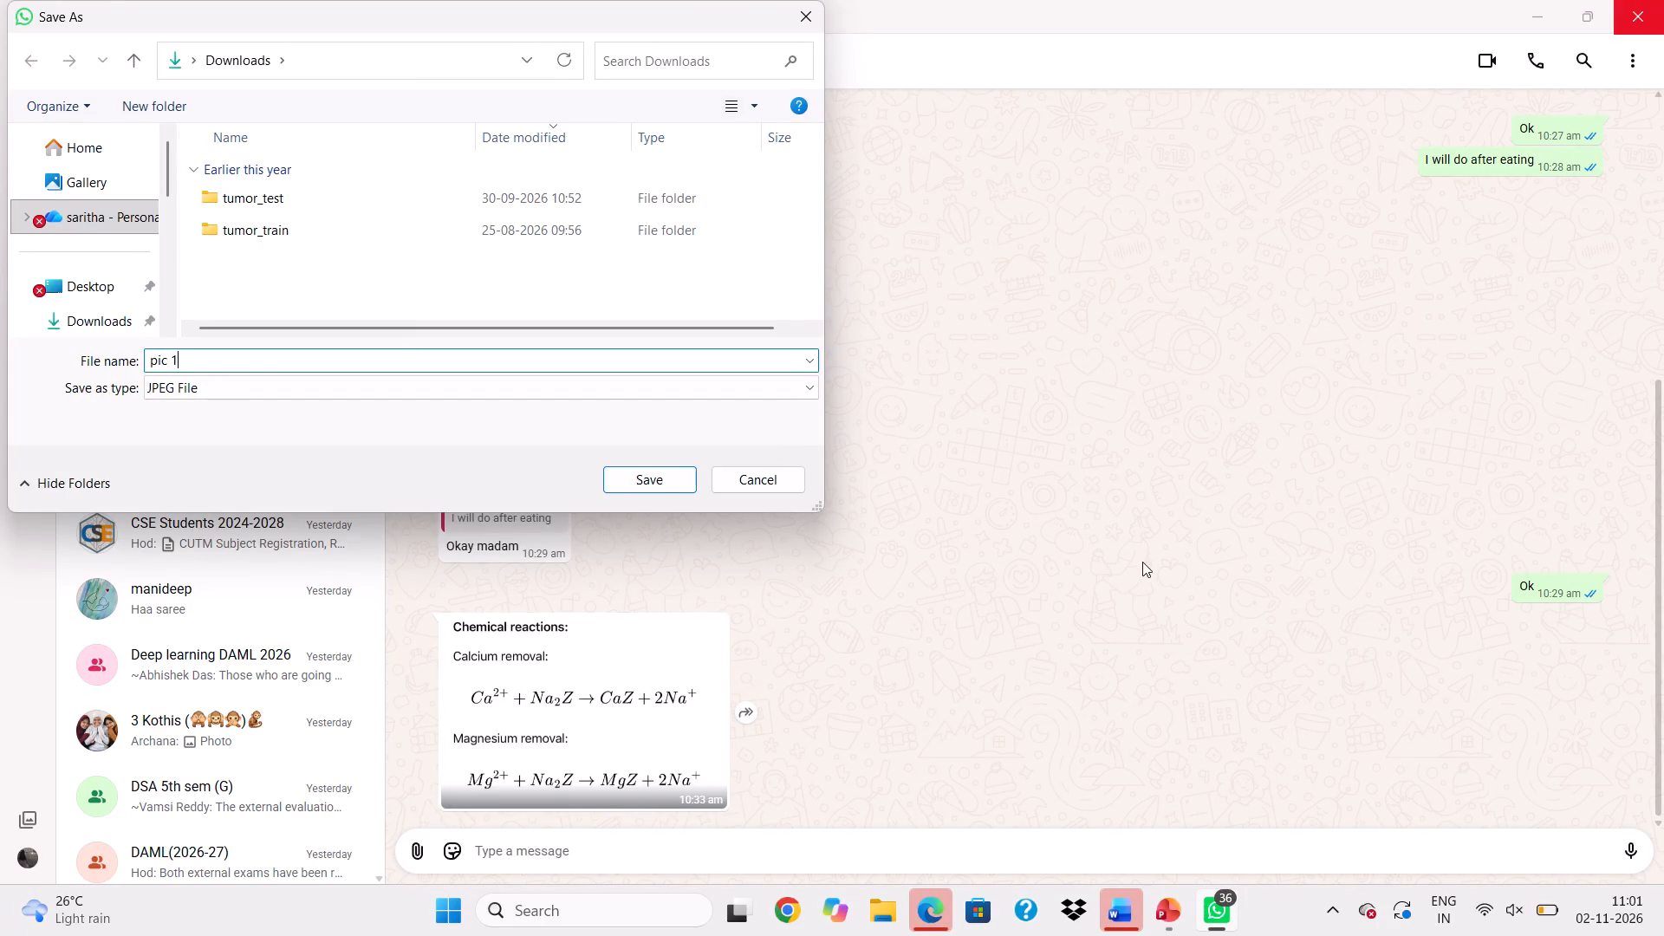
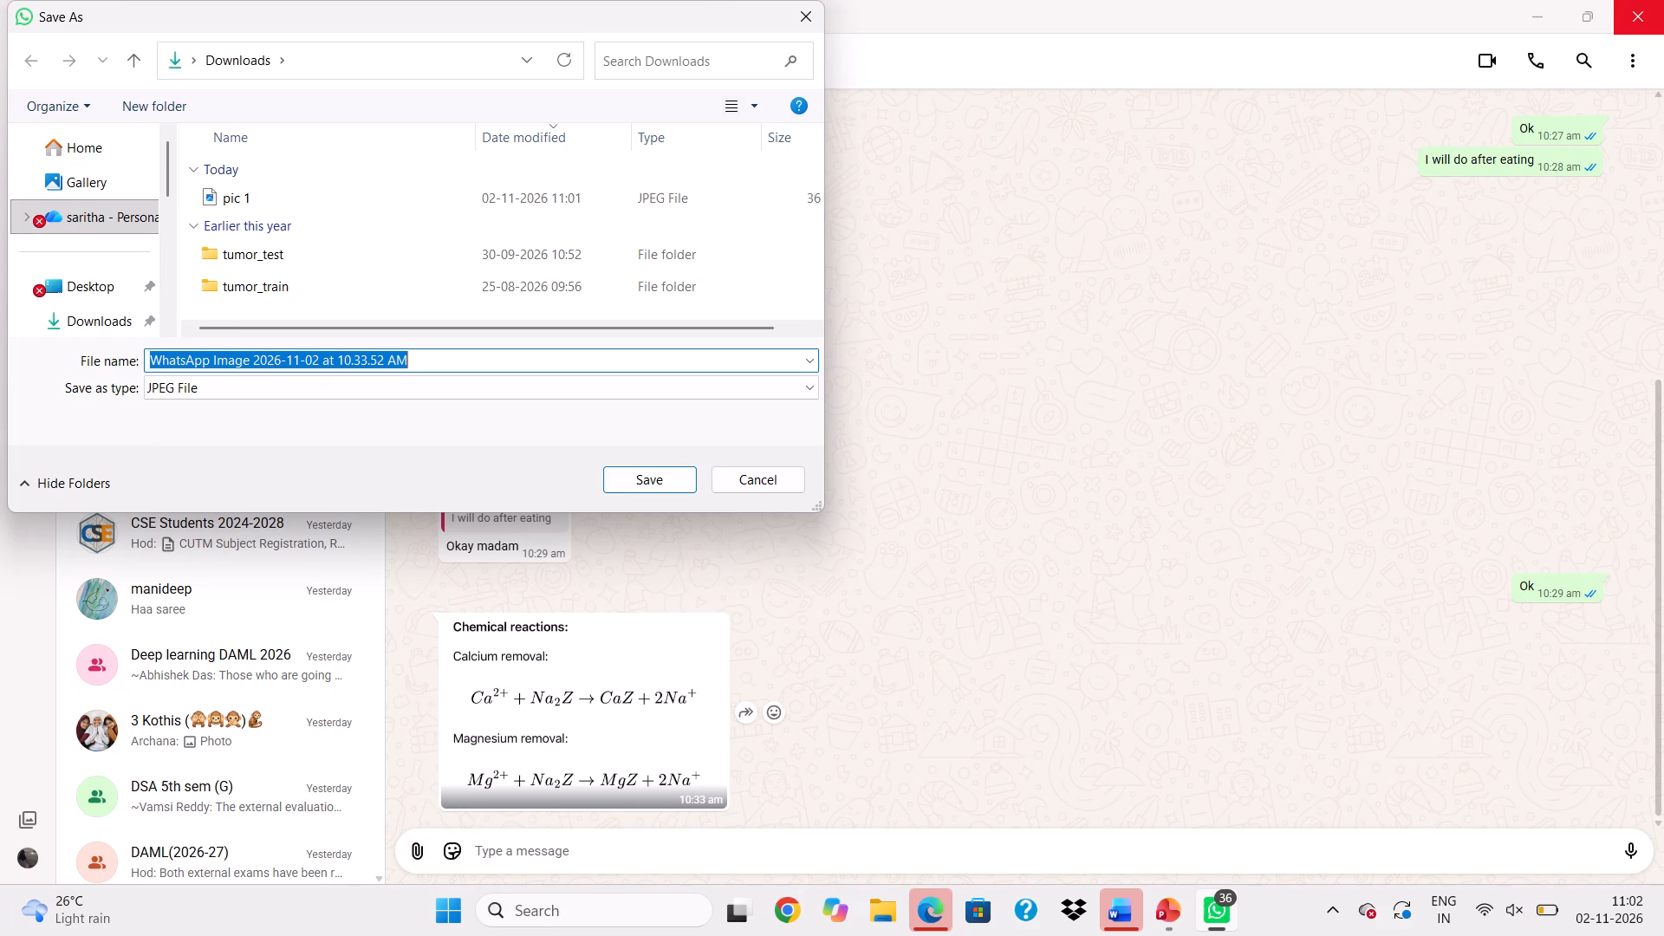
Name the WhatsApp image of the calcium and magnesium removal reactions "pic2" for saving as a JPEG file in the Downloads folder.
key(BackSpace)
text(pi)
text(c2)
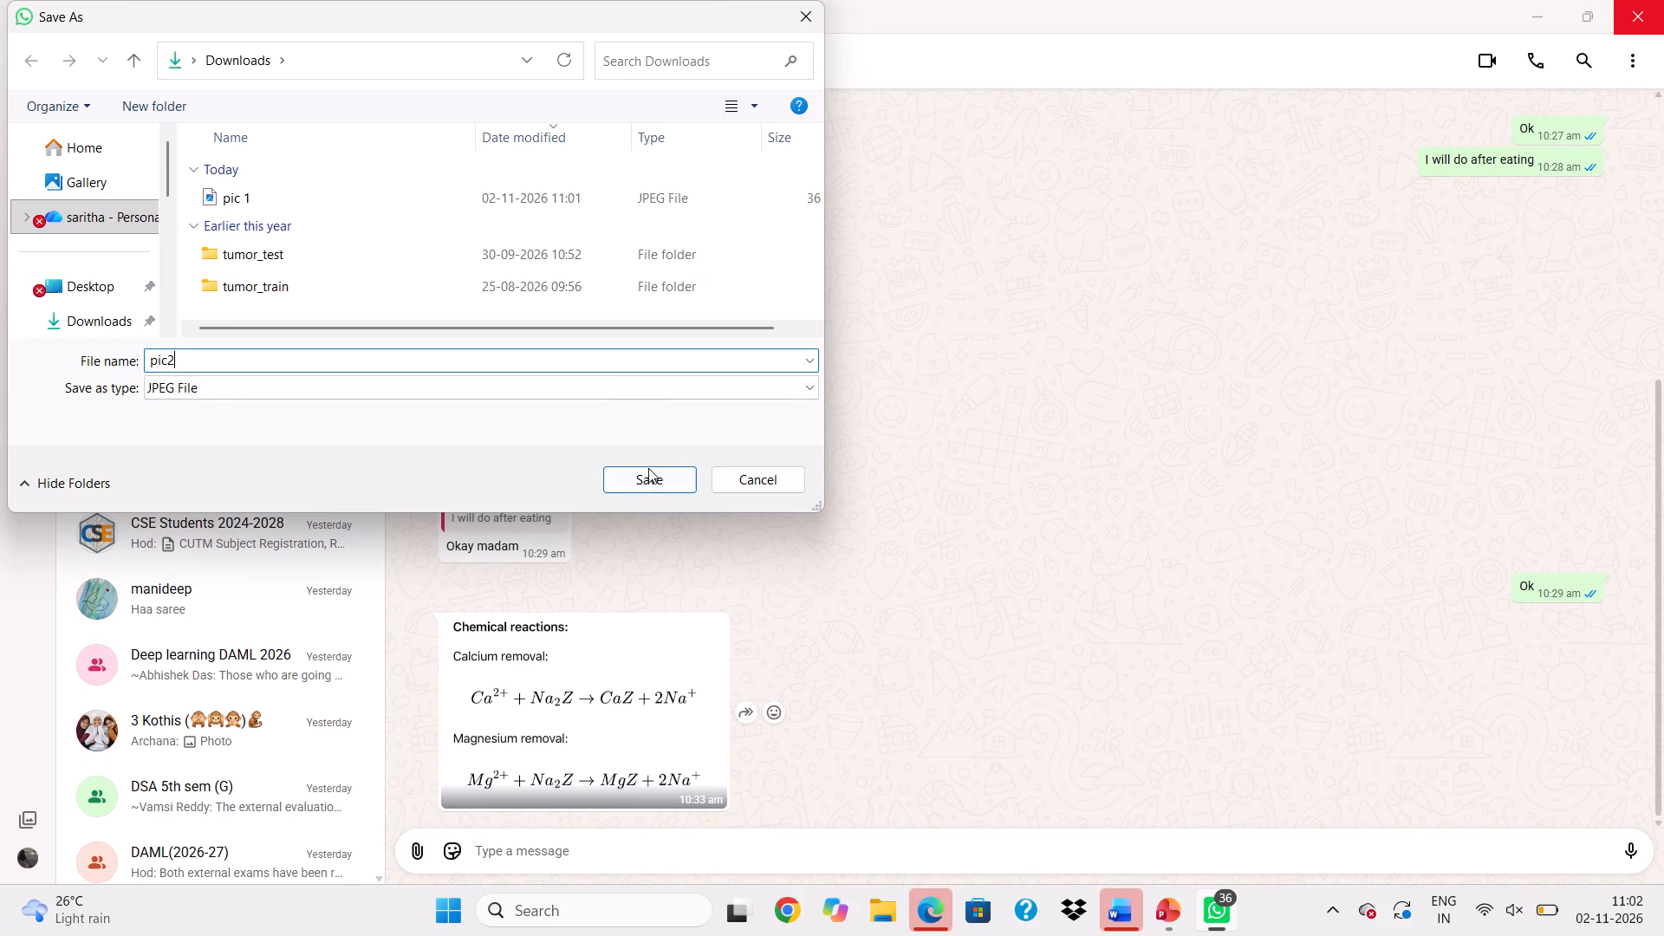
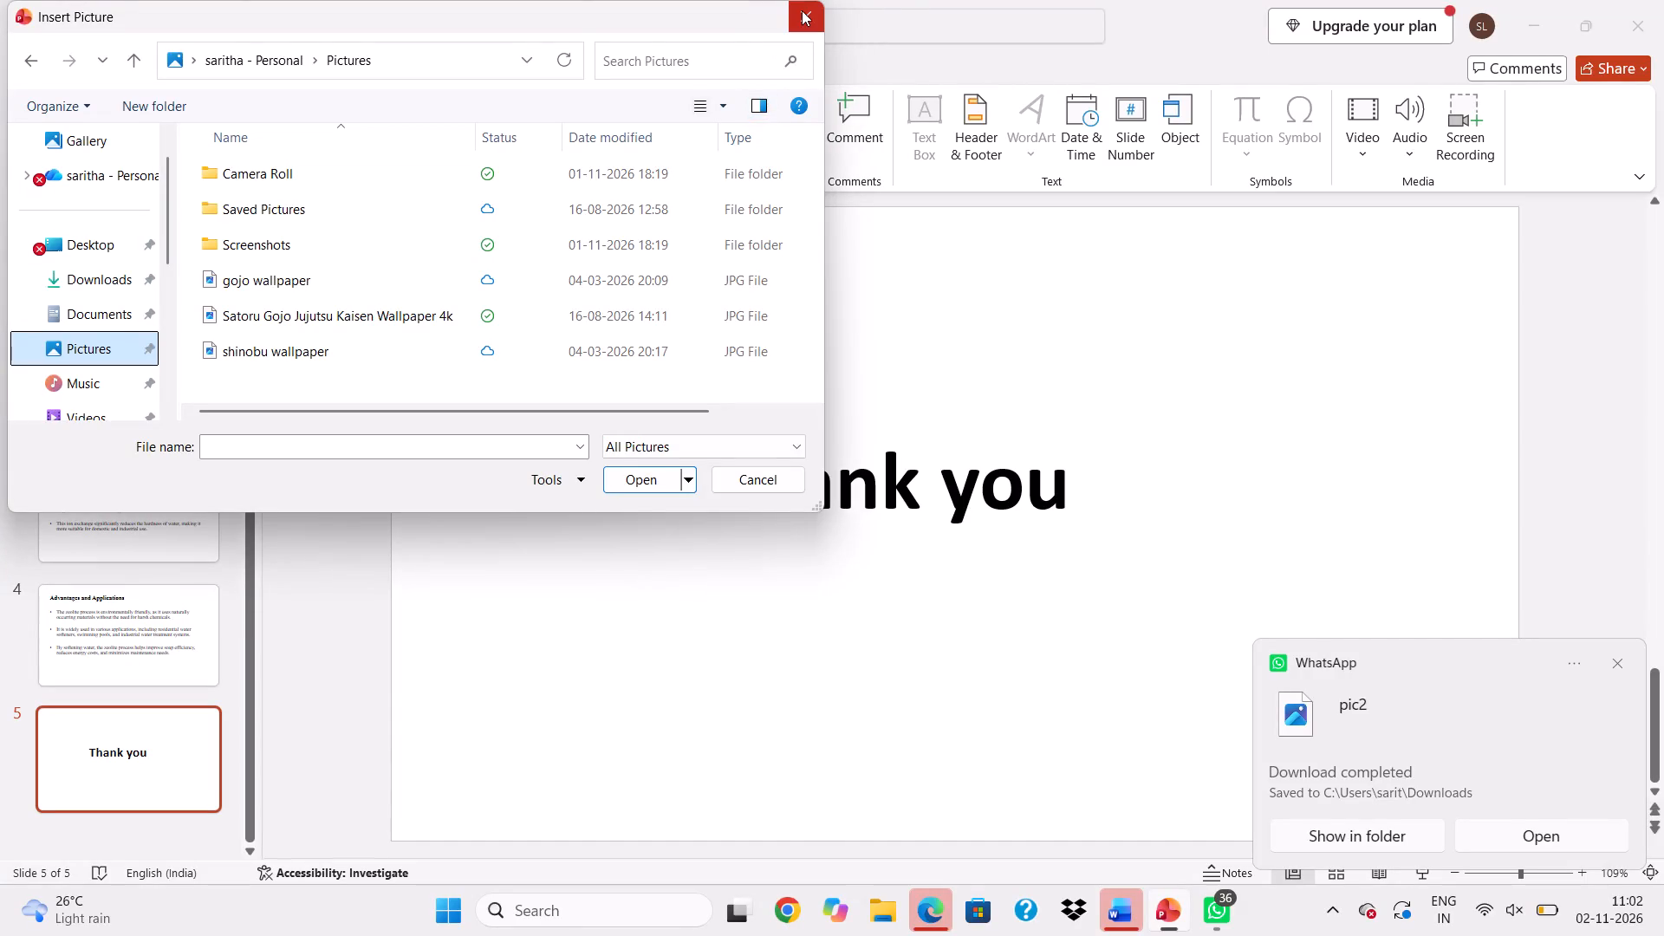
Cancel the picture insertion, switch to Google Chrome and search Google for "centurion university logo".
click(801, 12)
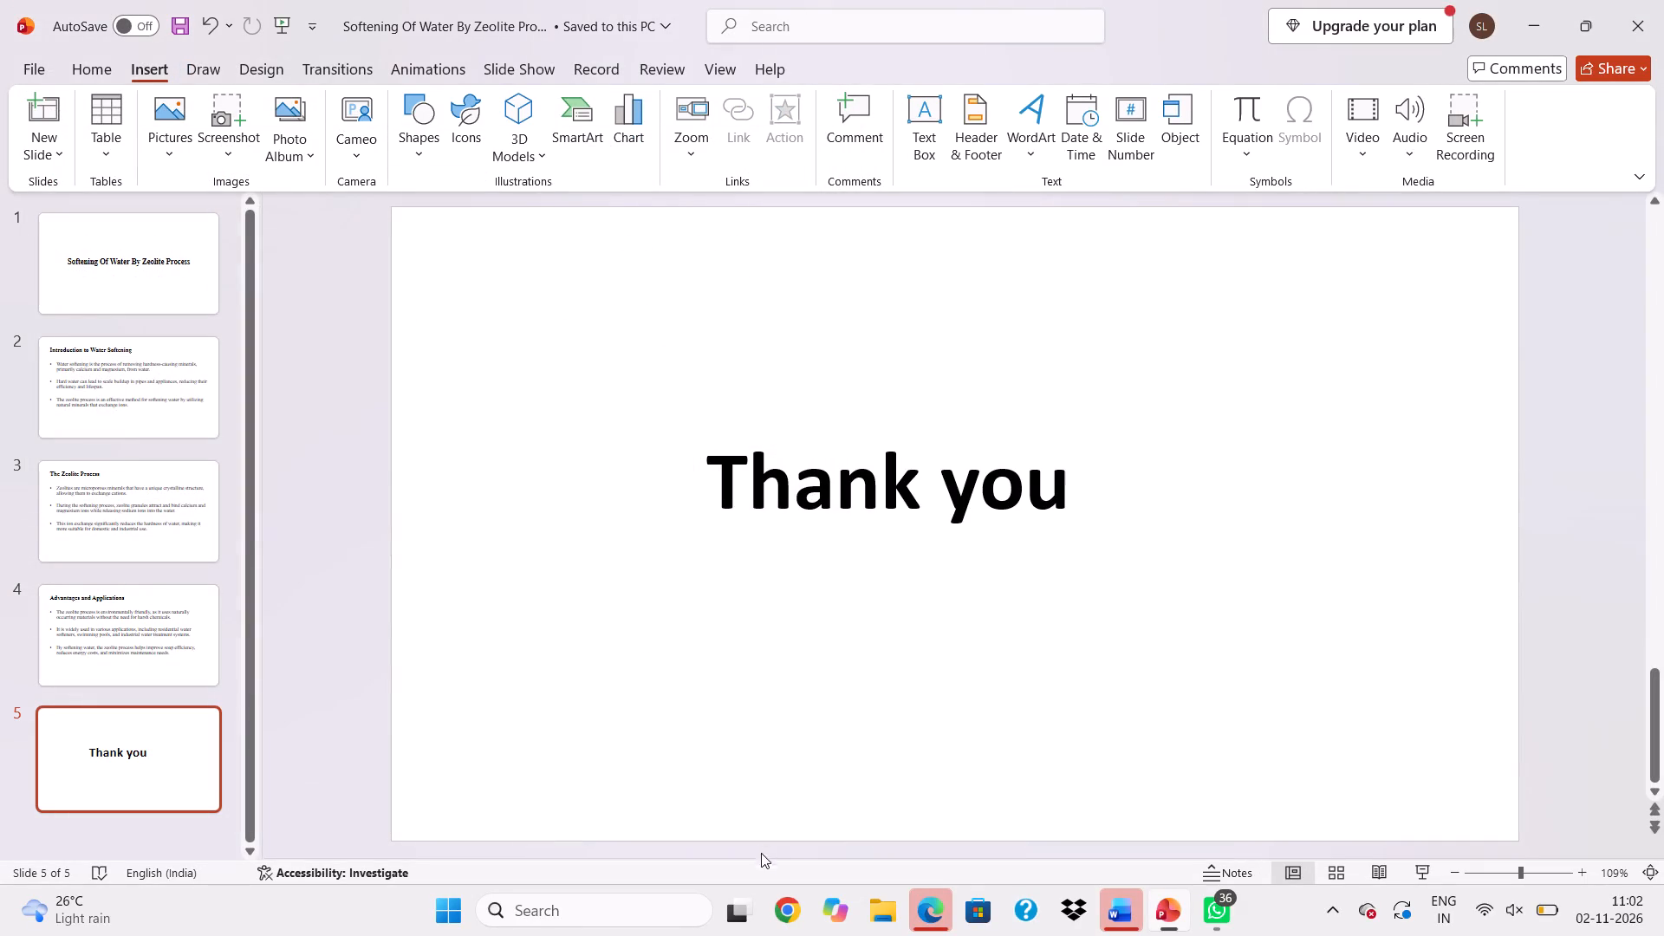
click(773, 906)
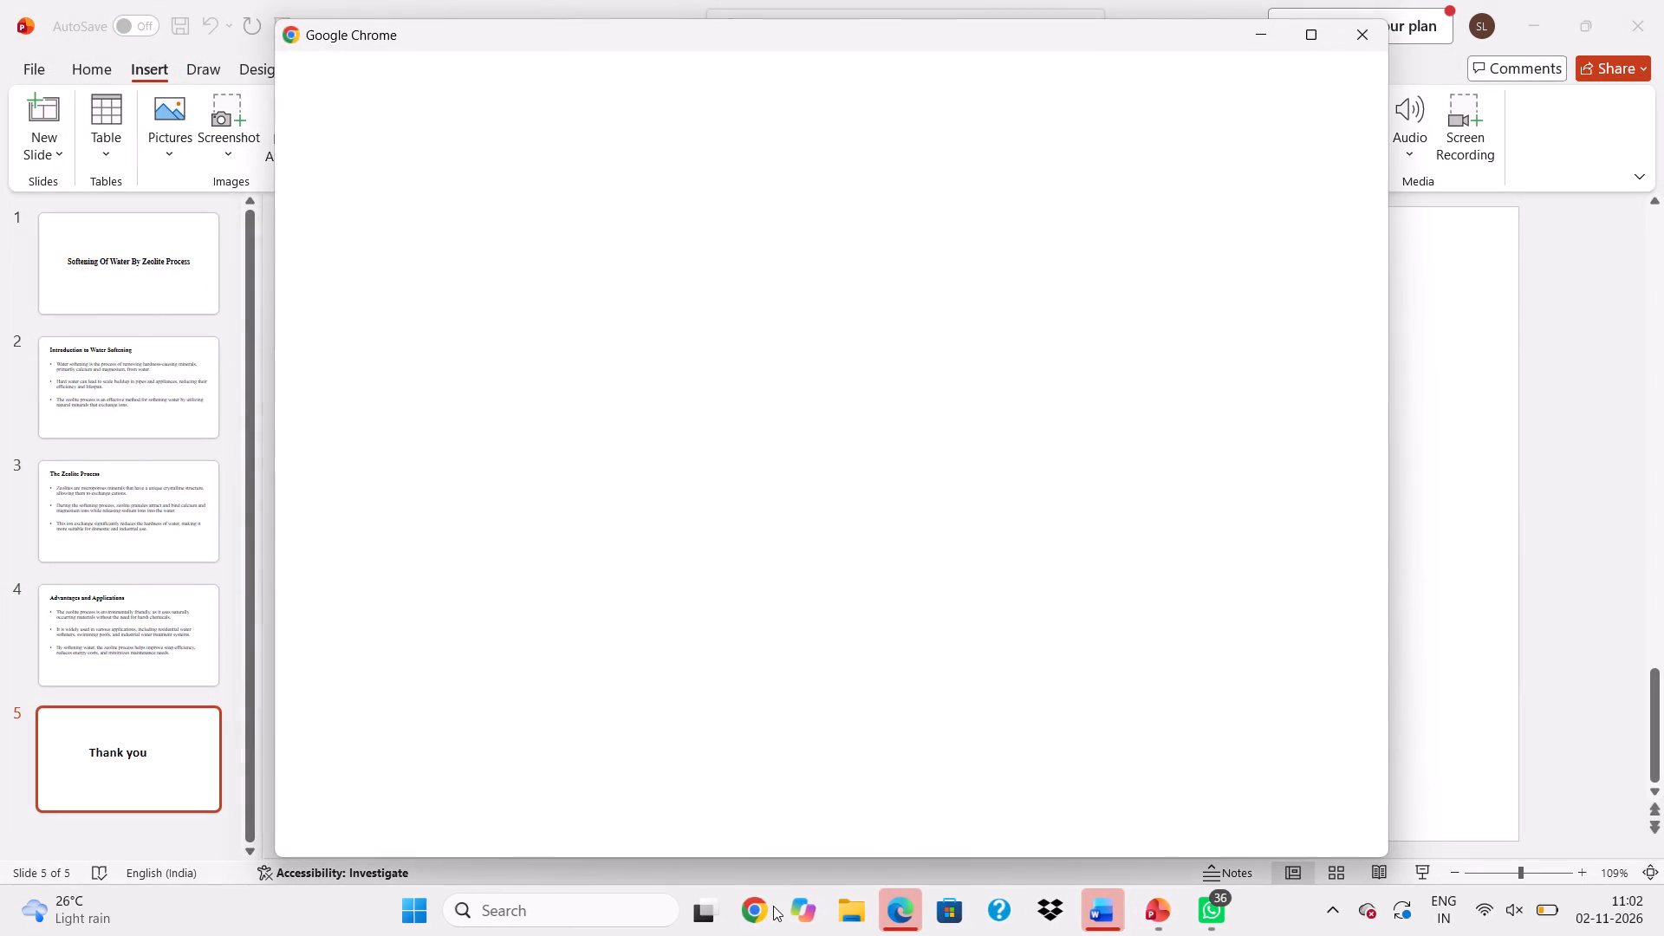
click(913, 574)
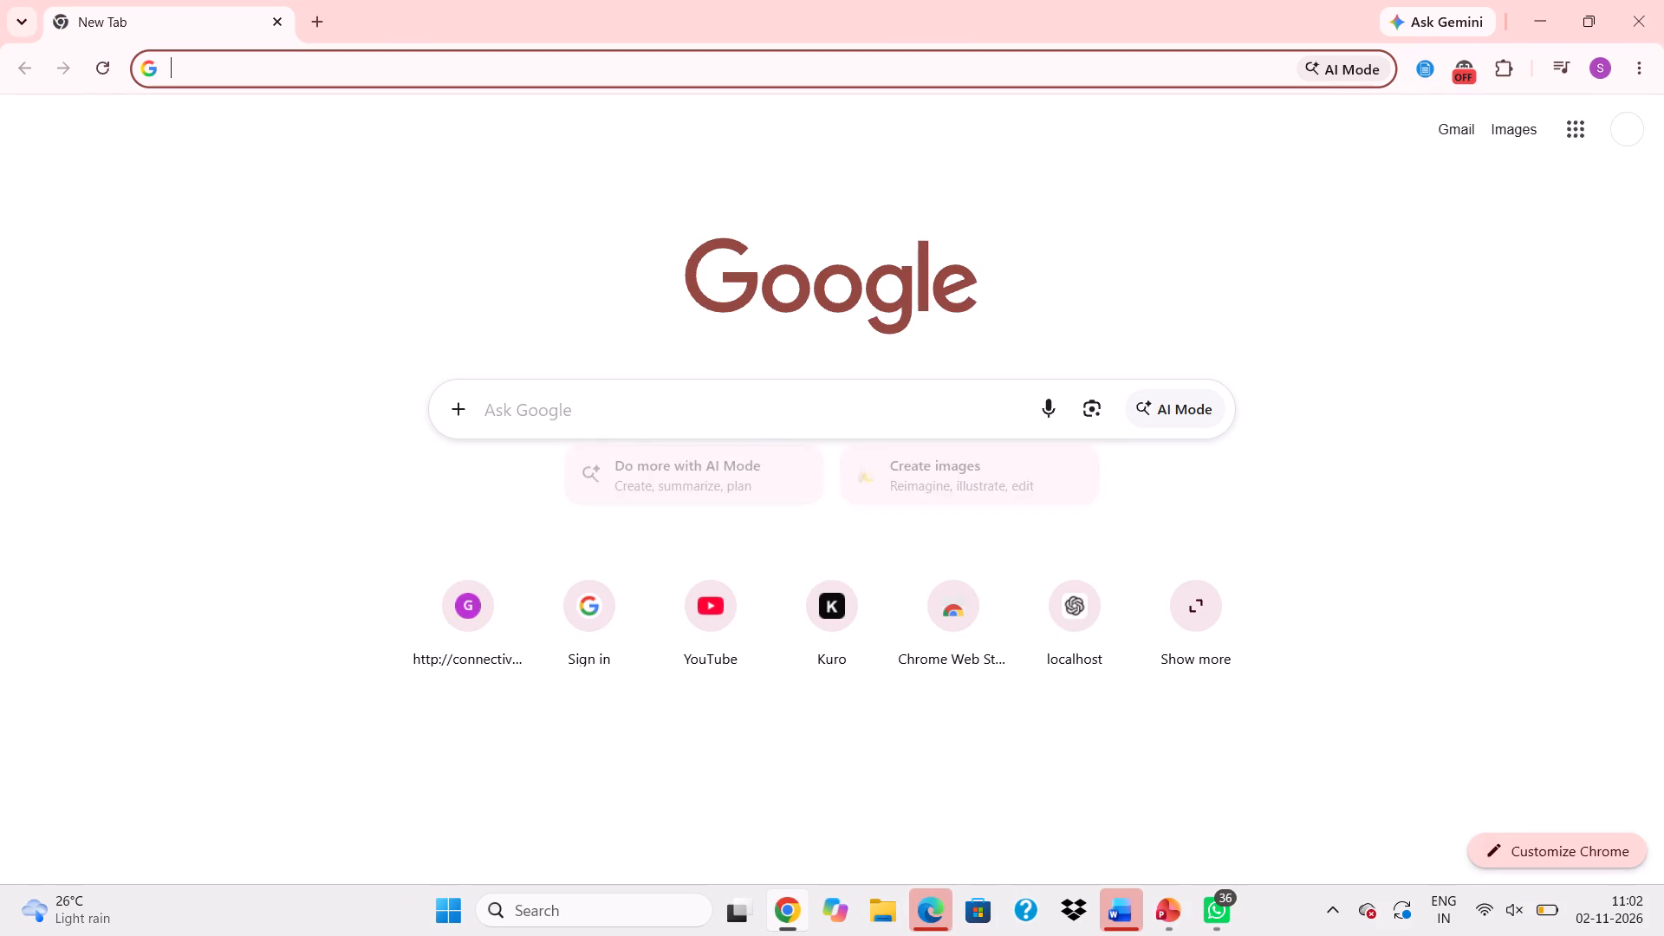
click(772, 417)
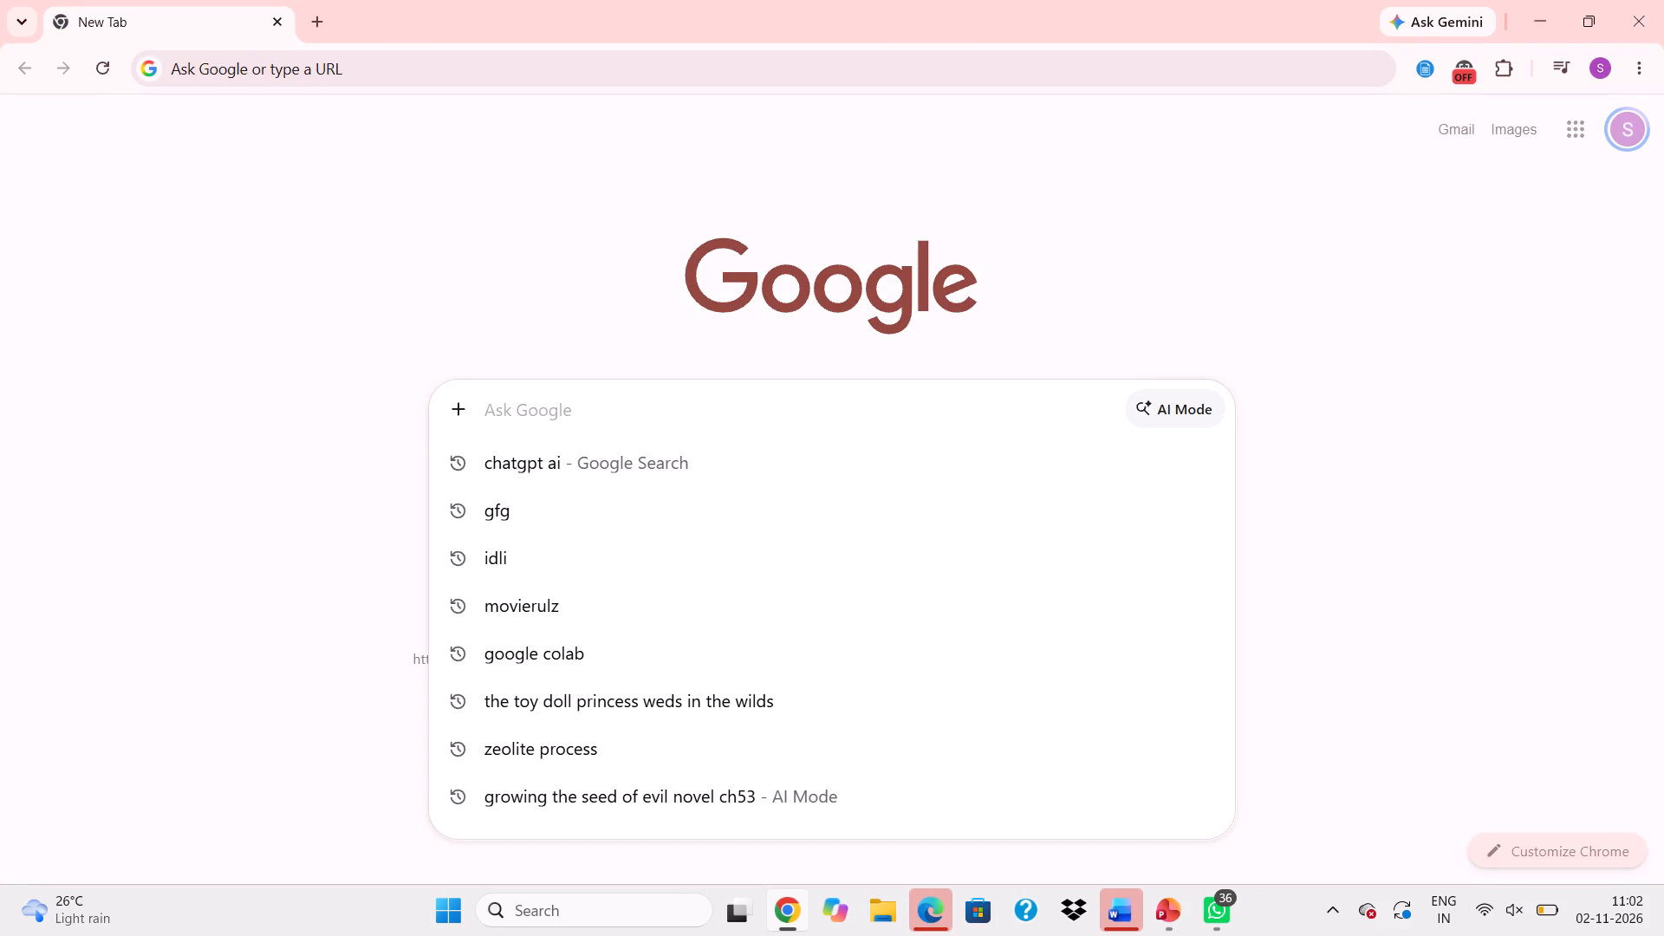
text(centurio)
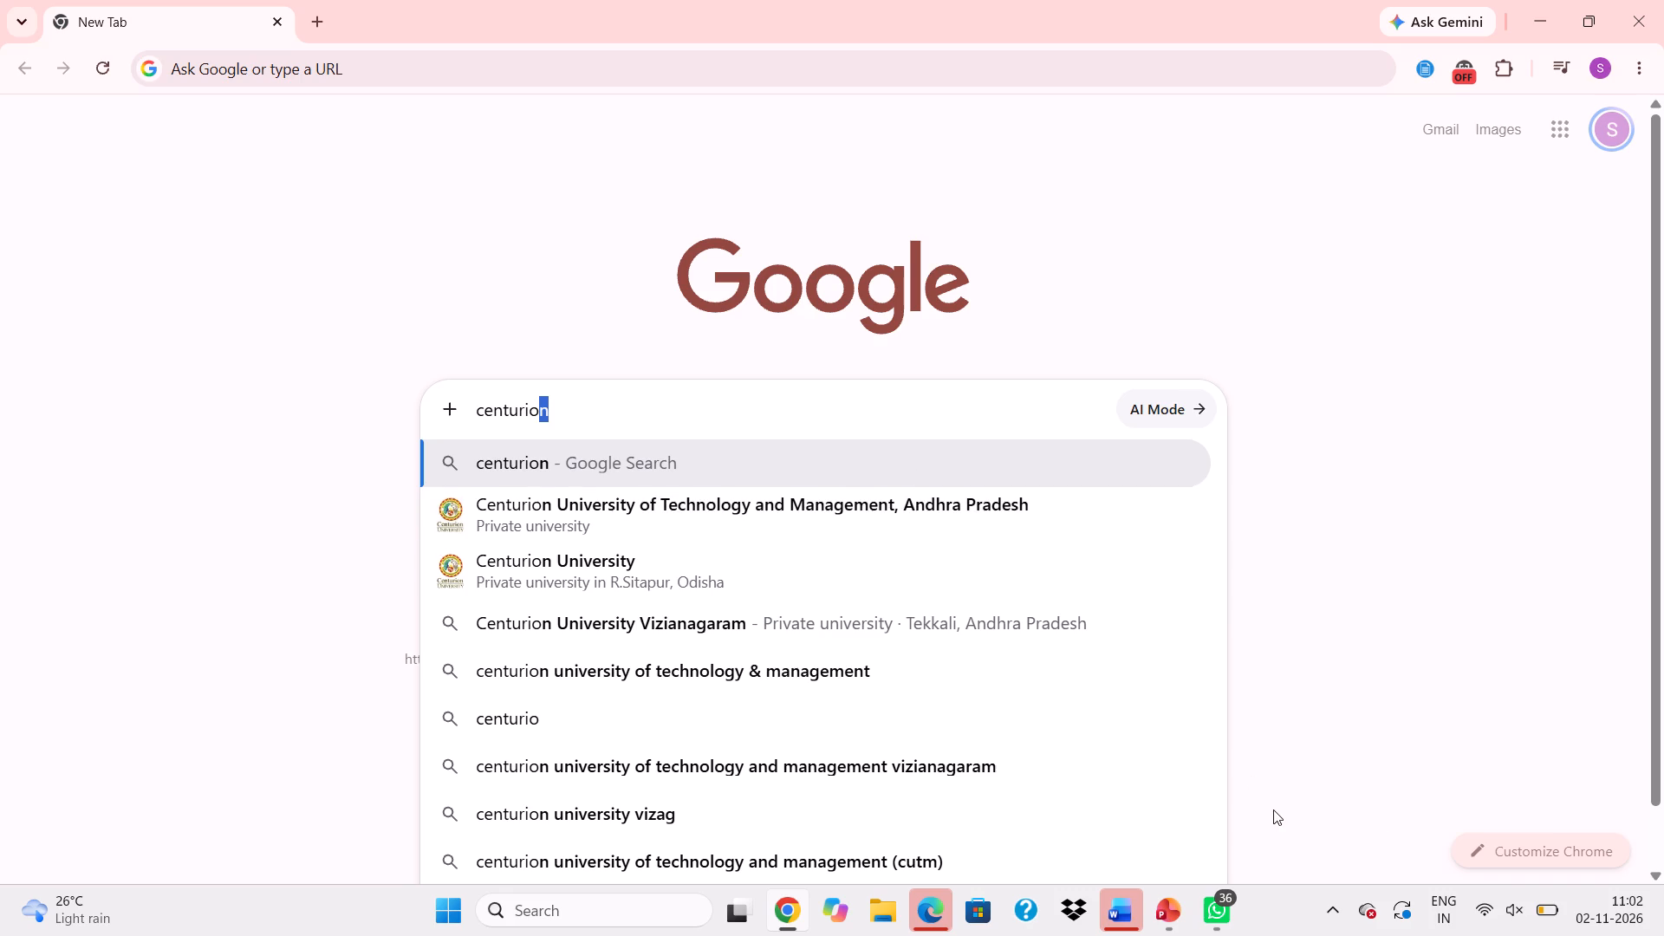
click(1554, 910)
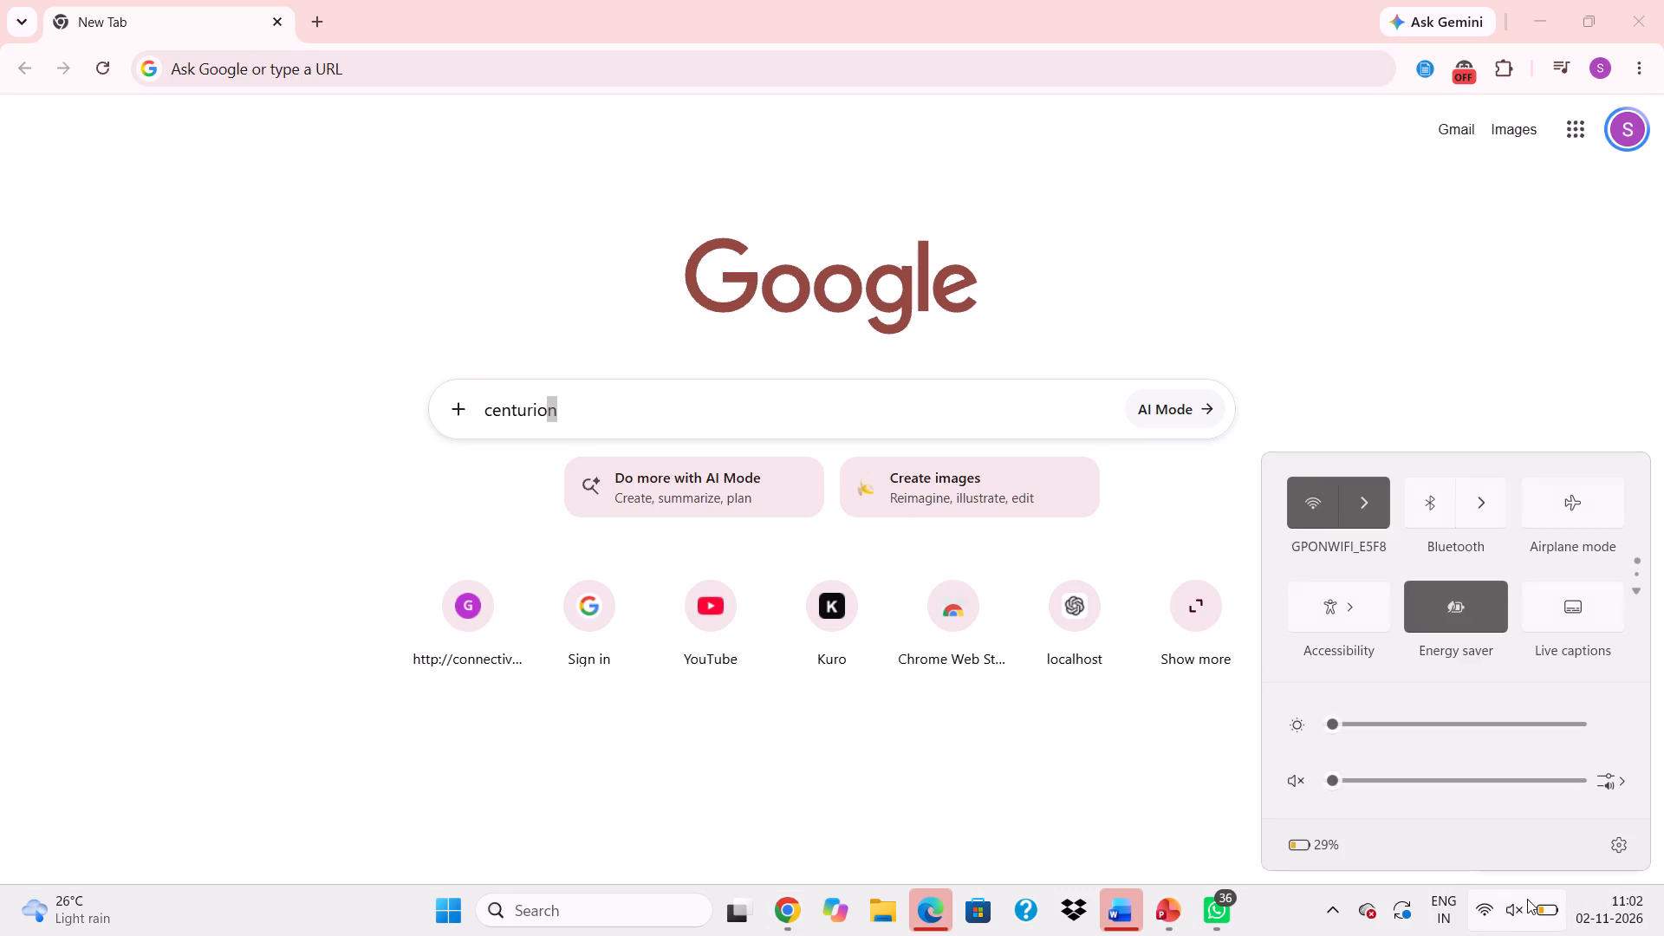
click(793, 909)
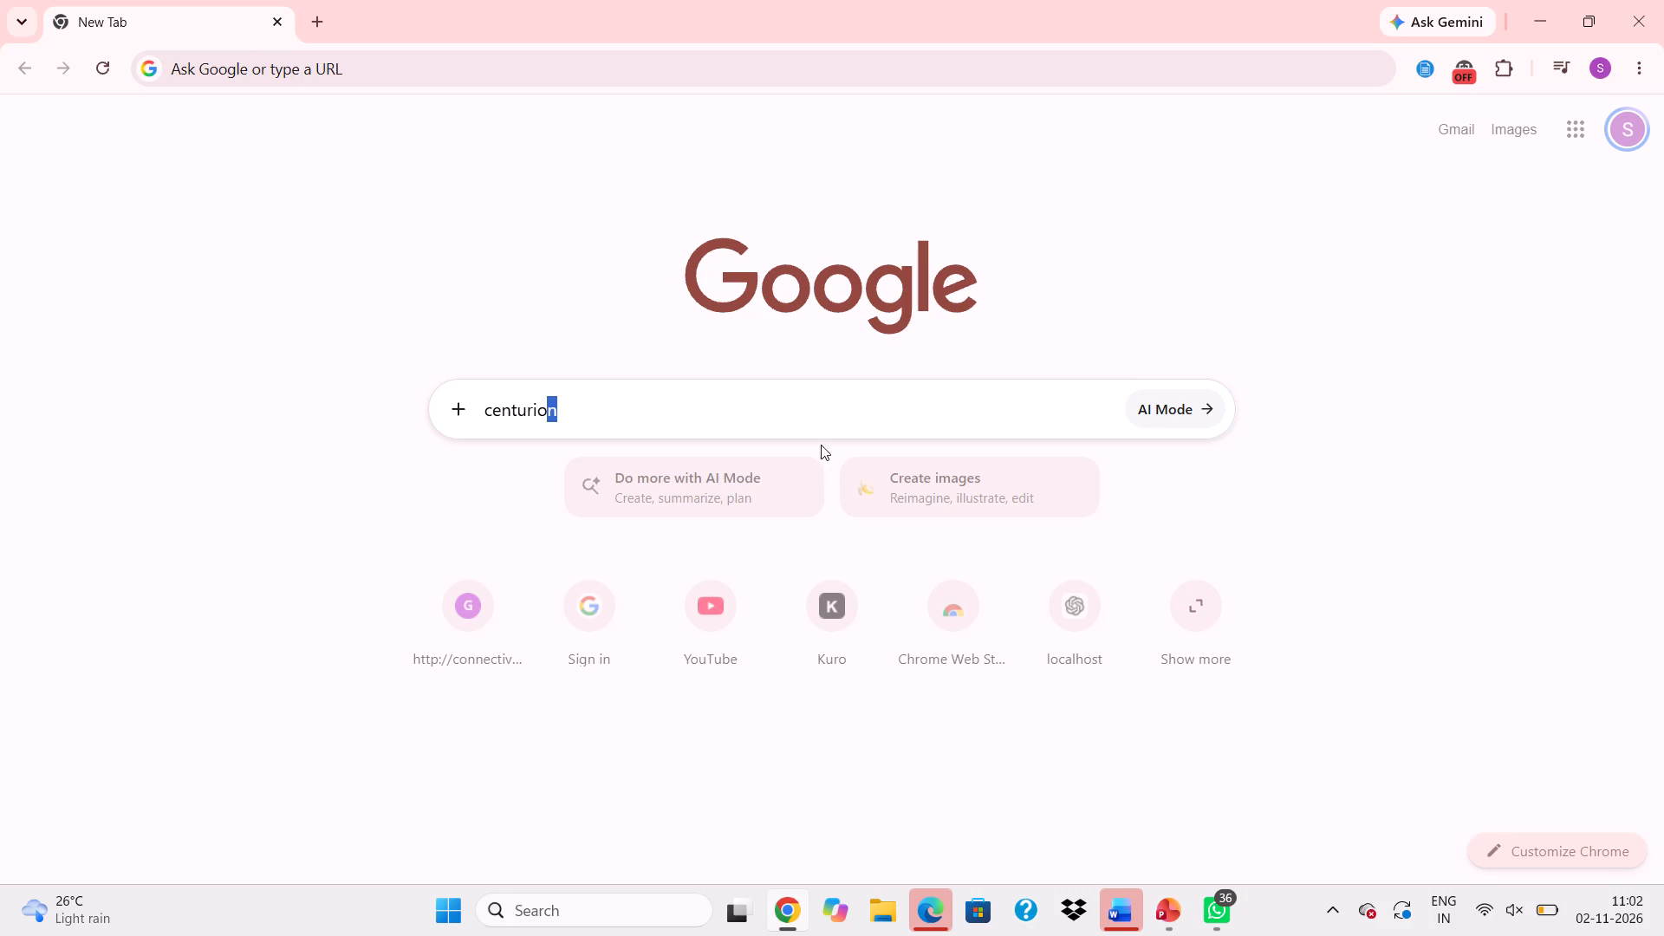
click(824, 416)
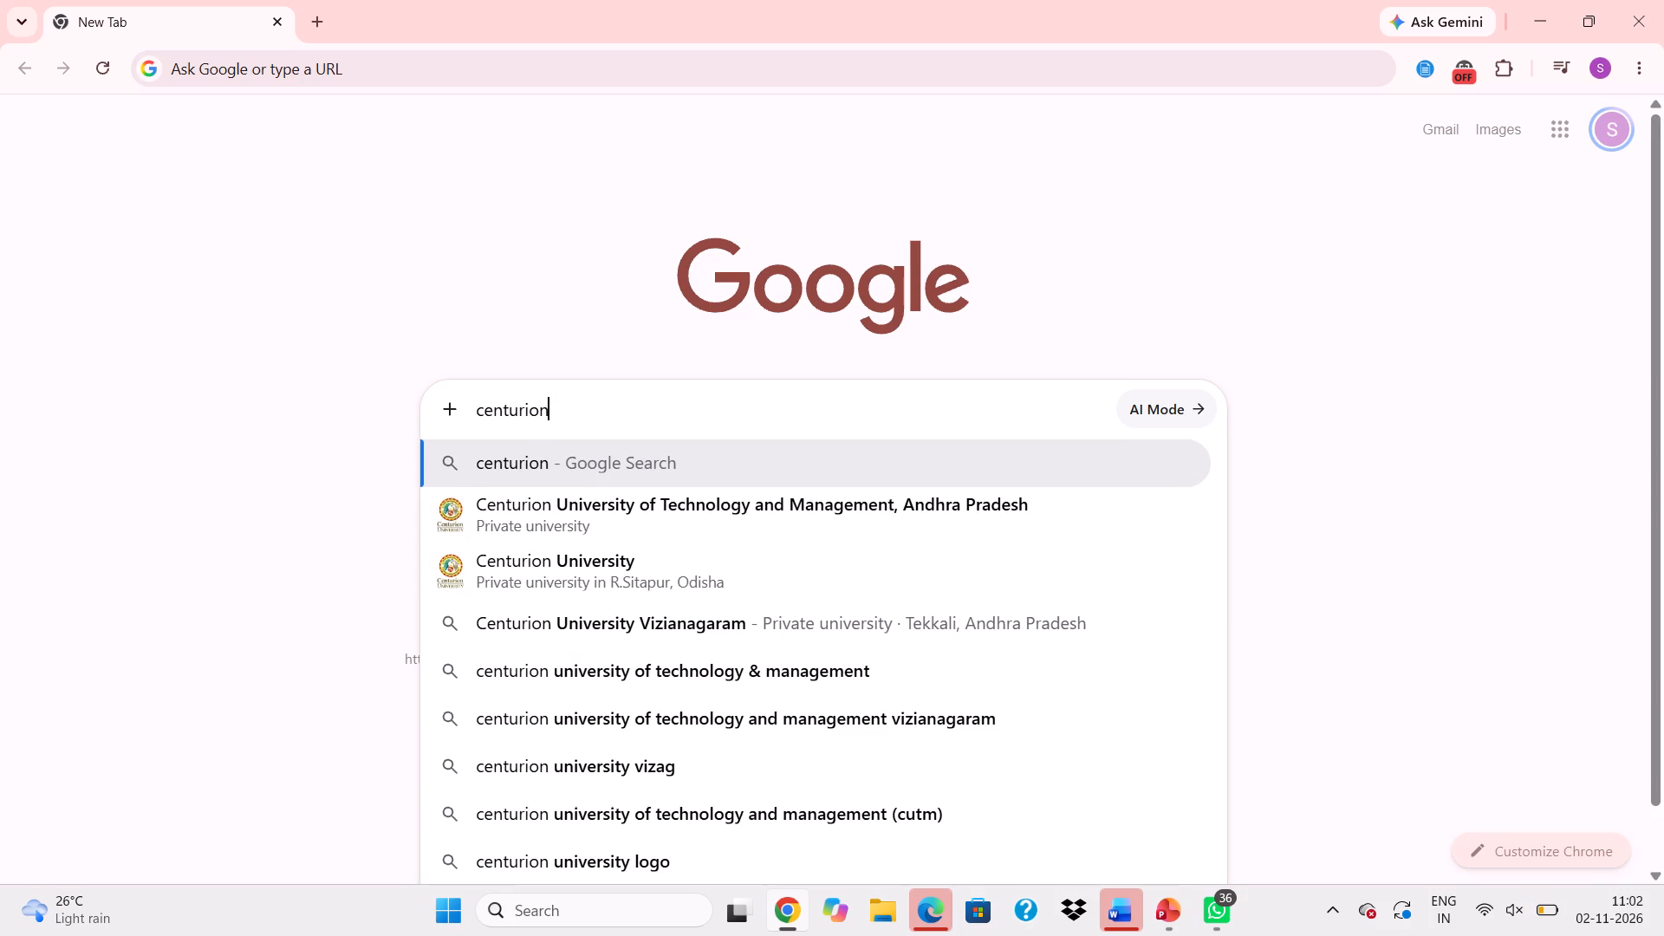
key(space)
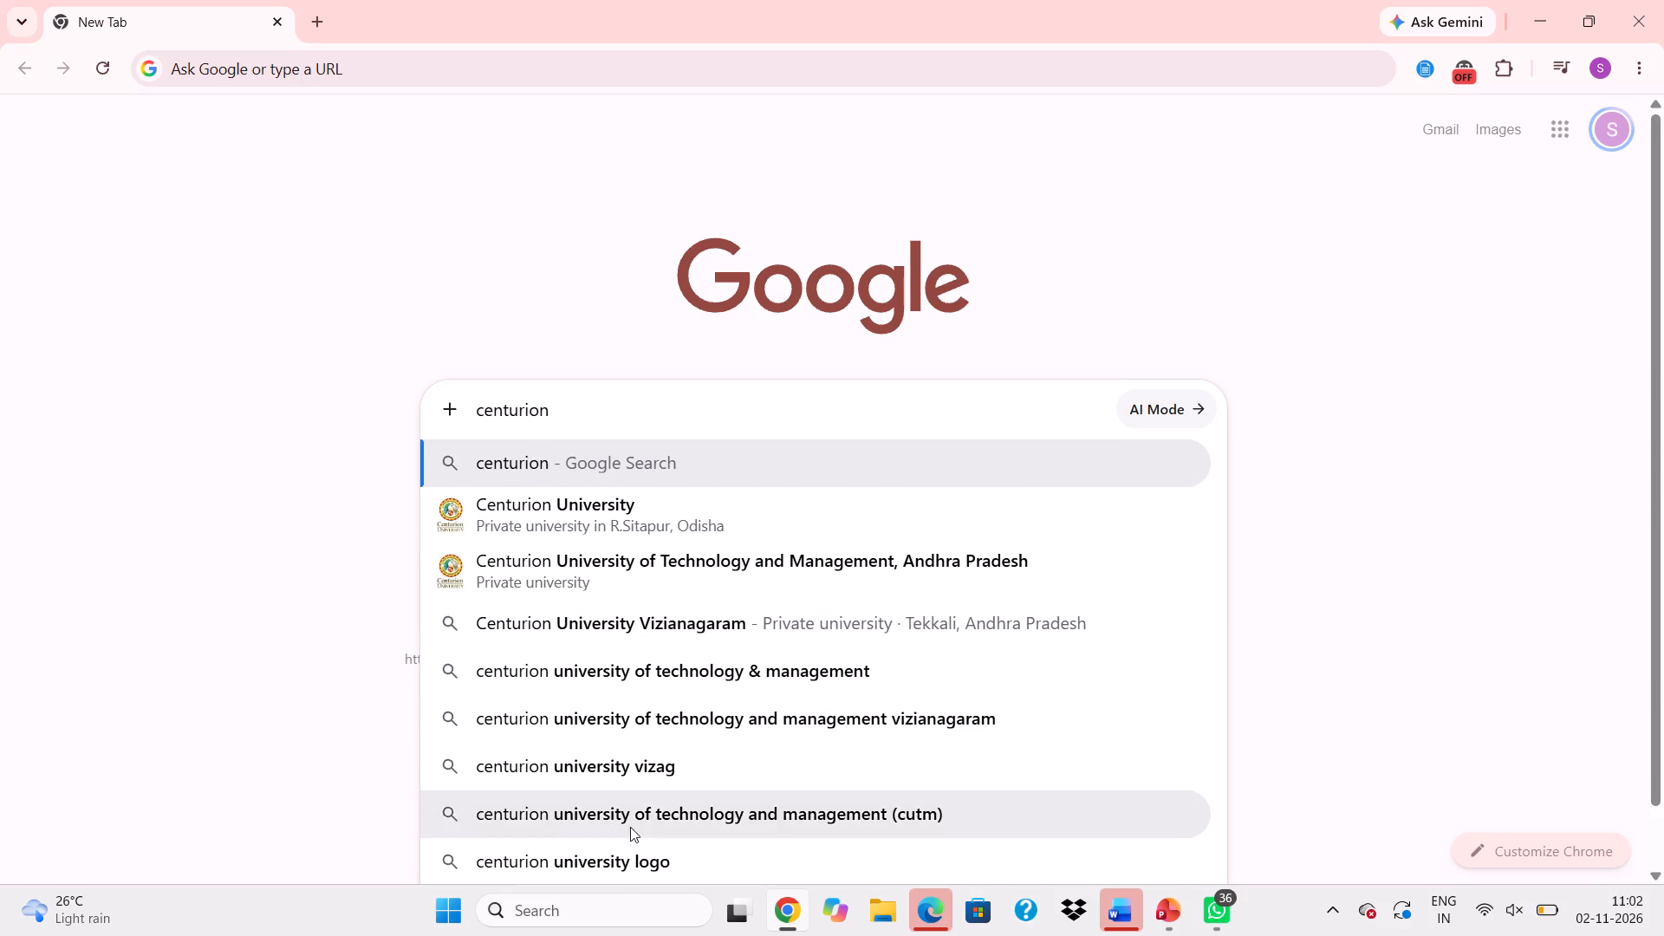
click(626, 861)
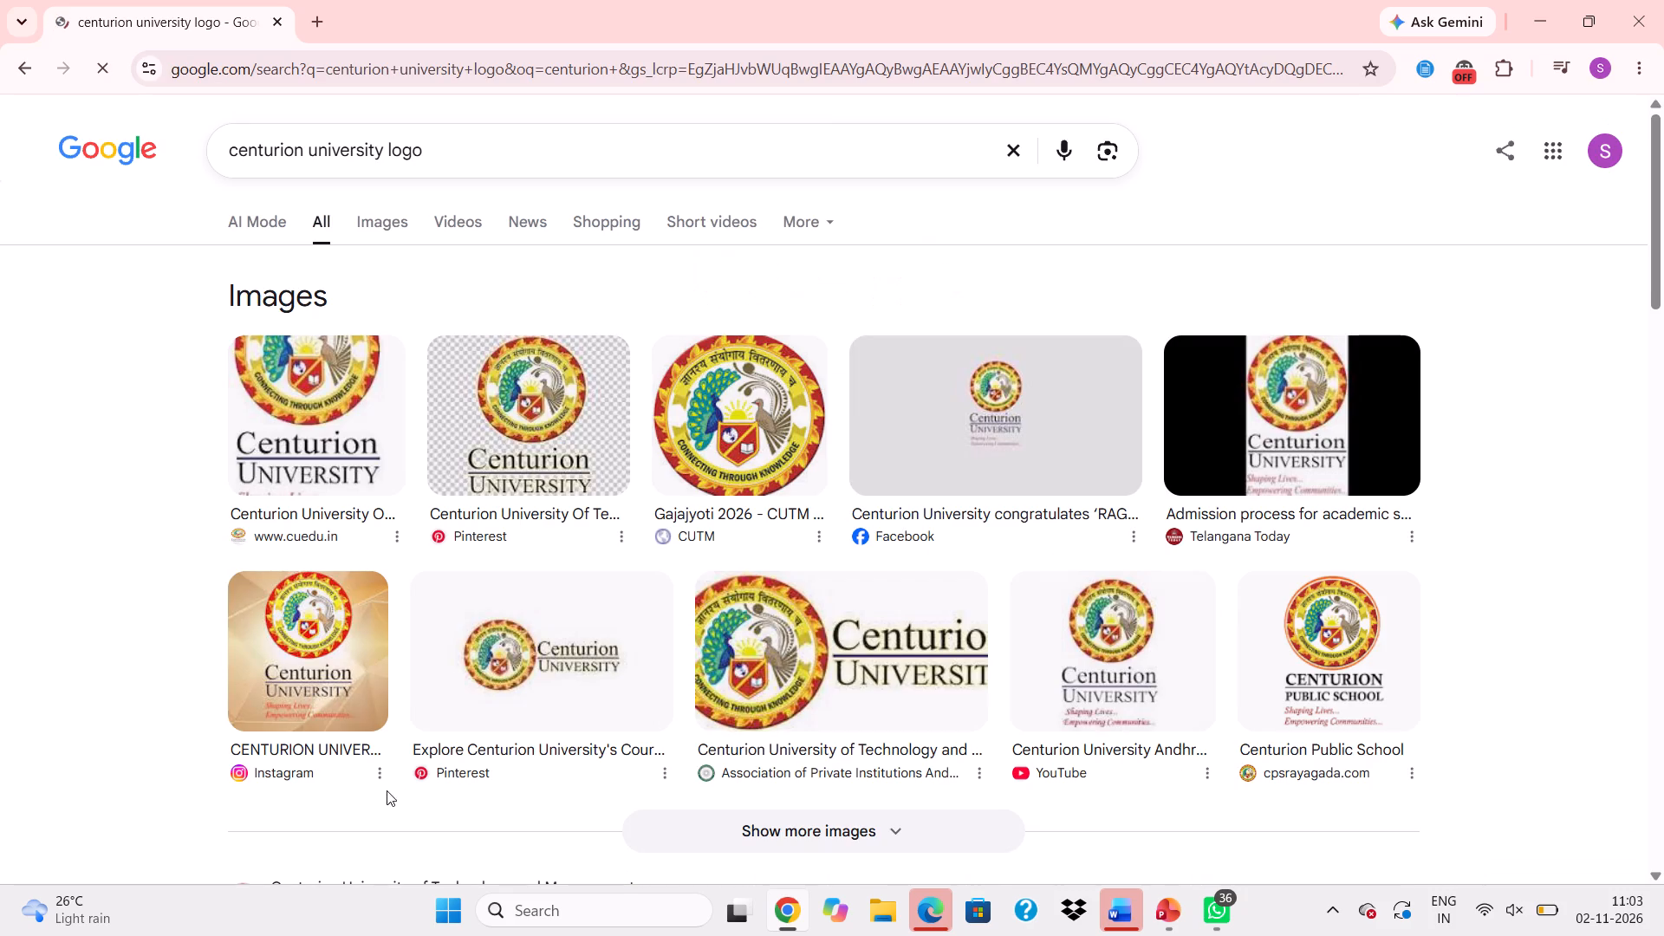
Browse the image results for the Centurion University logo and narrow them to "Full hd".
scroll(662, 743, right, 1)
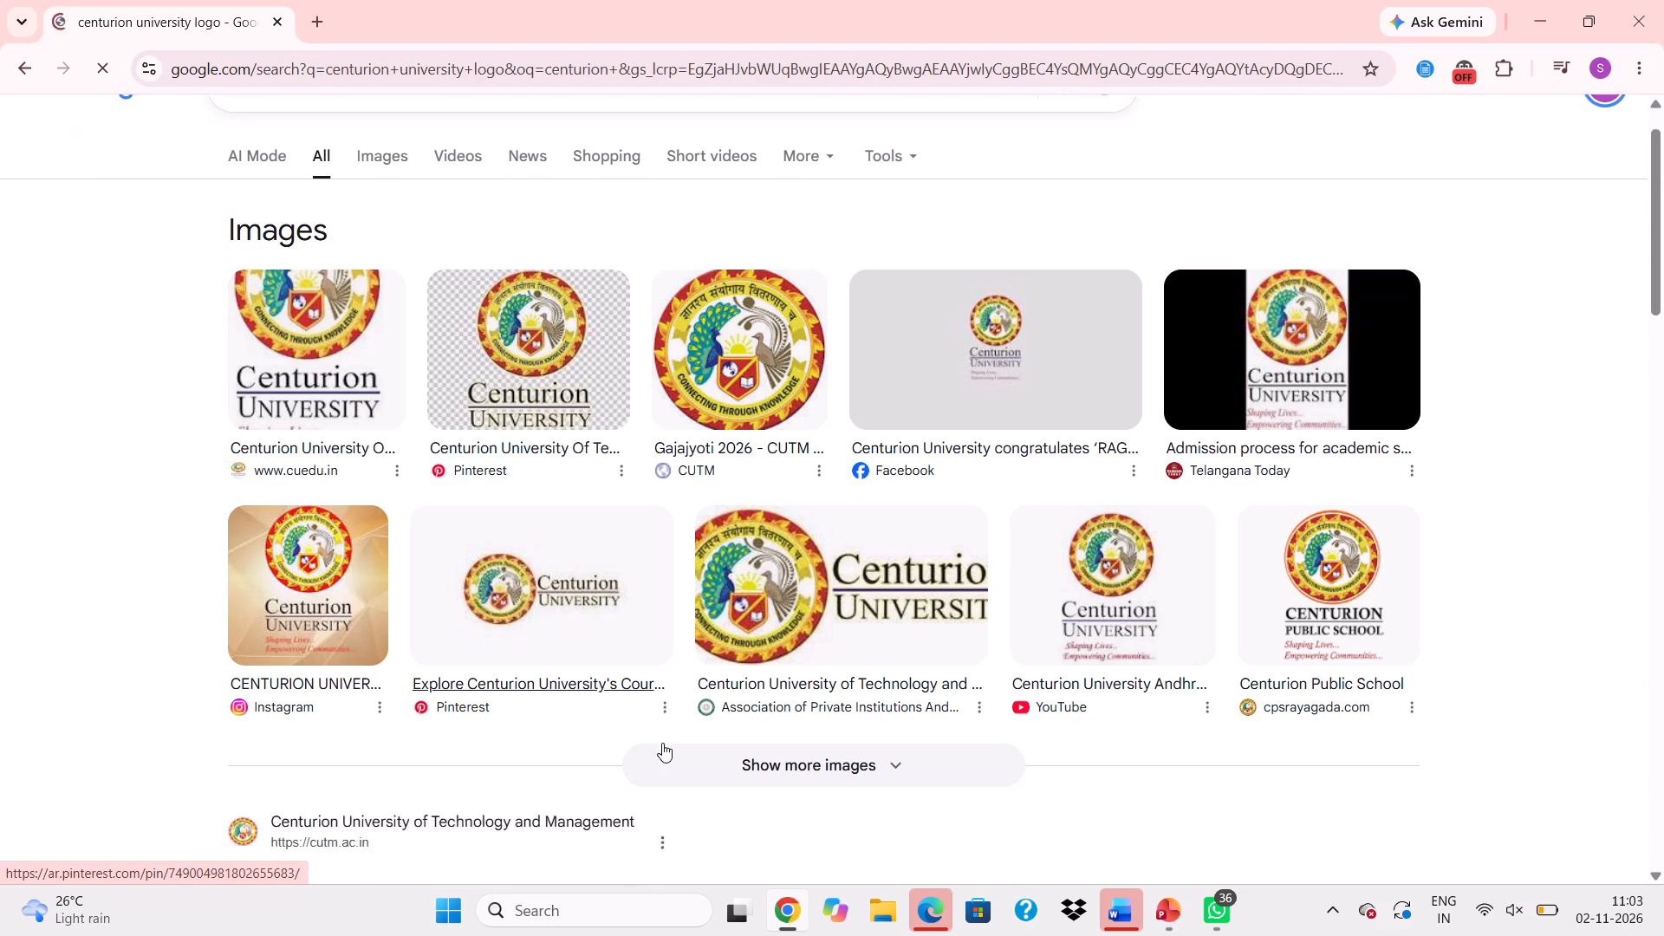
scroll(662, 743, right, 1)
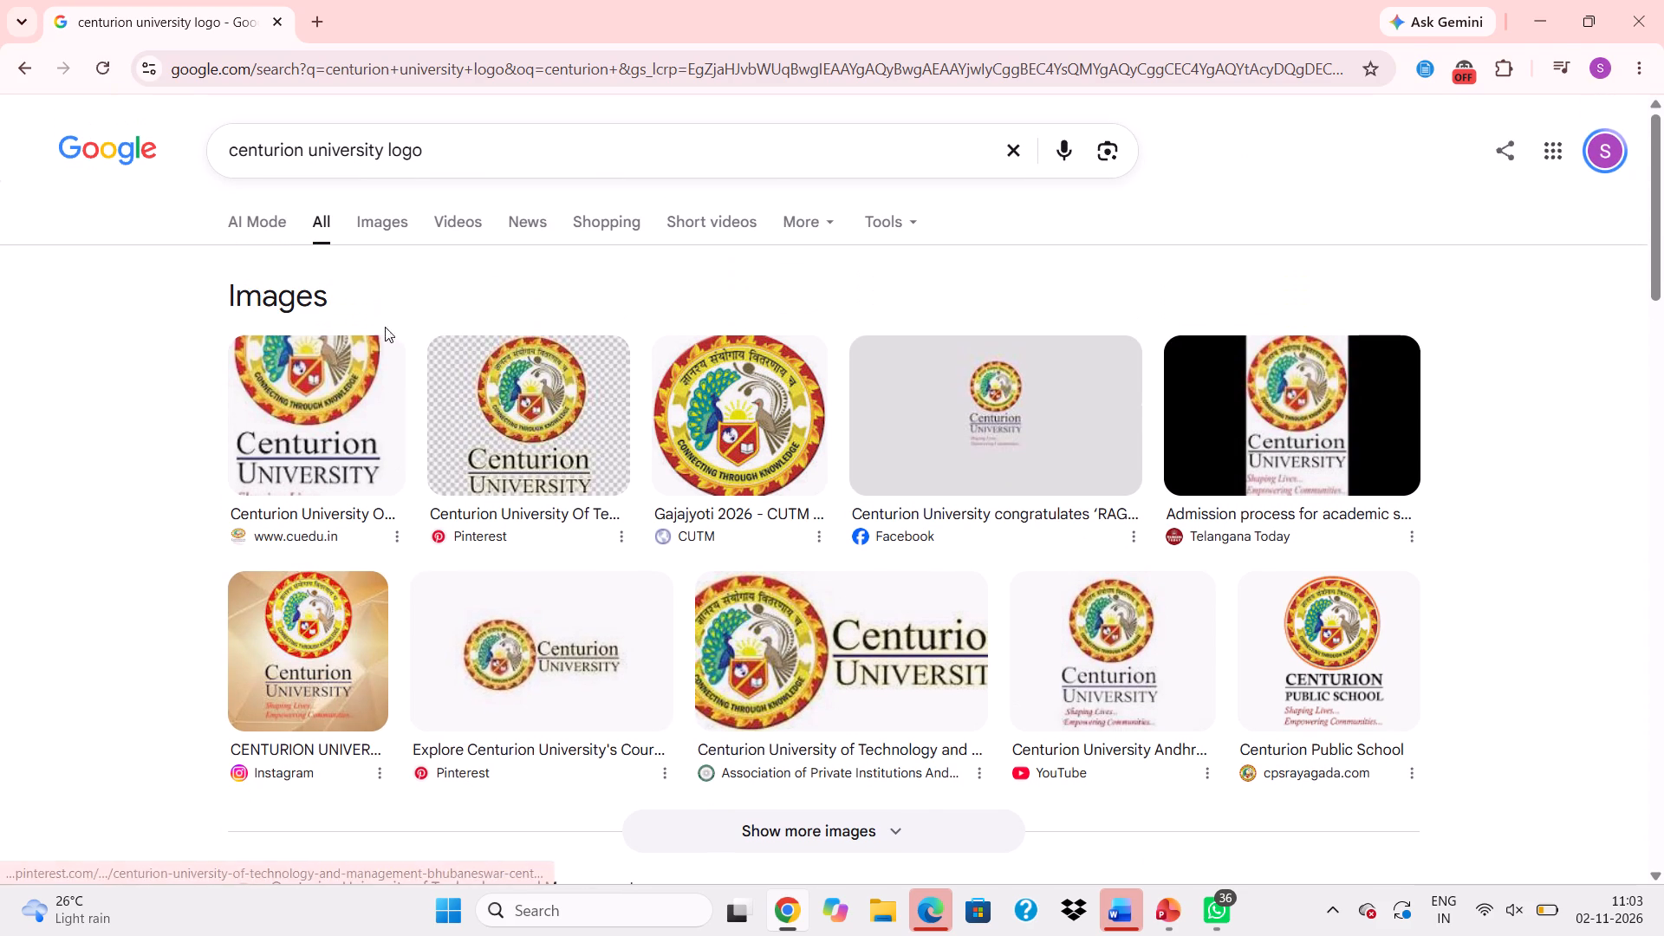
click(383, 221)
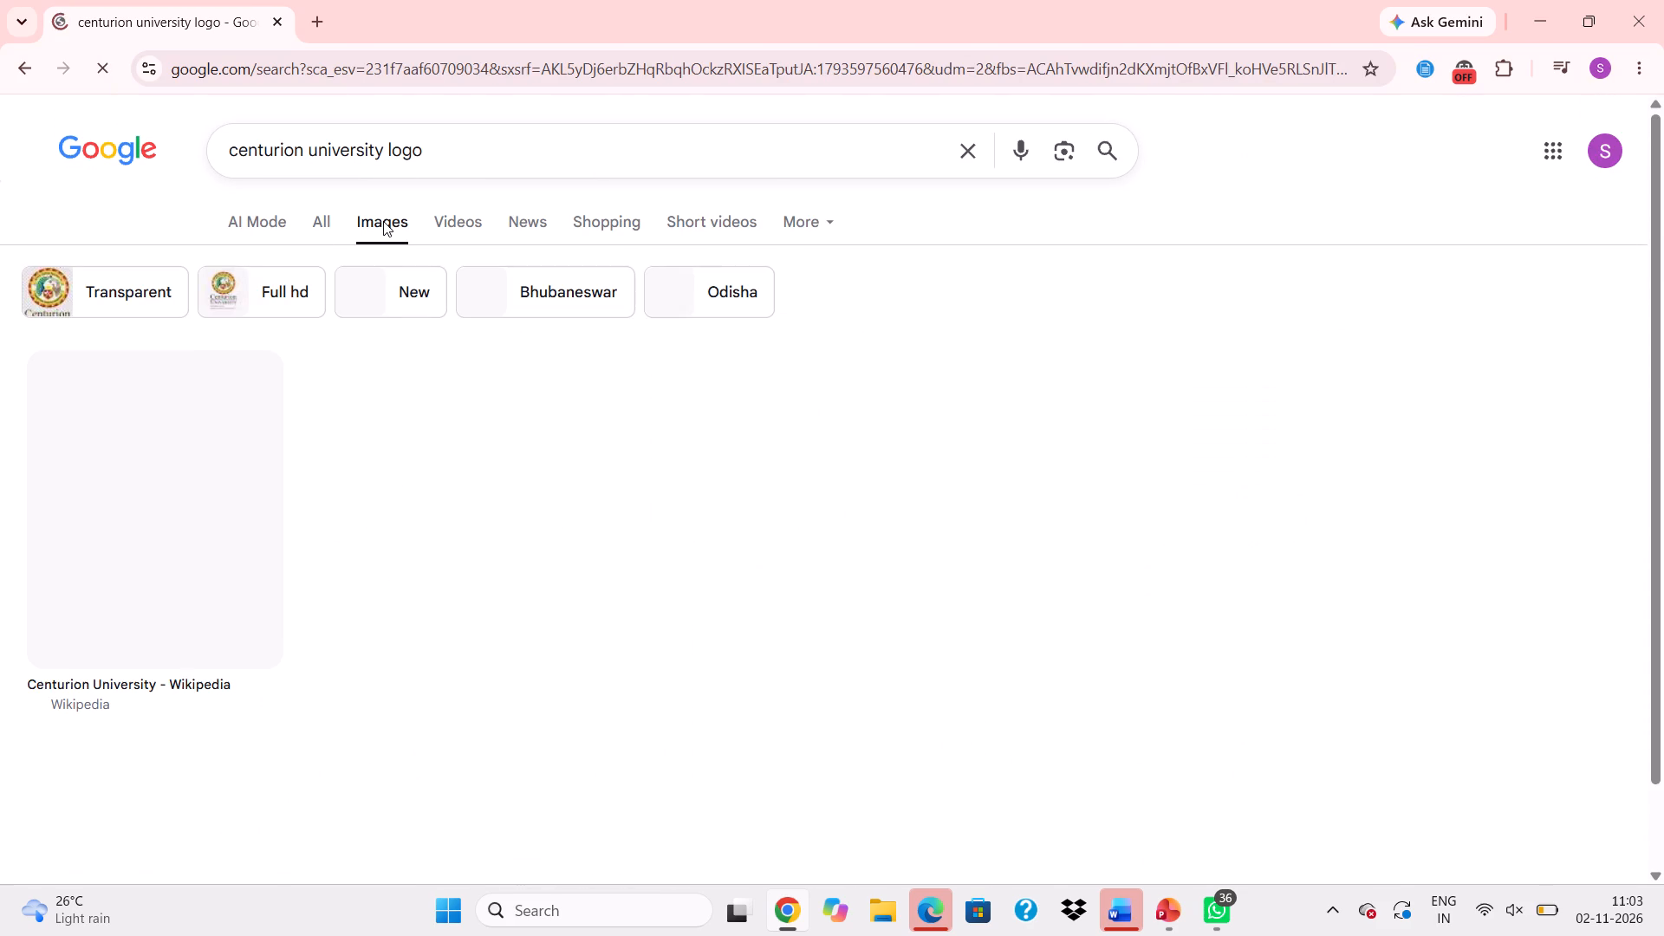
scroll(529, 387, down, 3)
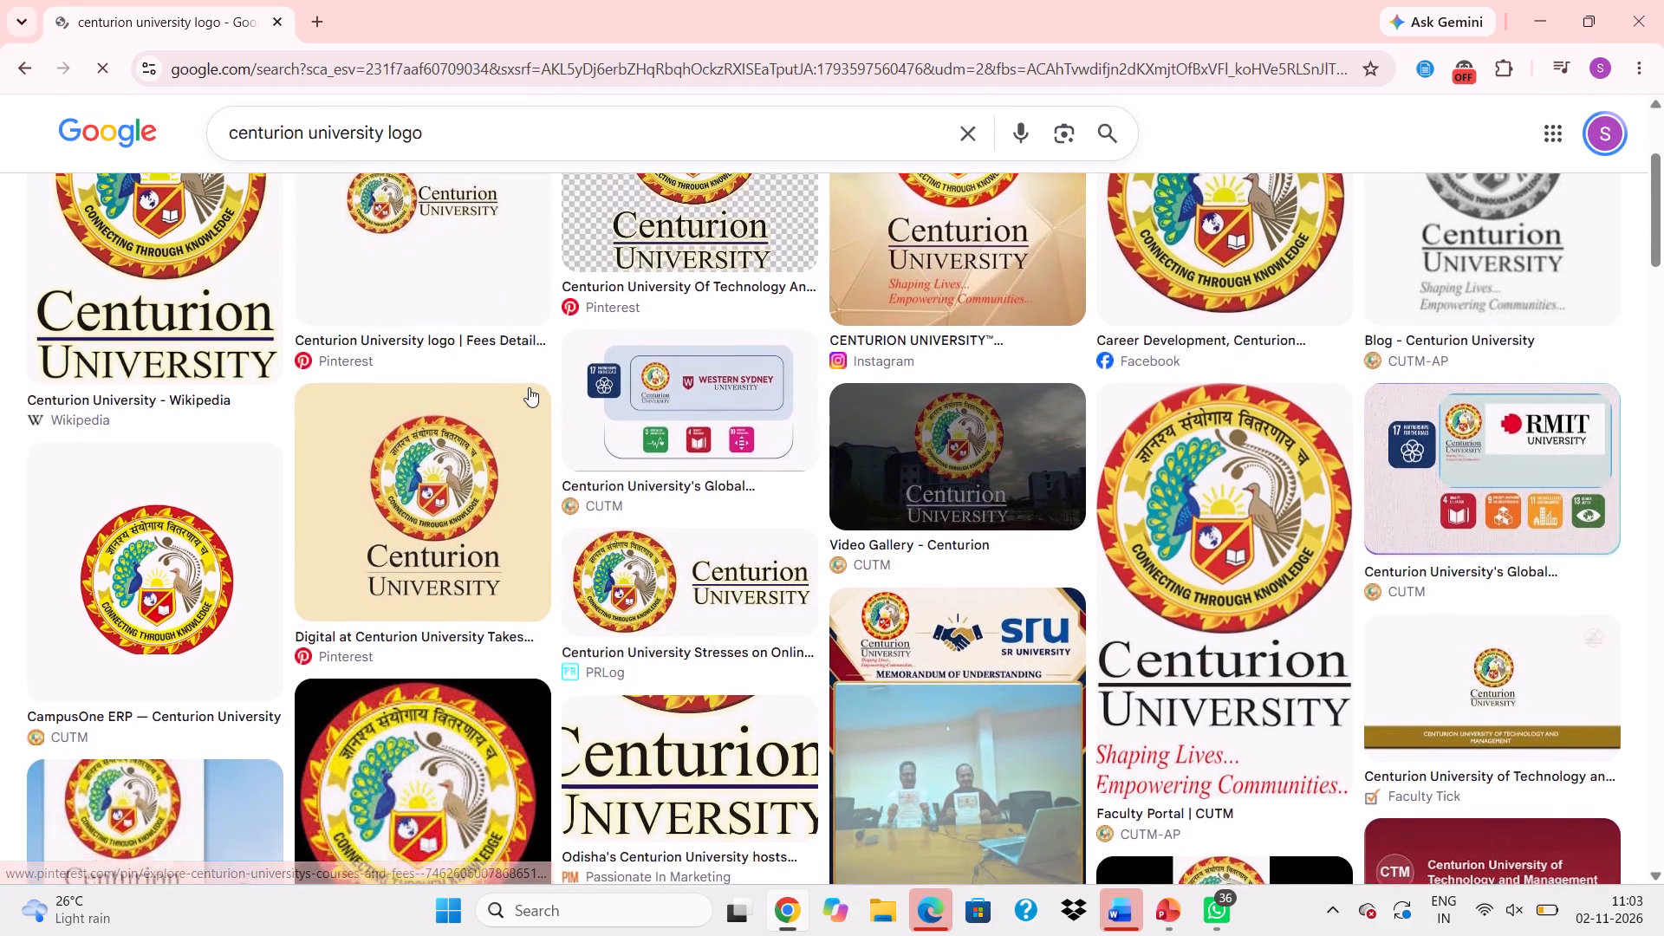
scroll(529, 387, down, 2)
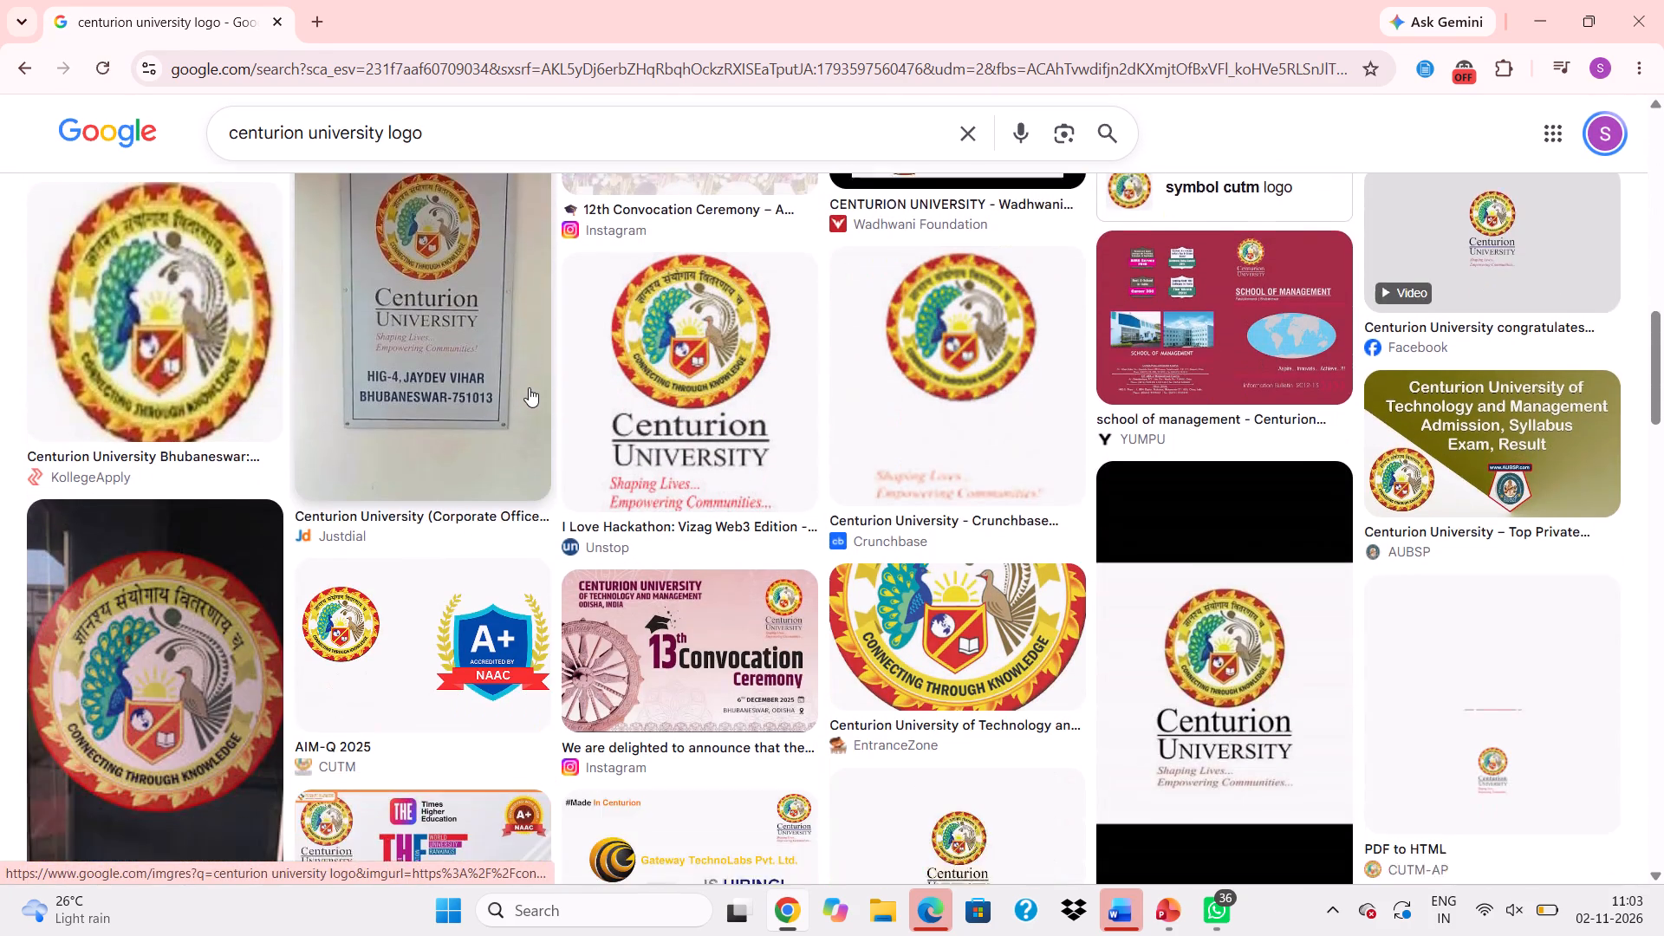
scroll(529, 387, down, 1)
scroll(529, 387, up, 7)
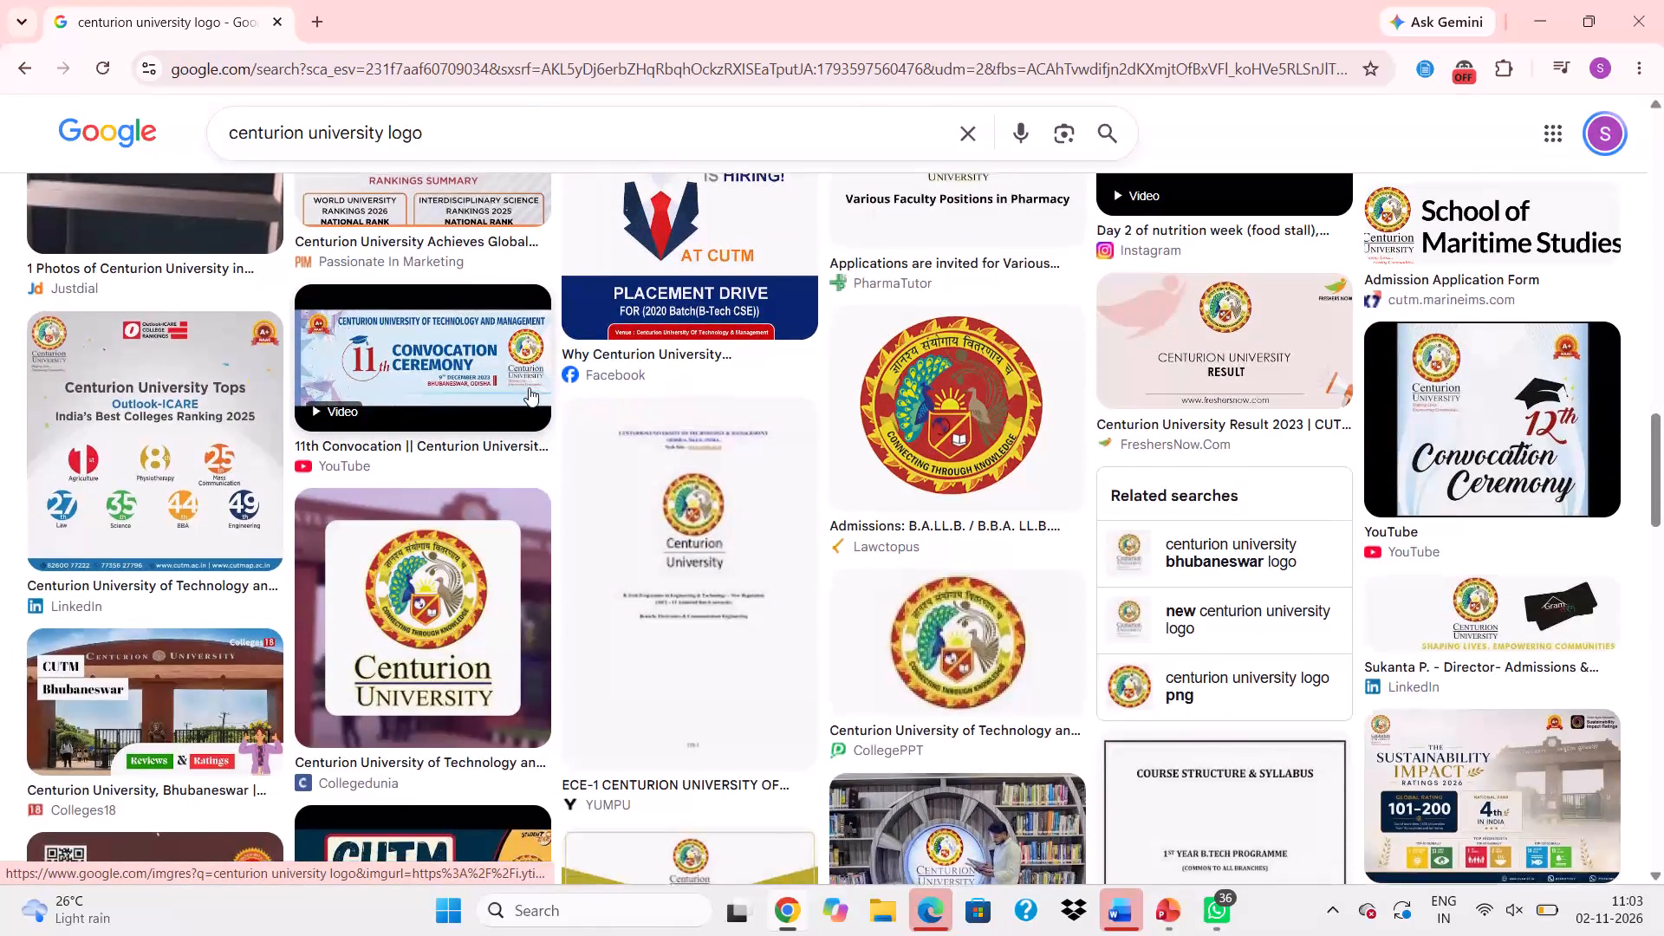
scroll(529, 387, up, 11)
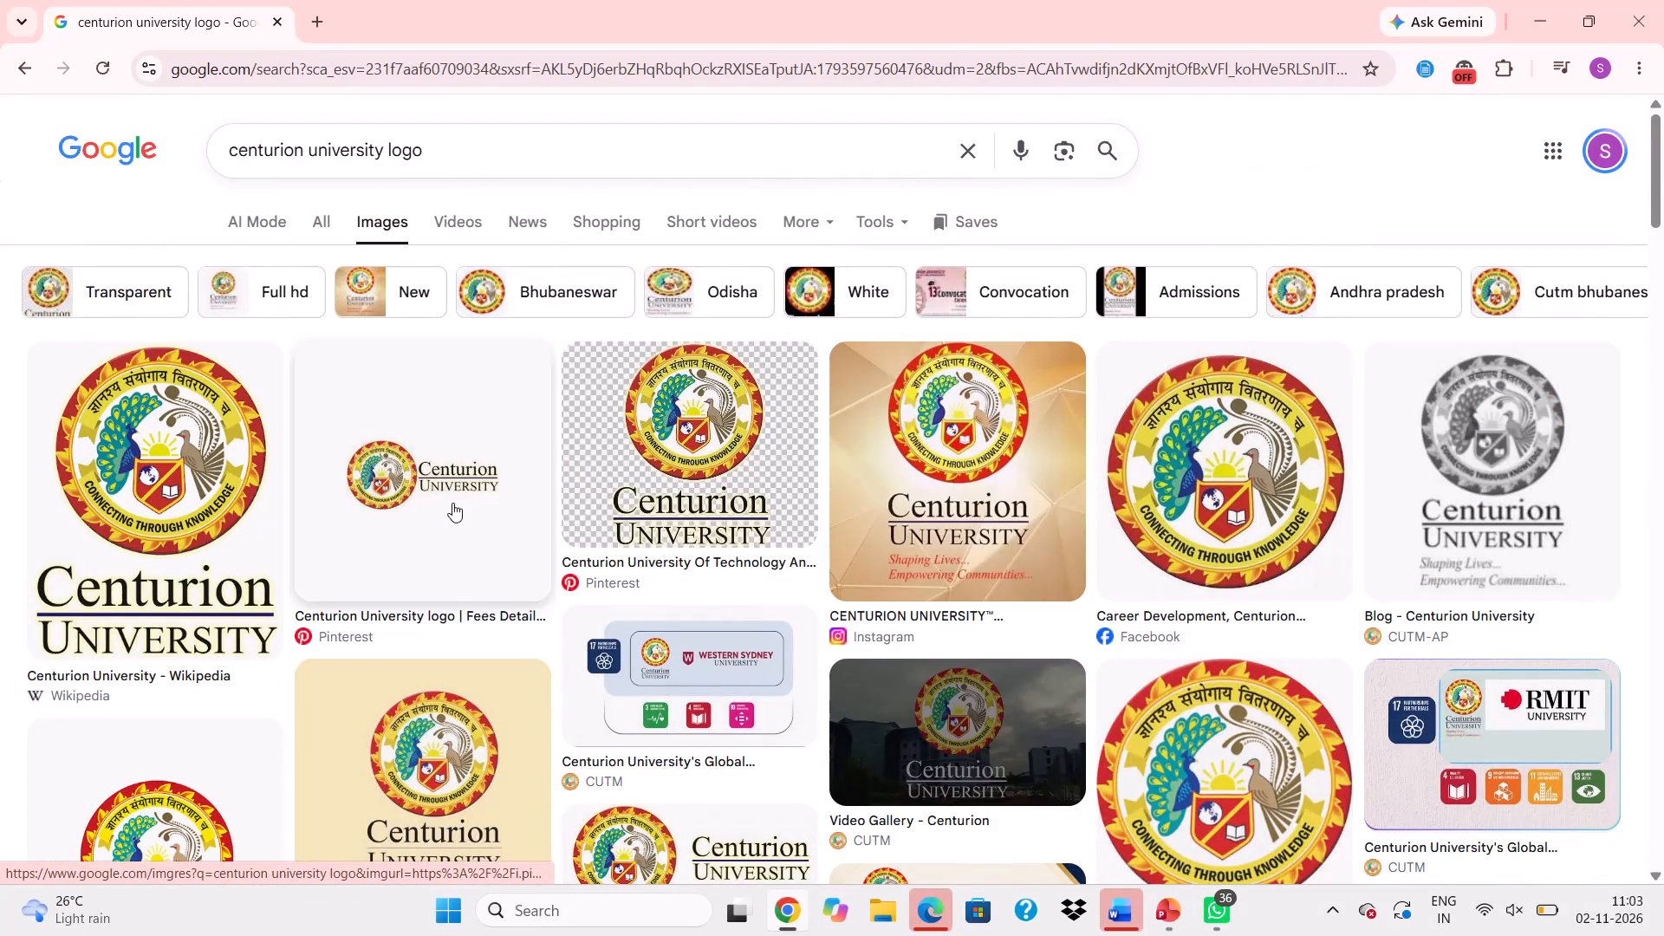
scroll(452, 503, up, 6)
click(283, 302)
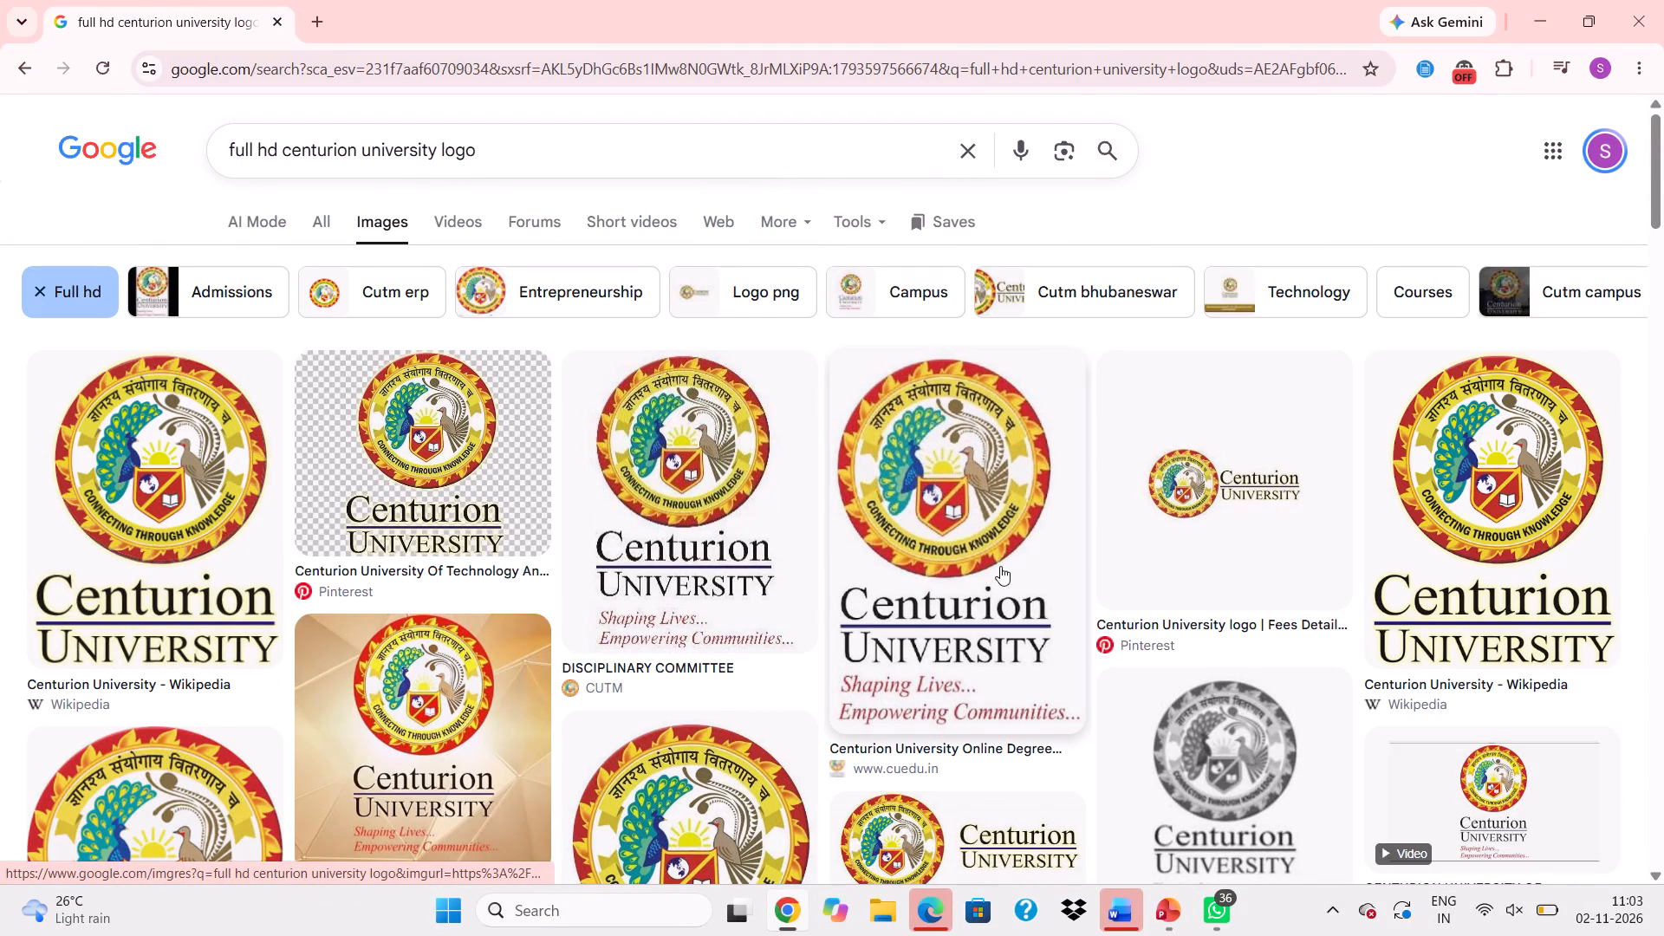
click(954, 483)
drag(954, 483, 1099, 476)
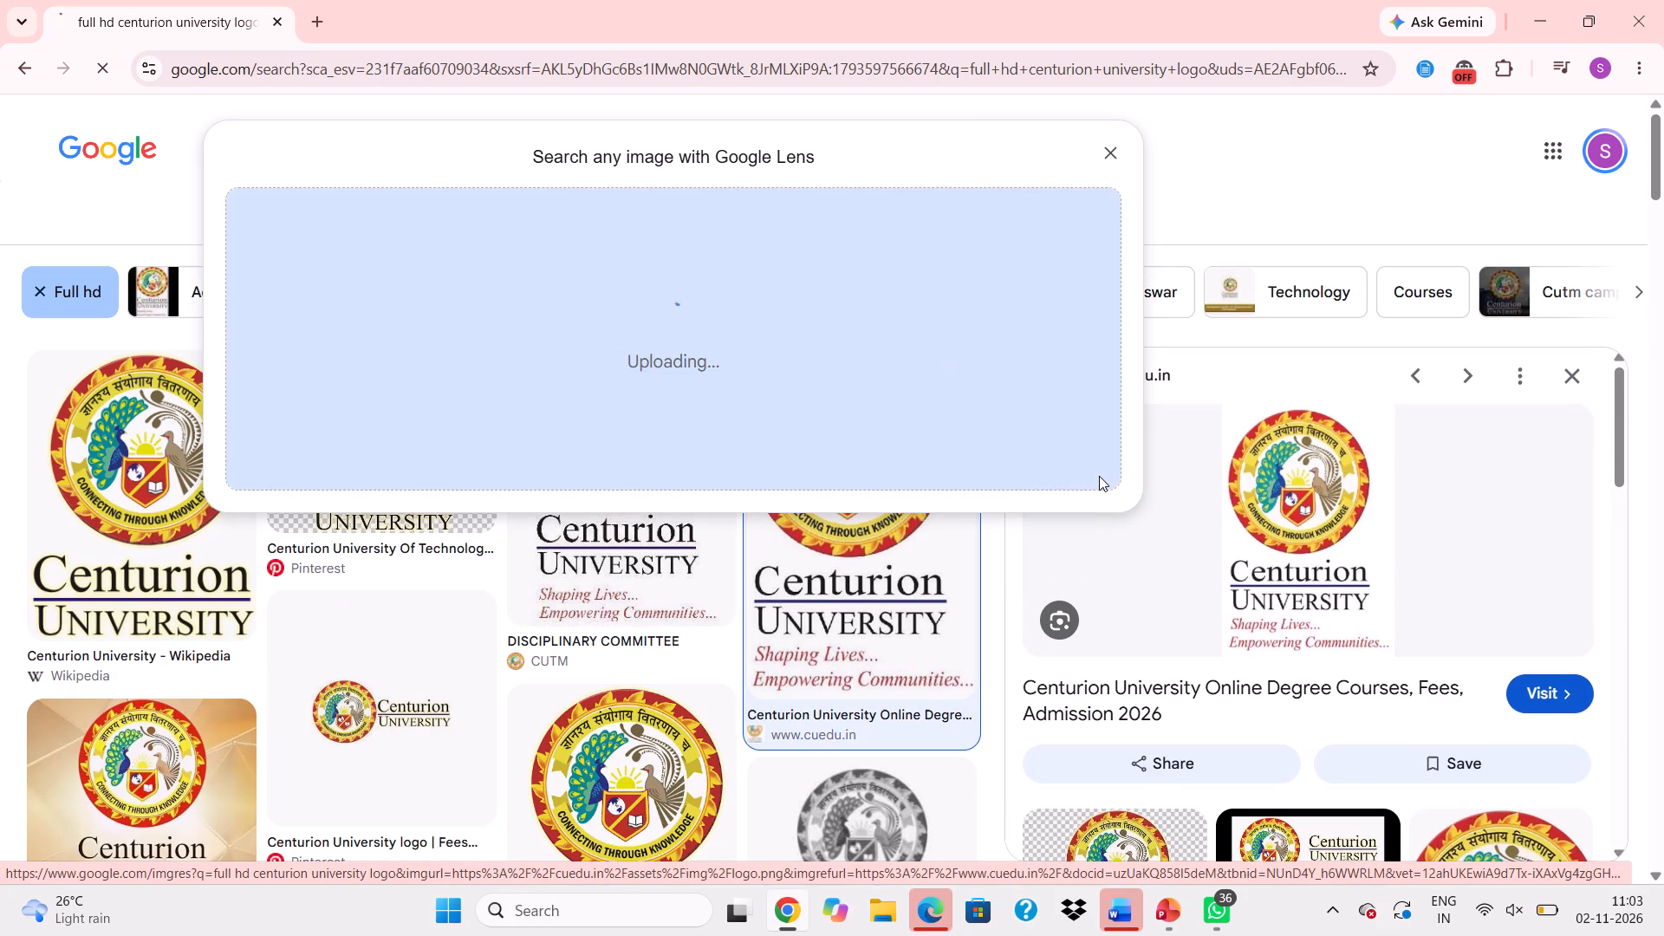
click(1099, 476)
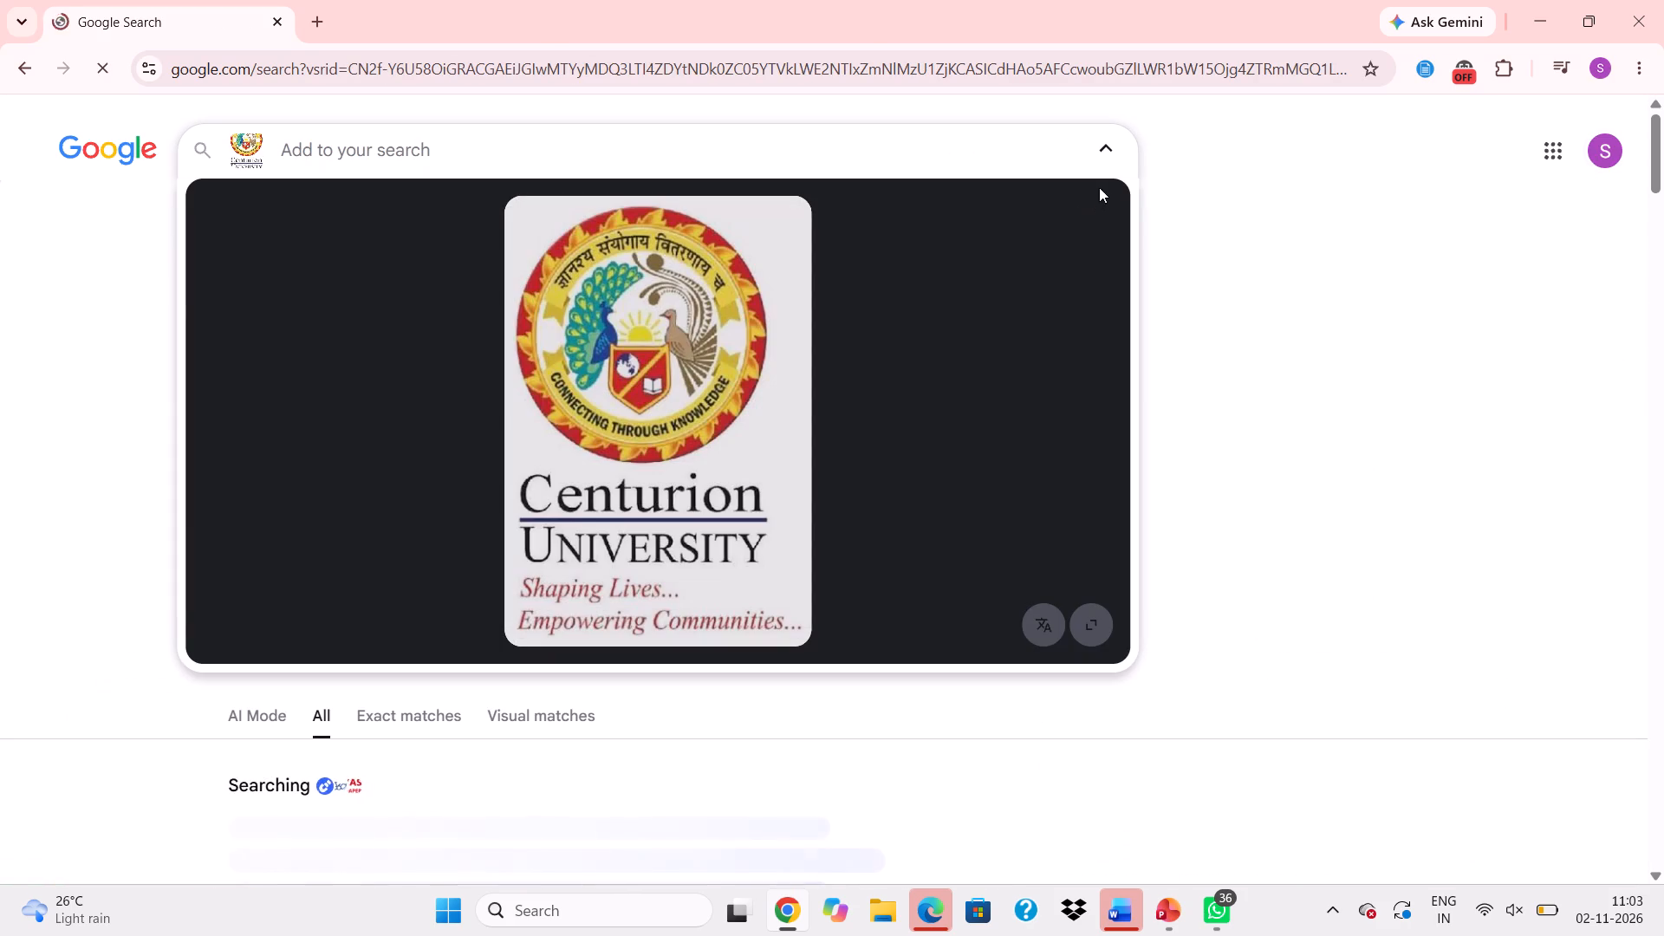
click(23, 80)
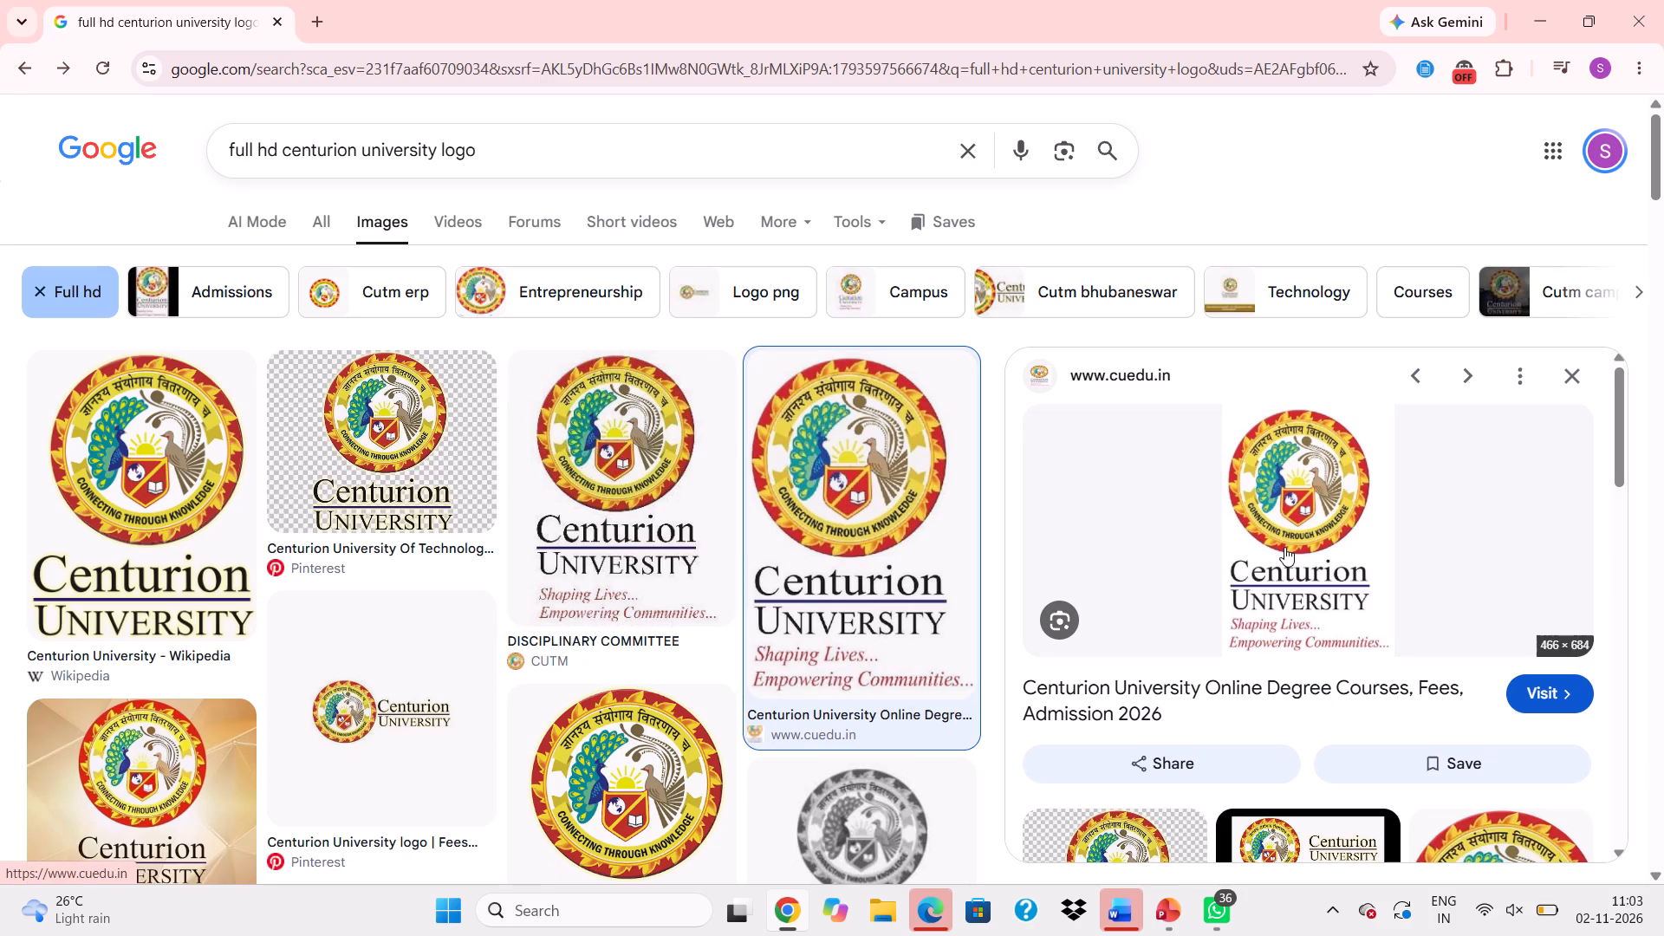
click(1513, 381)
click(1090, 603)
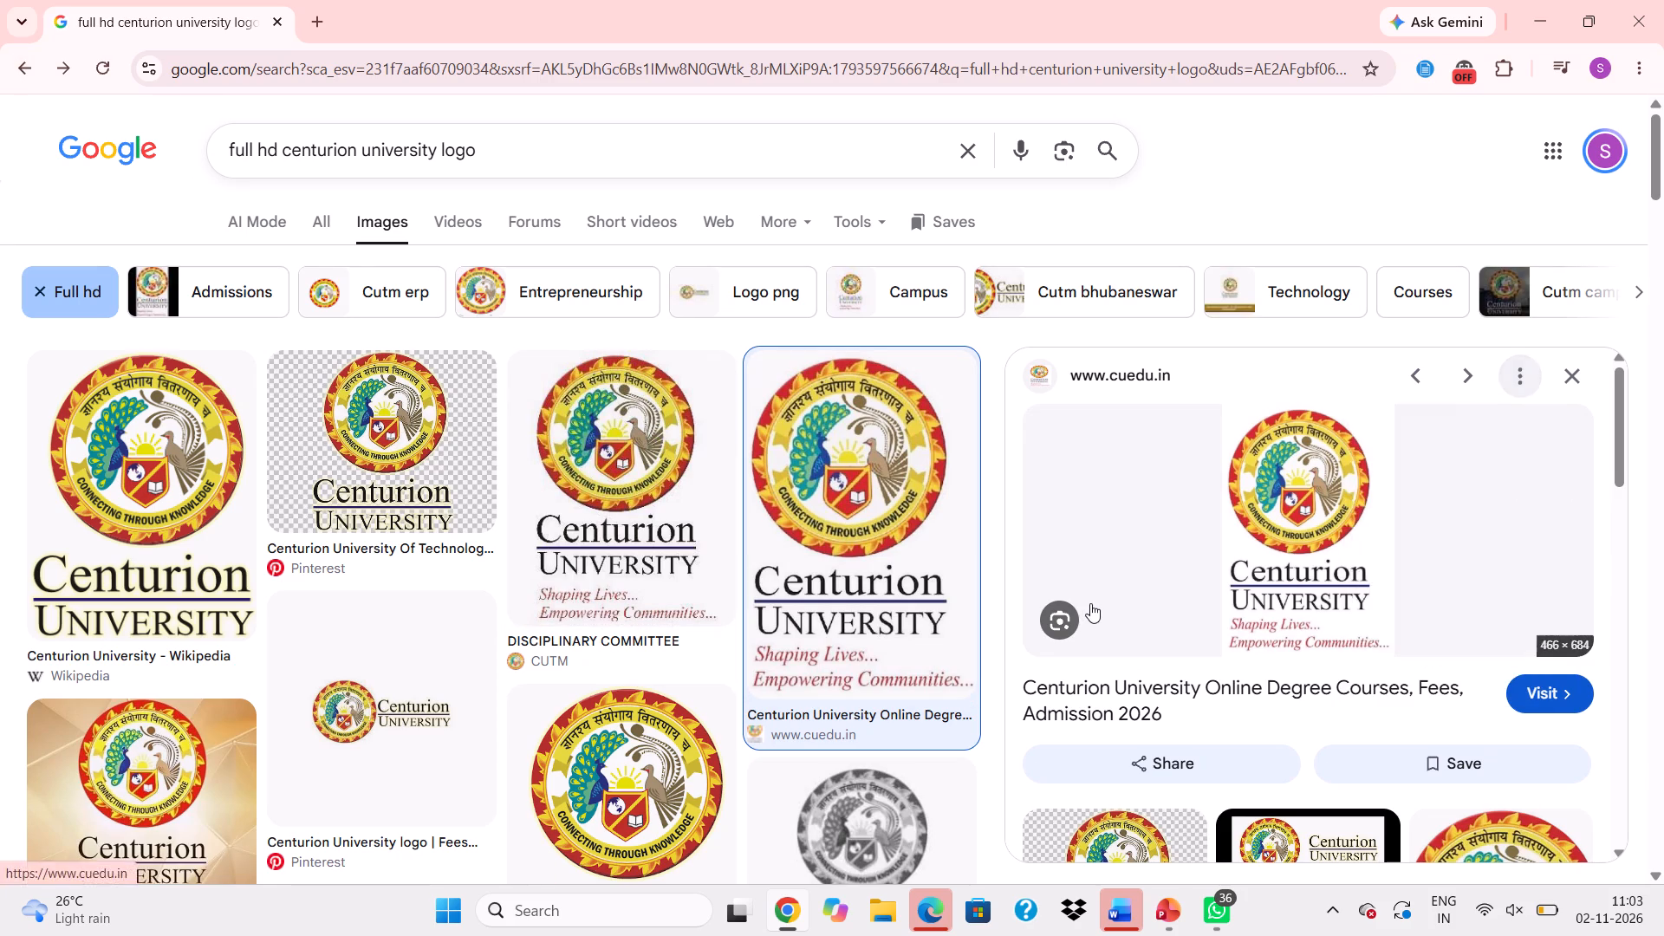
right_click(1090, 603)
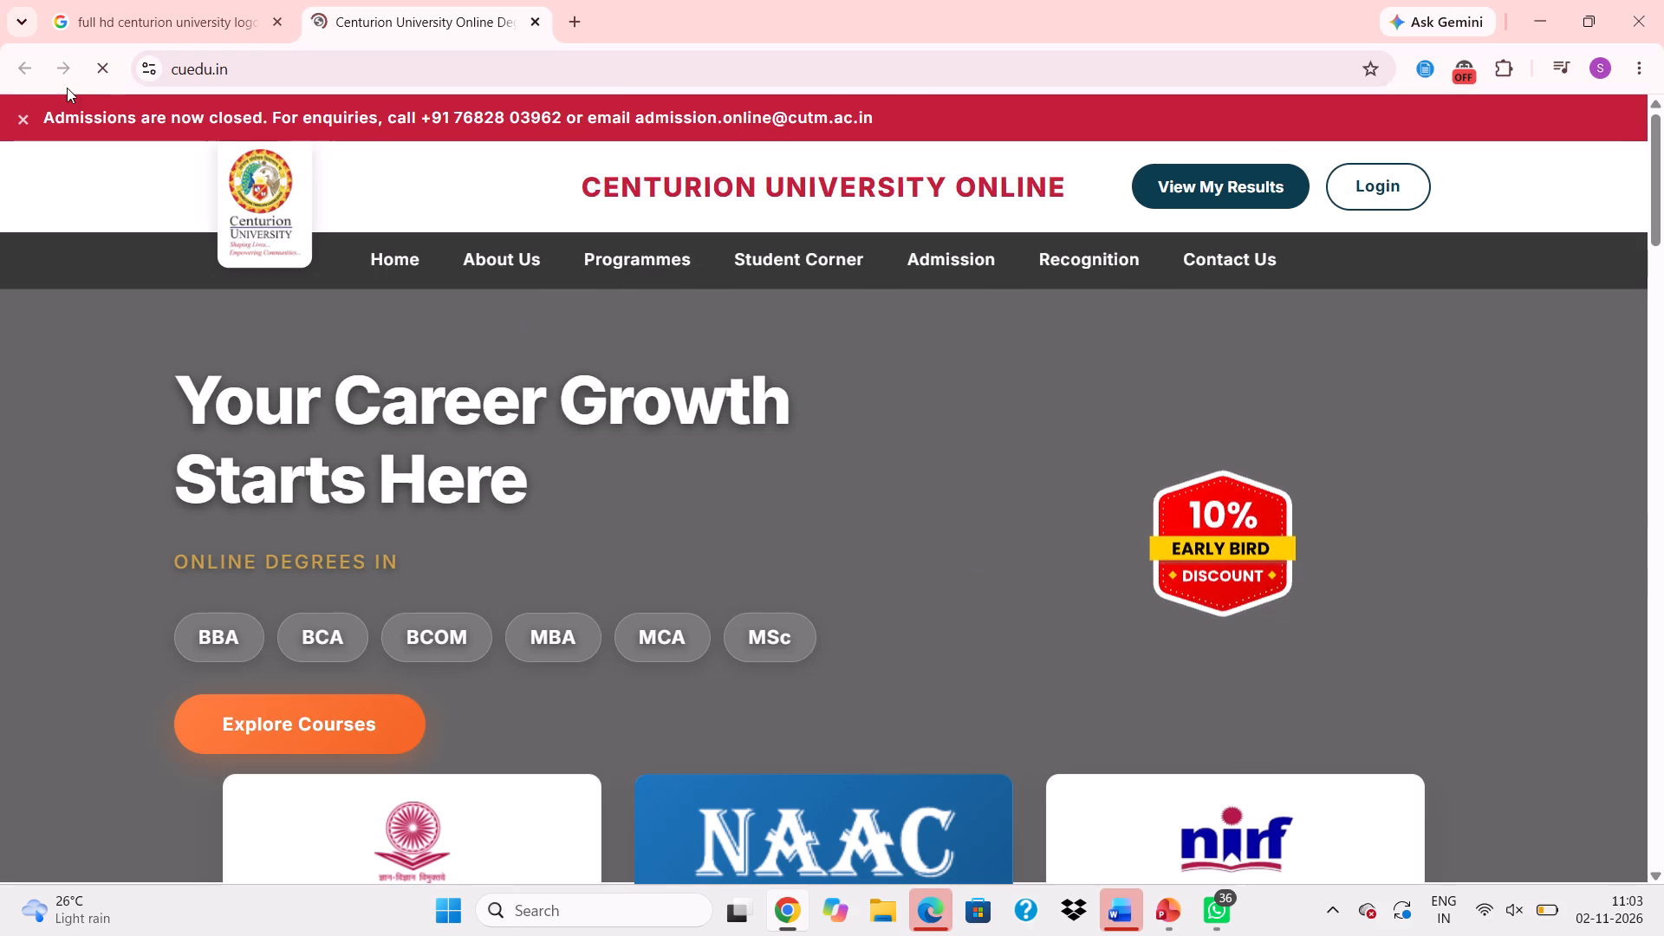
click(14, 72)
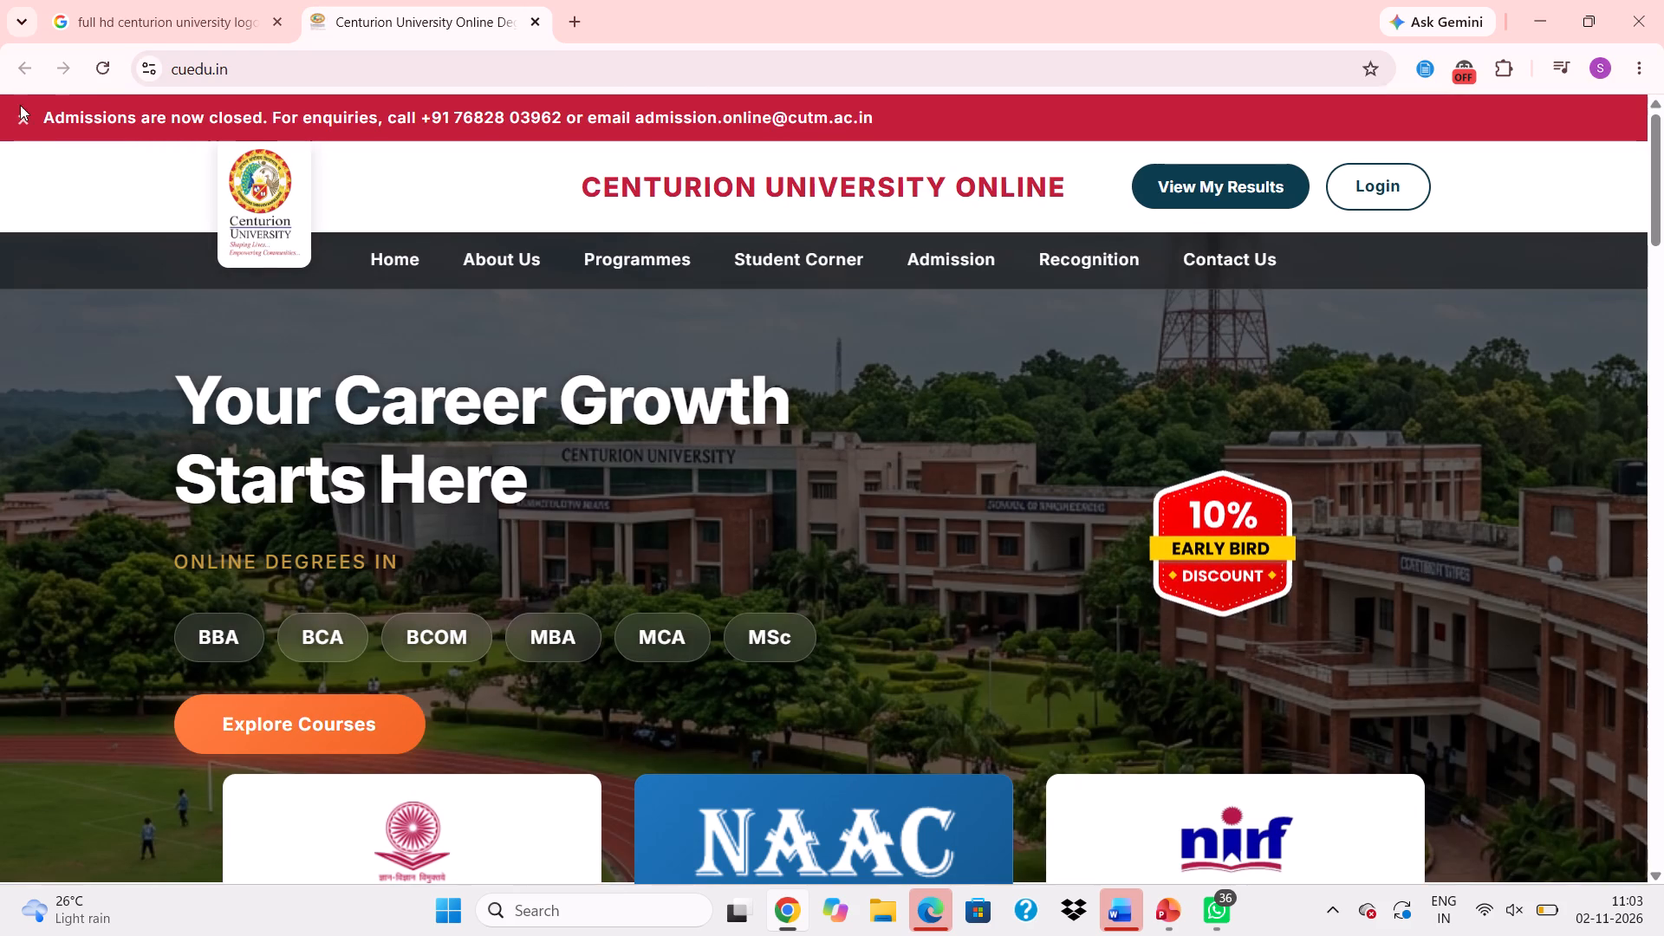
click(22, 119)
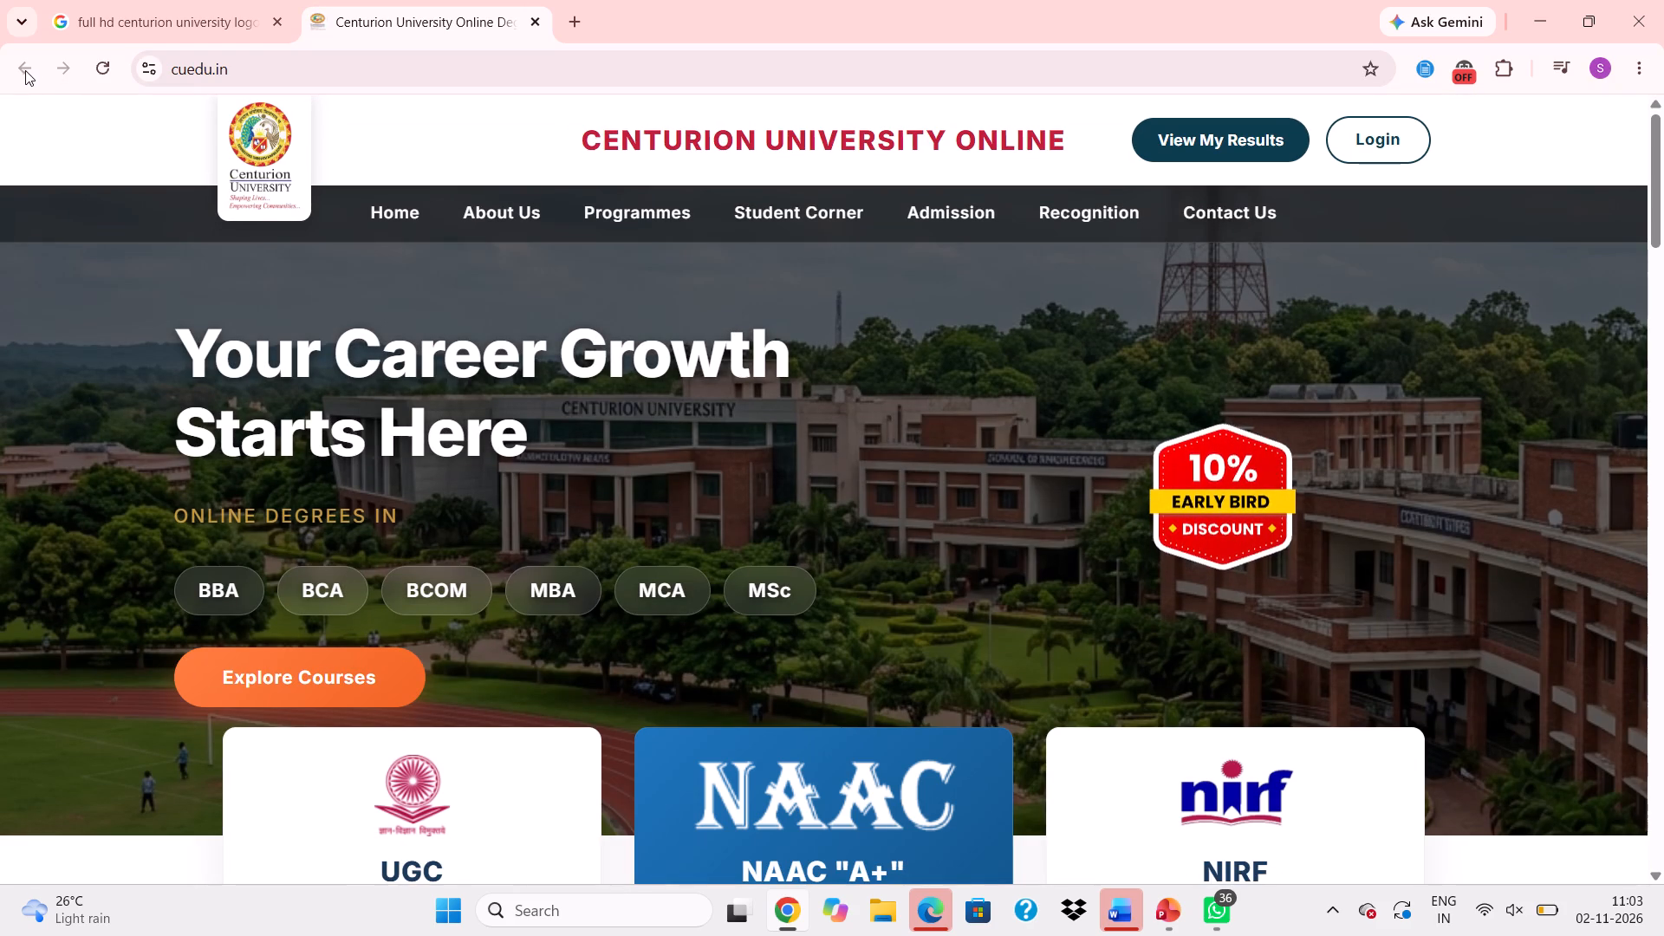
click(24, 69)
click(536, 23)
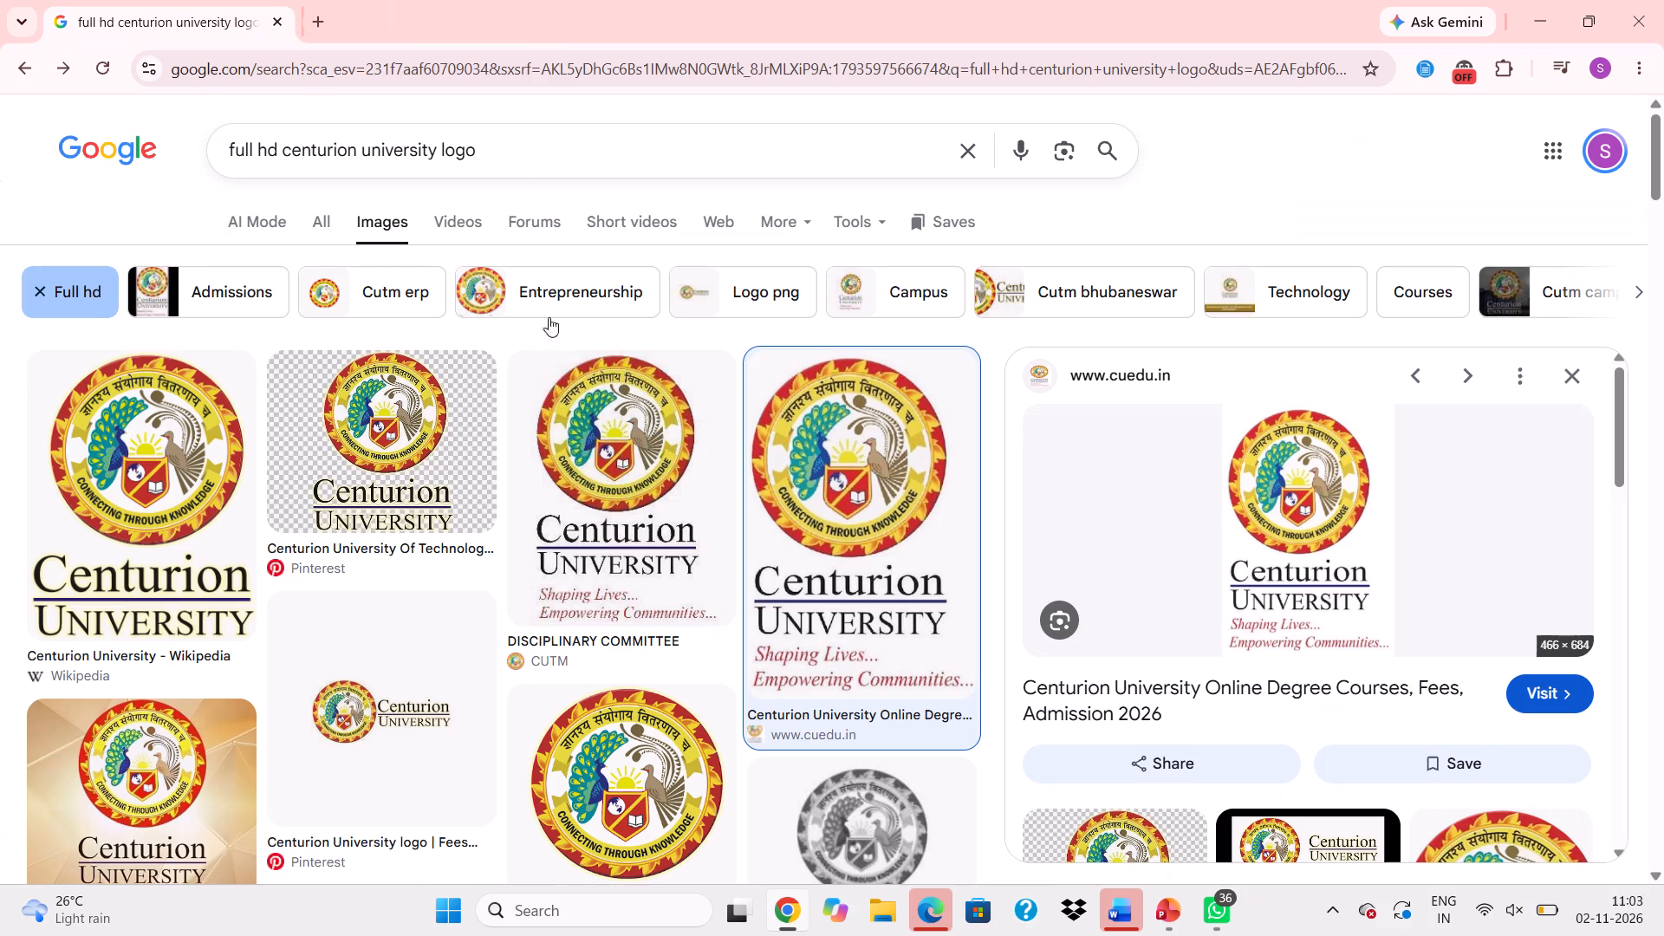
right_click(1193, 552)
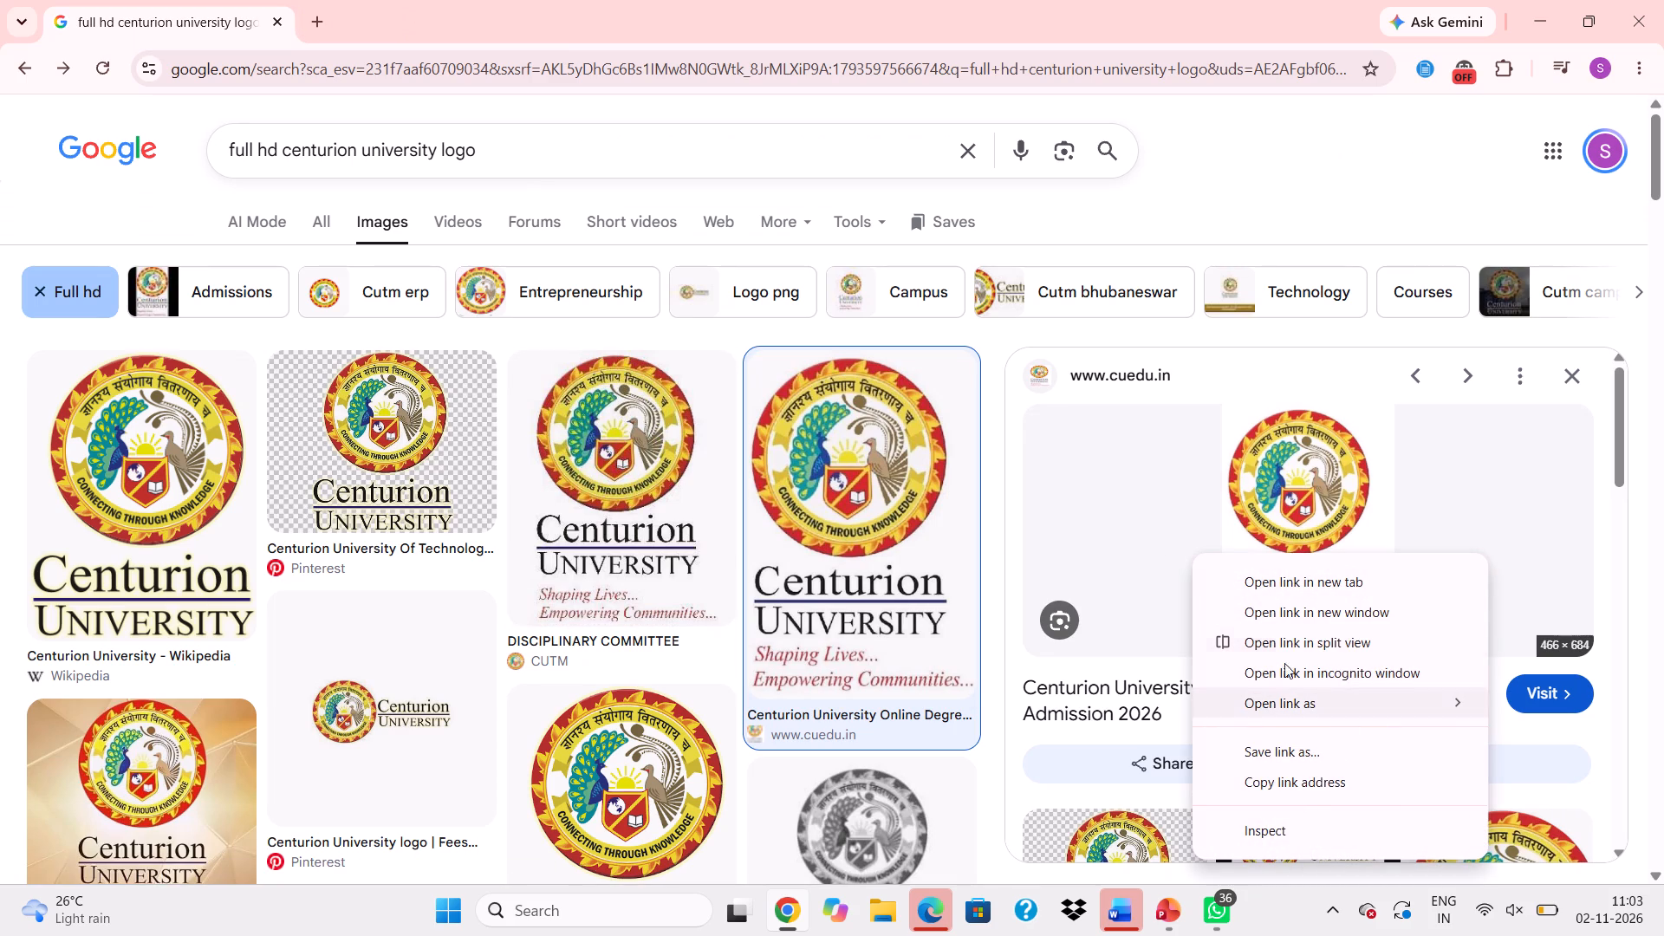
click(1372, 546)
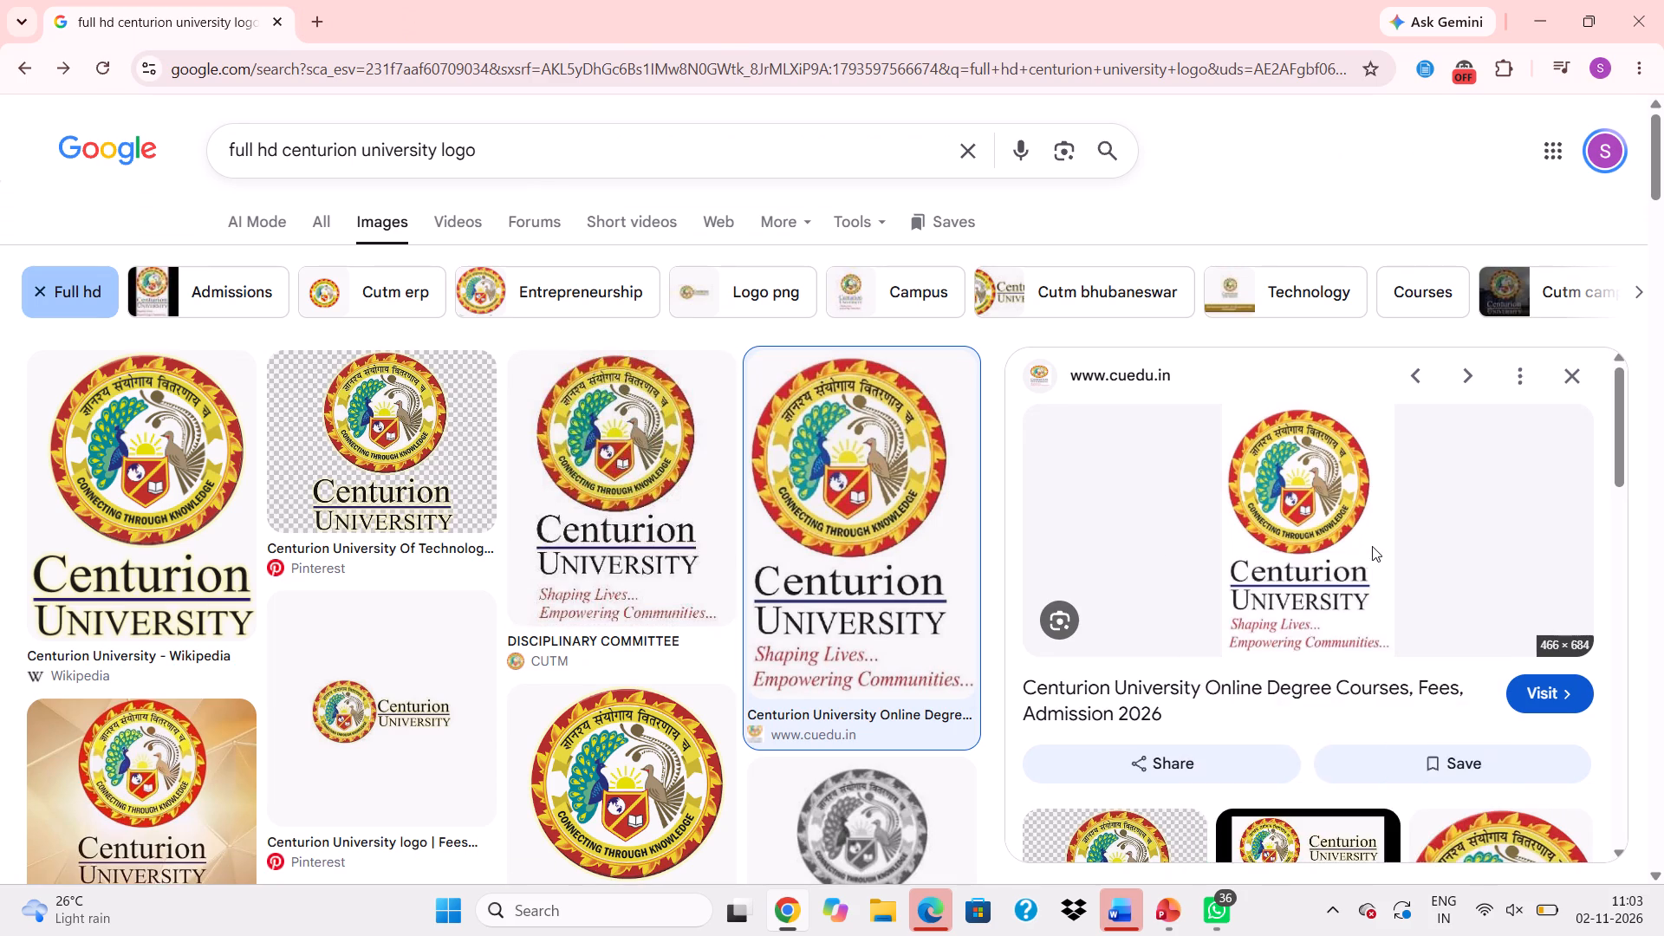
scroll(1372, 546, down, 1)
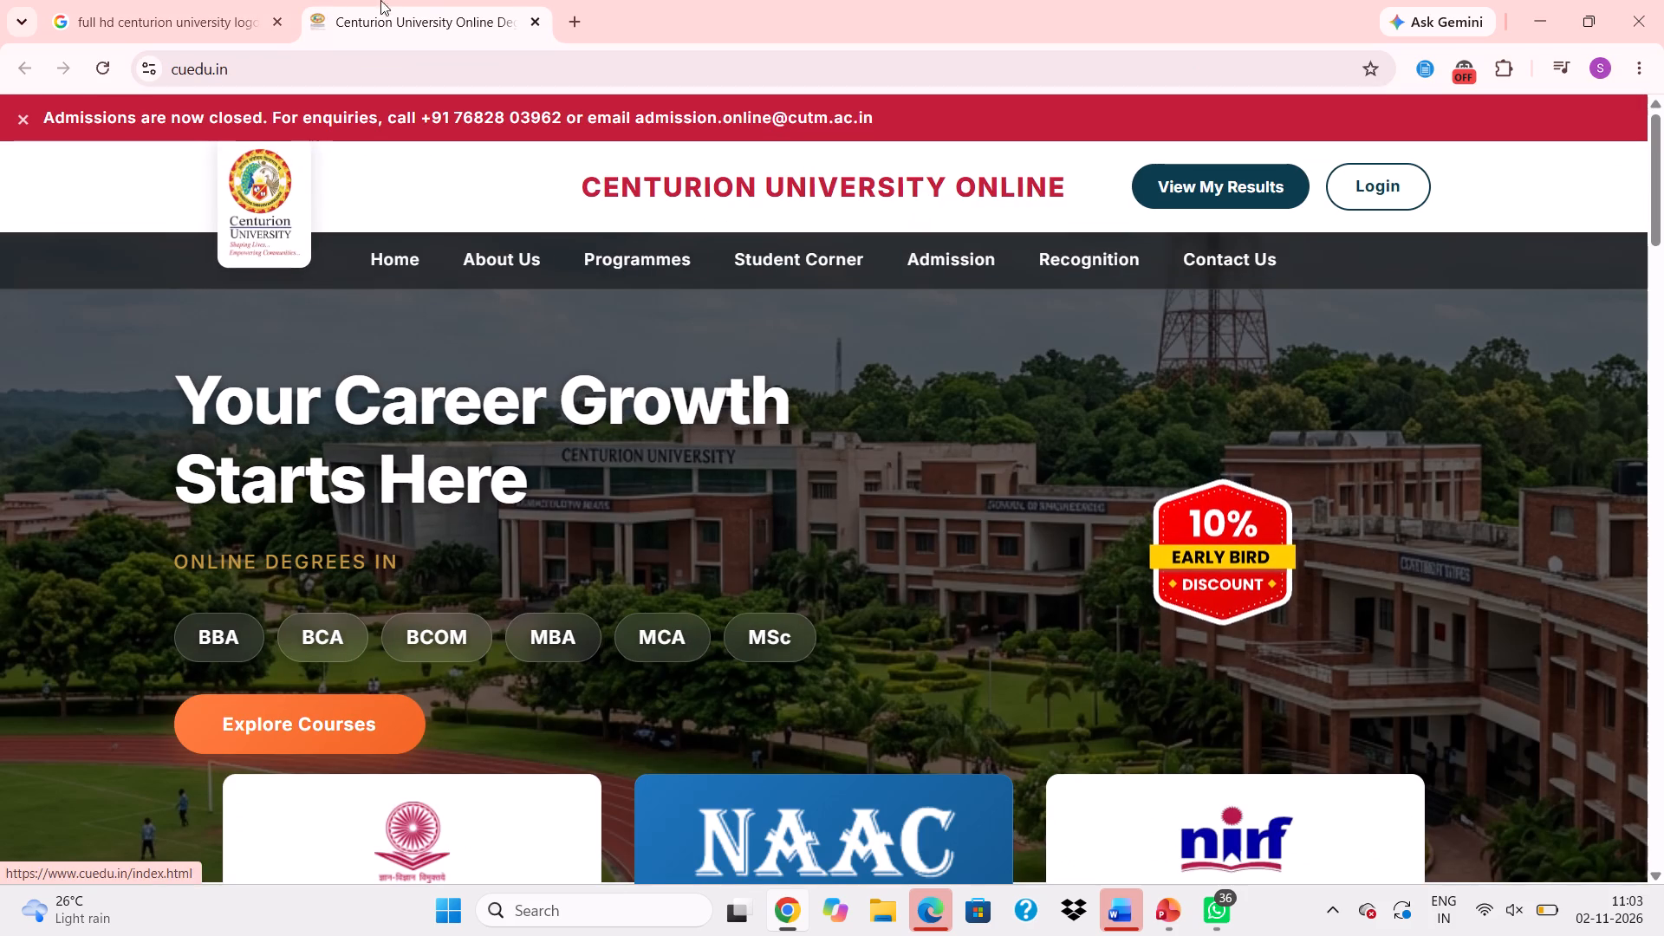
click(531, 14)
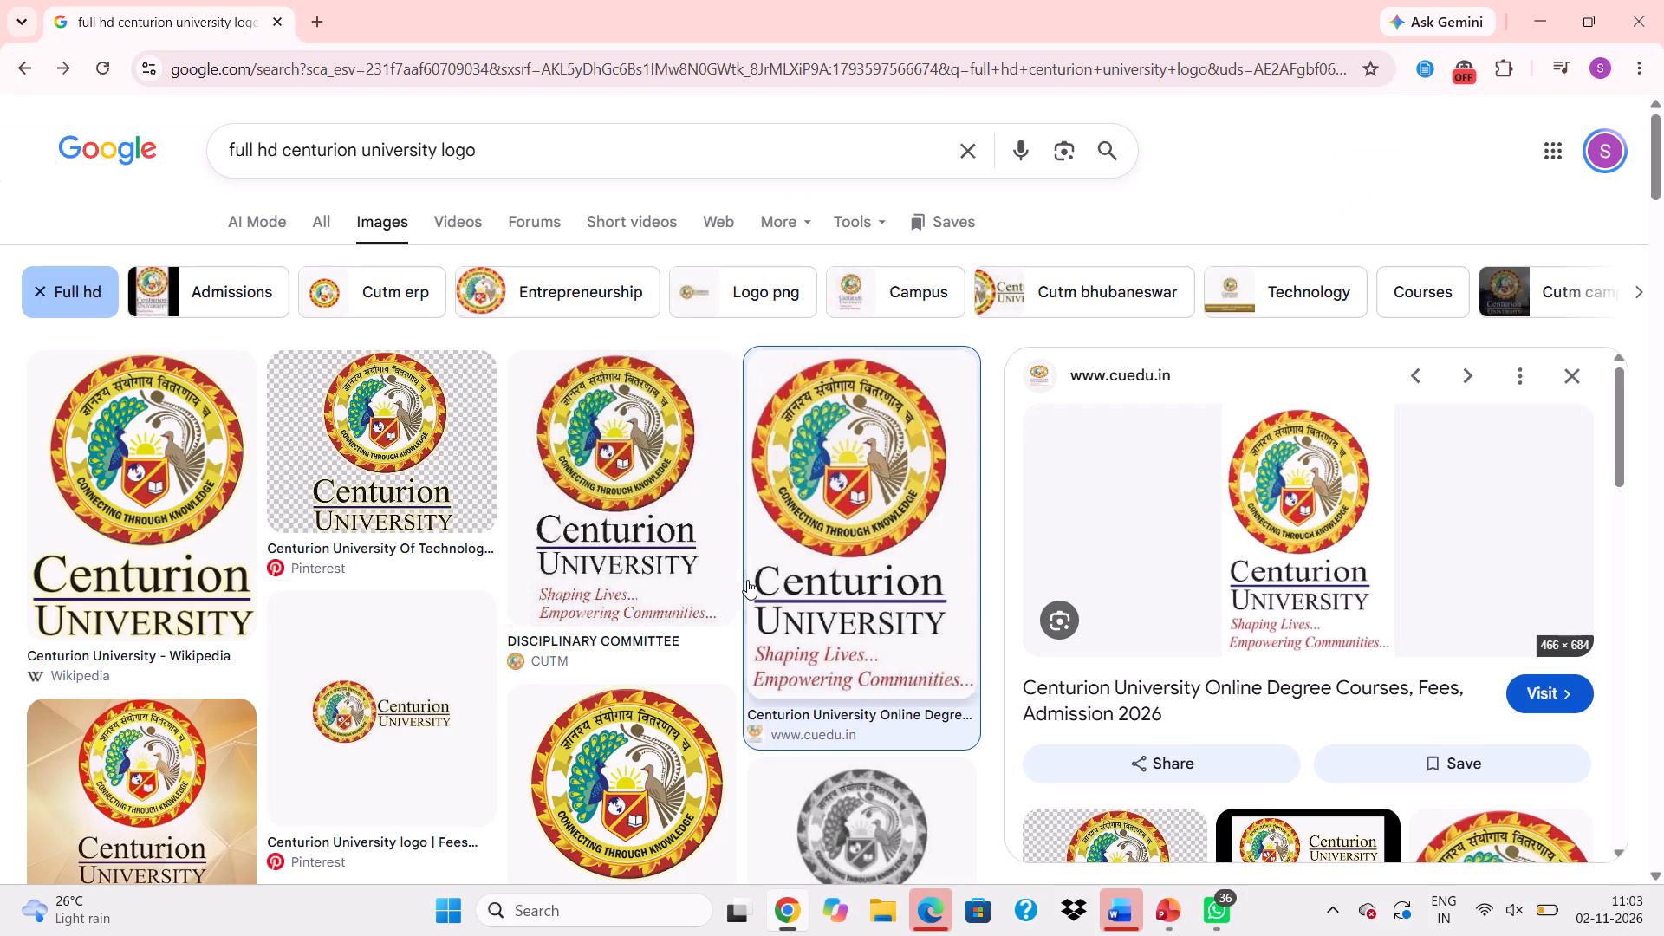
click(582, 497)
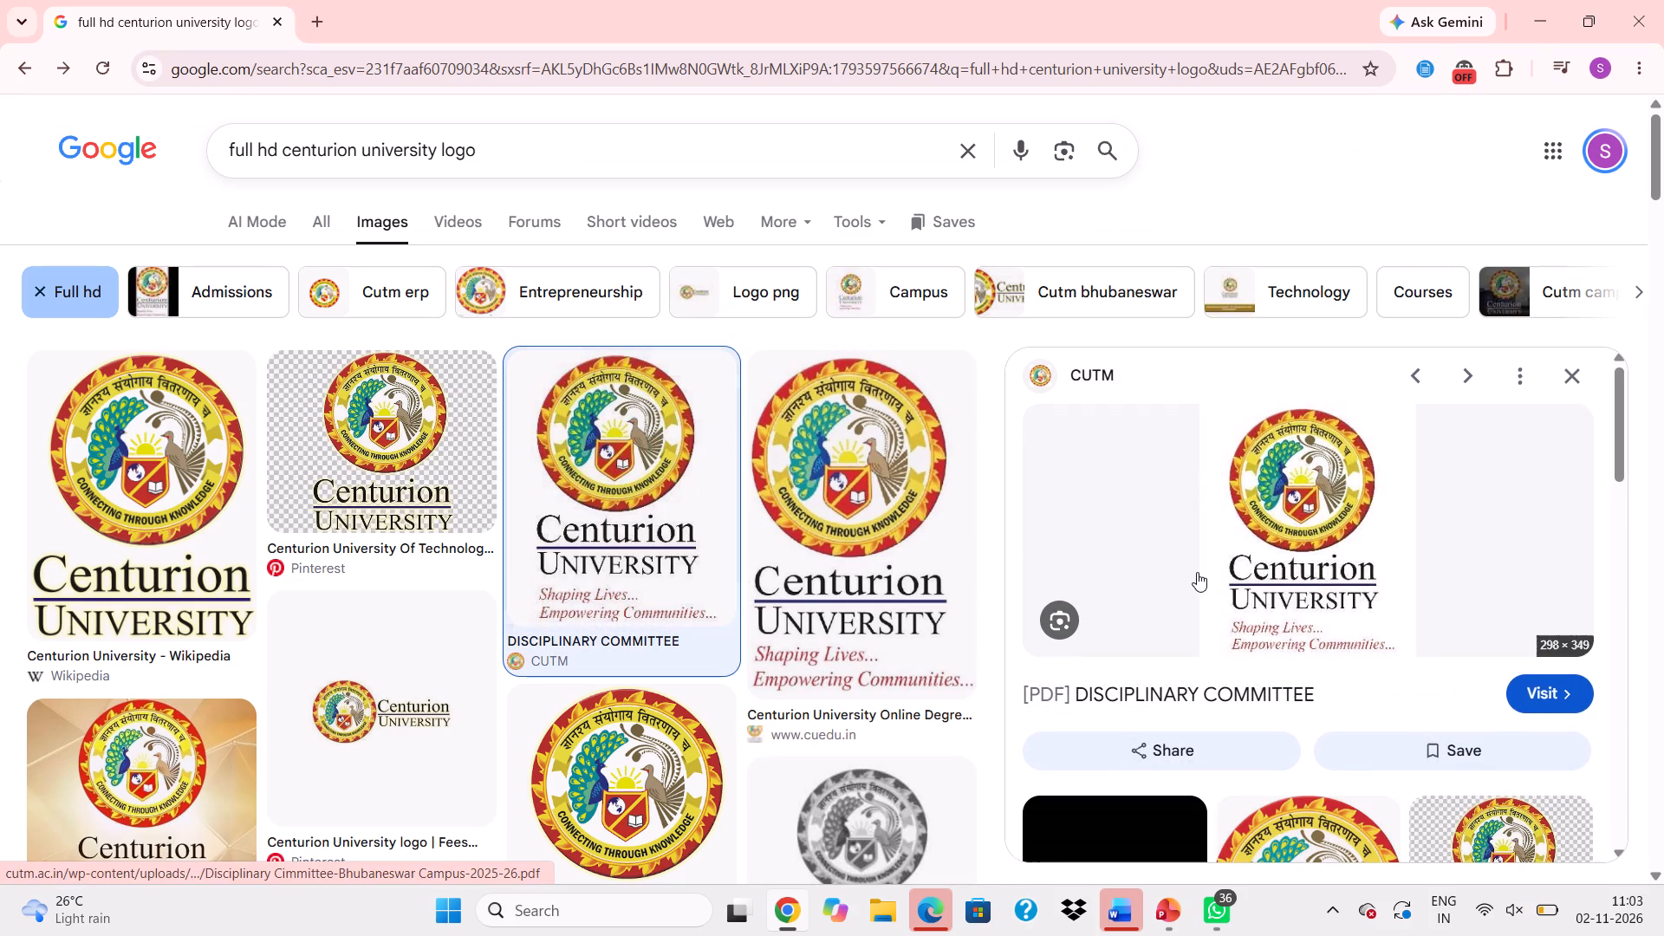
scroll(832, 711, down, 1)
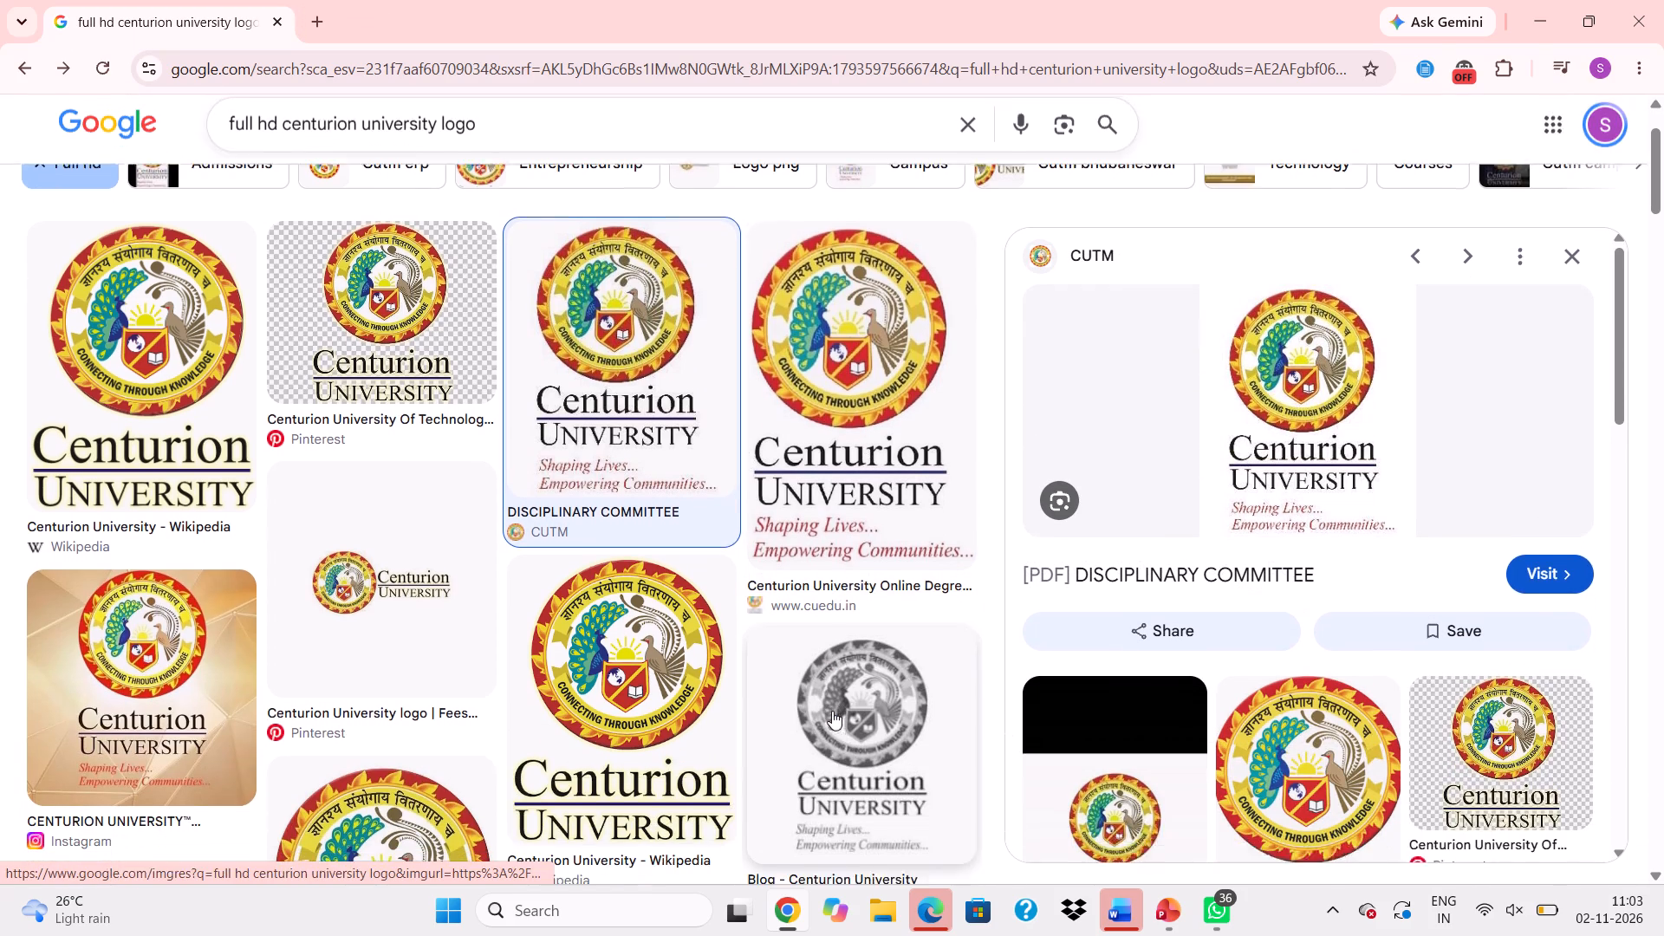
scroll(832, 711, down, 5)
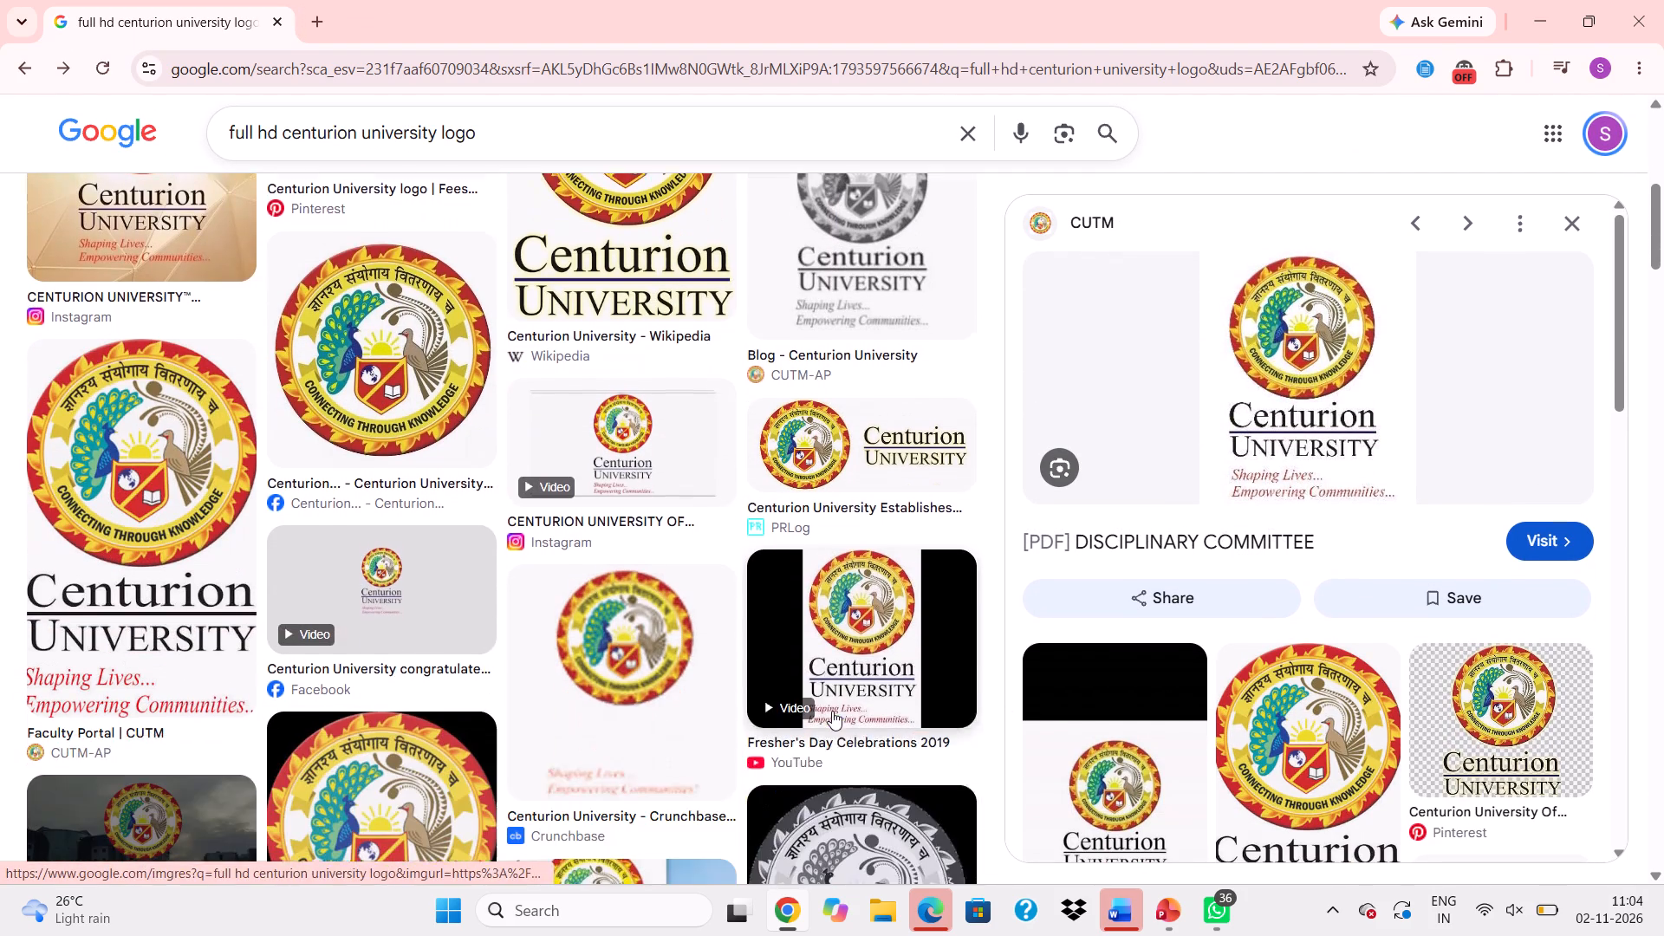
scroll(832, 711, down, 6)
scroll(832, 711, up, 3)
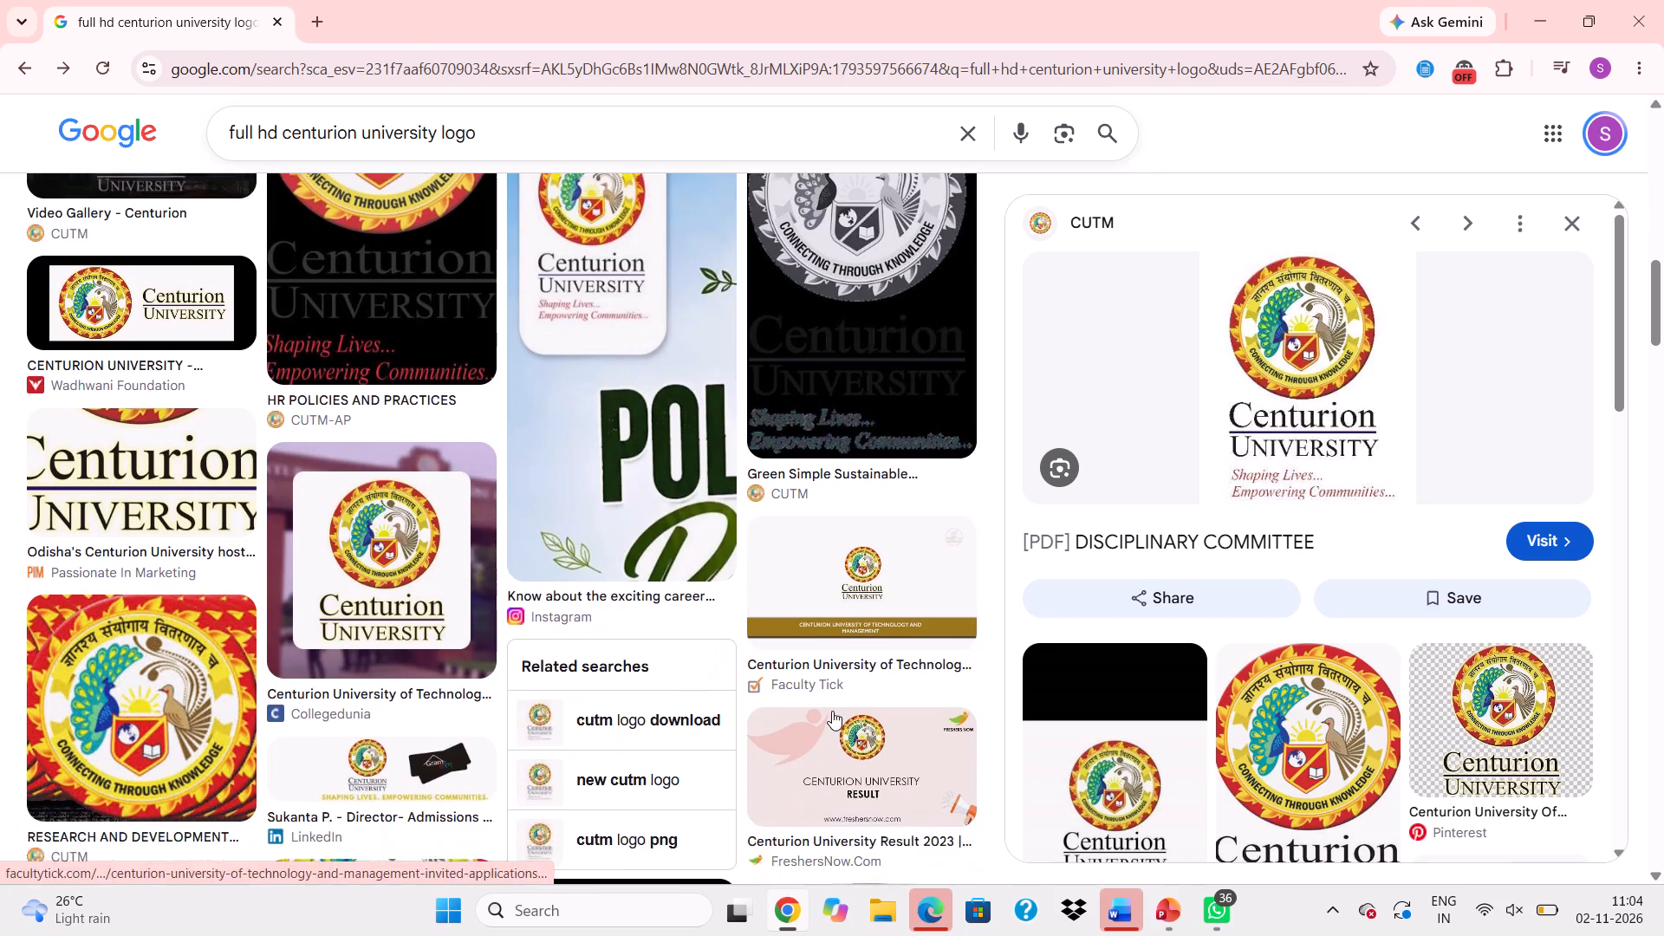
scroll(832, 711, up, 4)
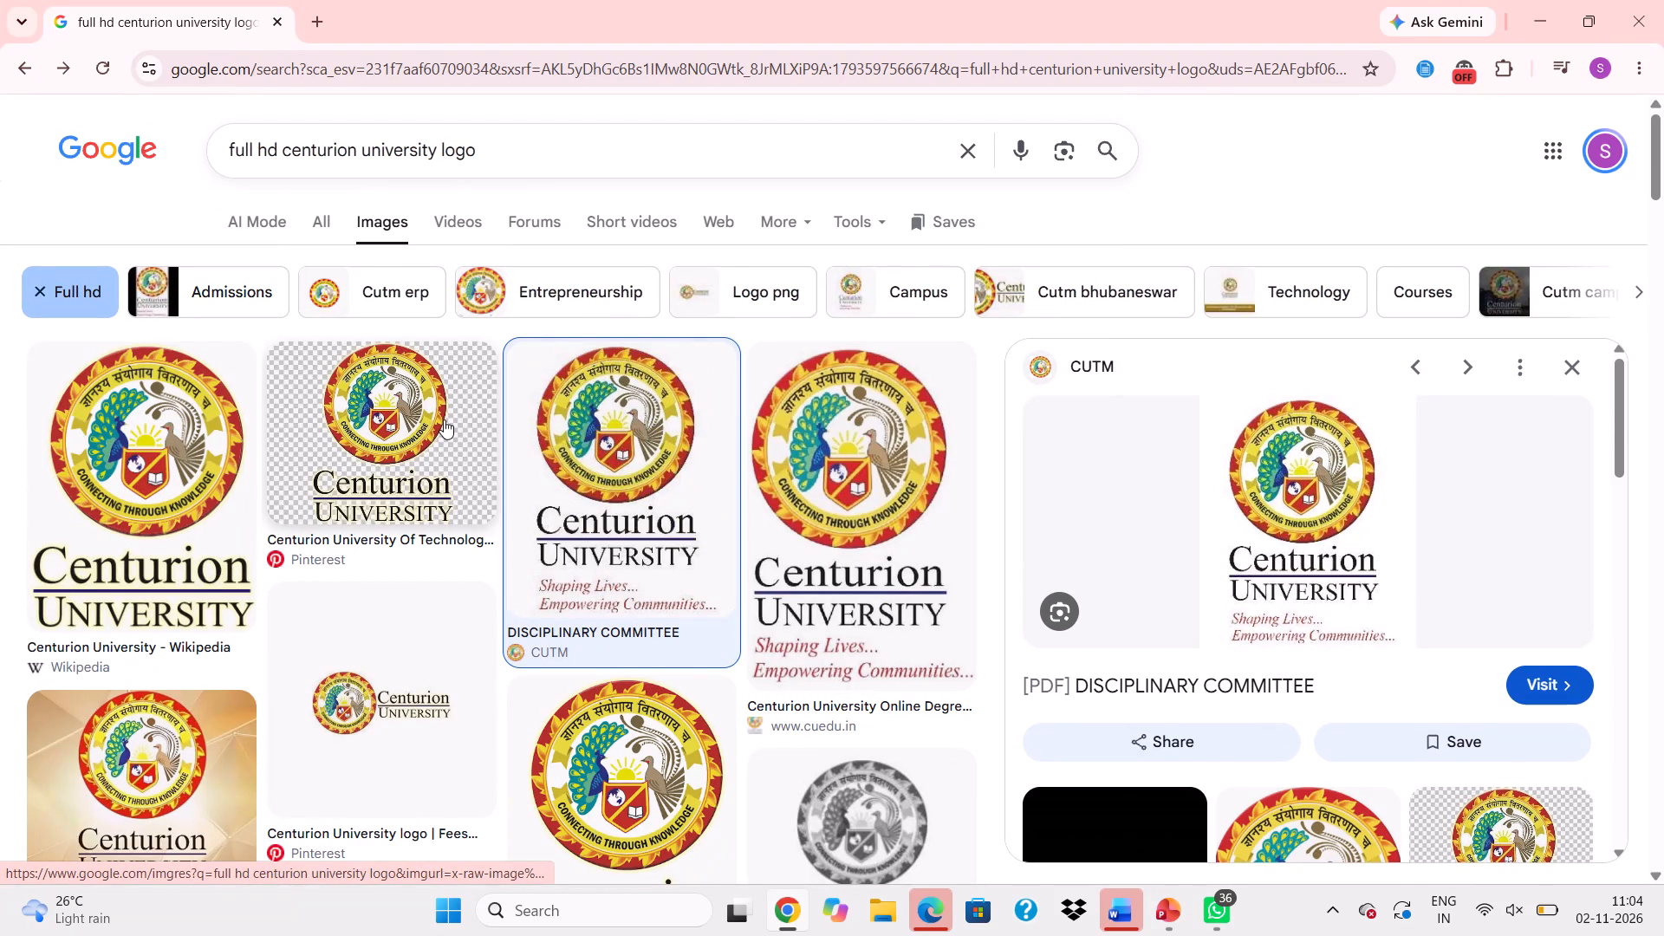
click(451, 422)
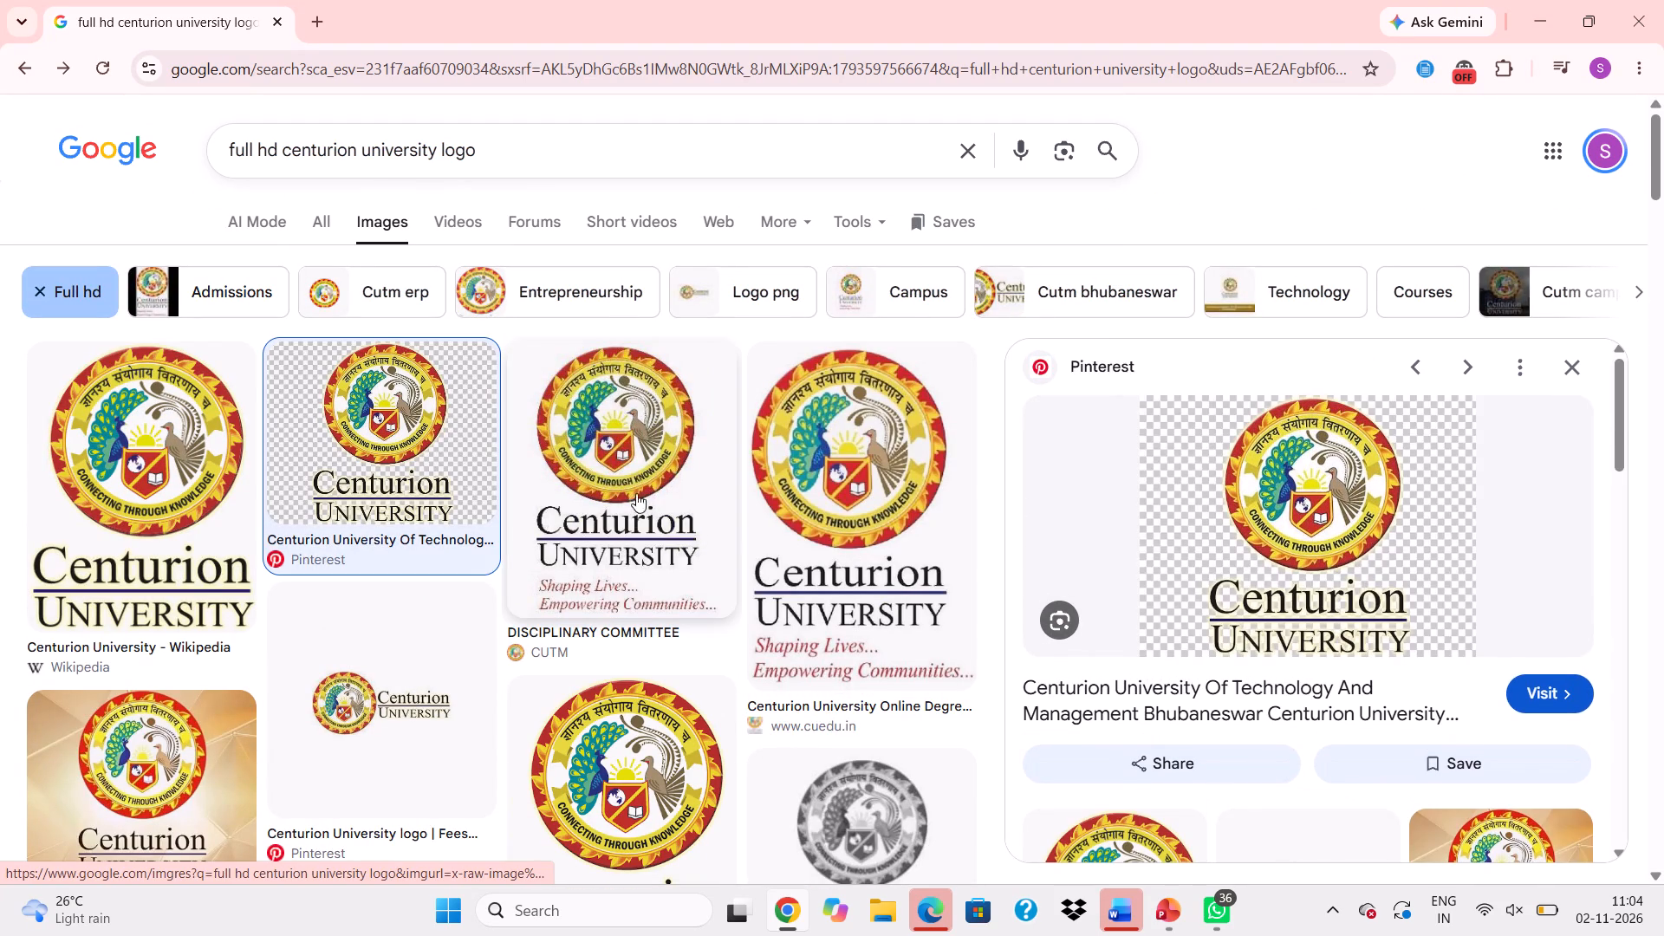
click(856, 517)
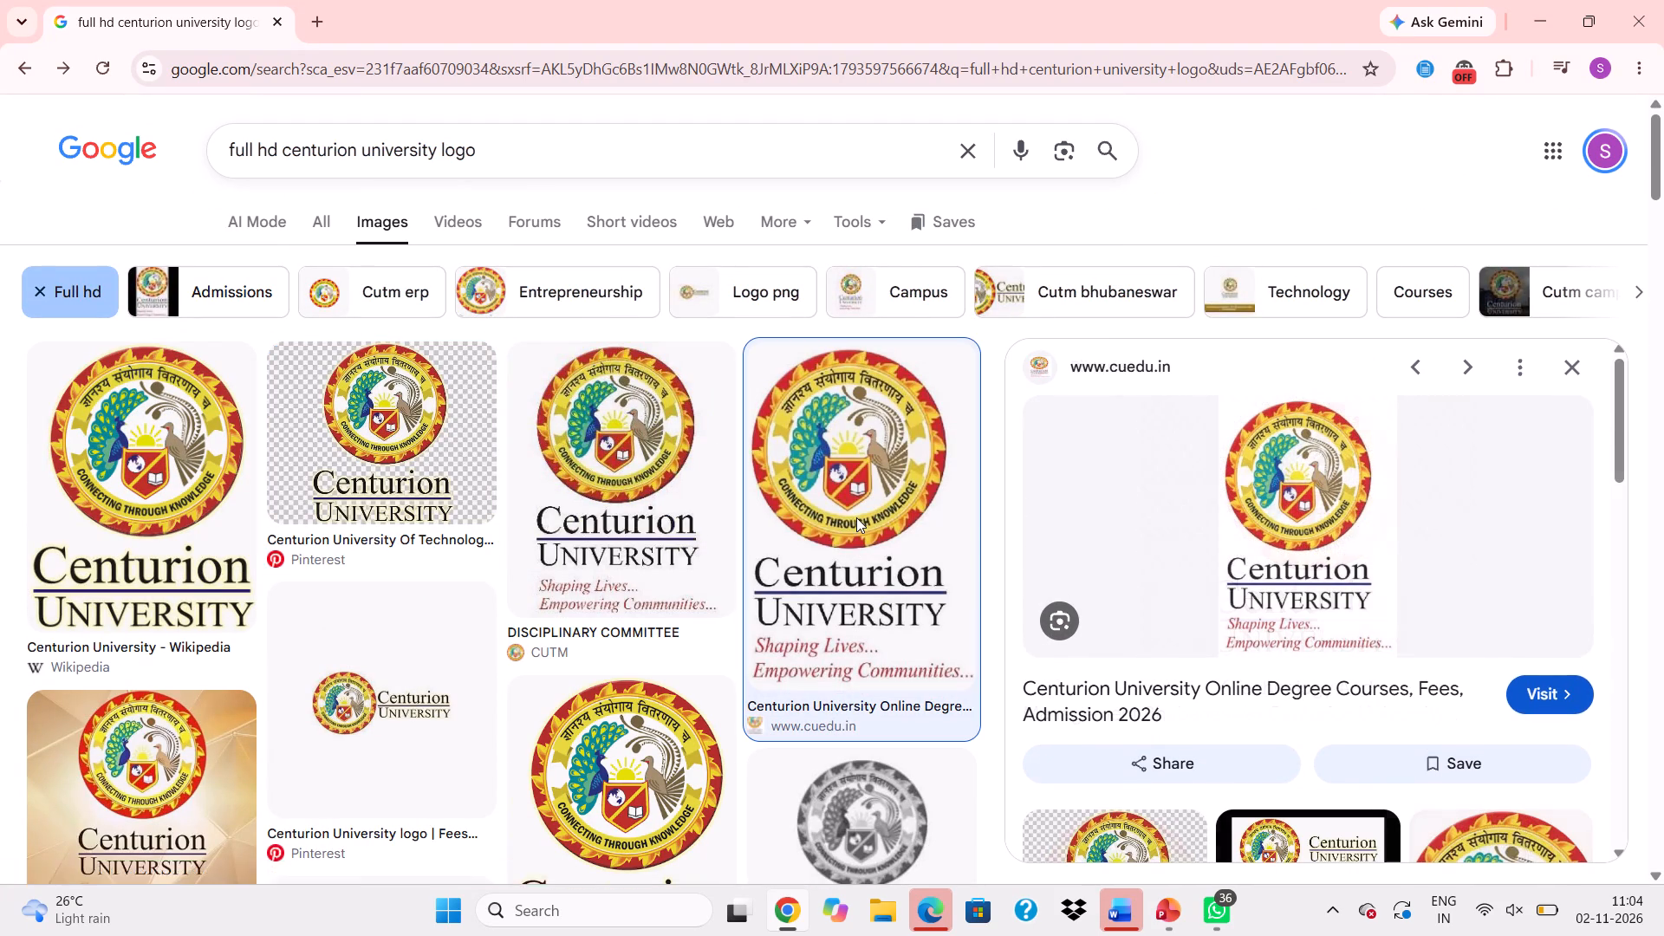
click(605, 475)
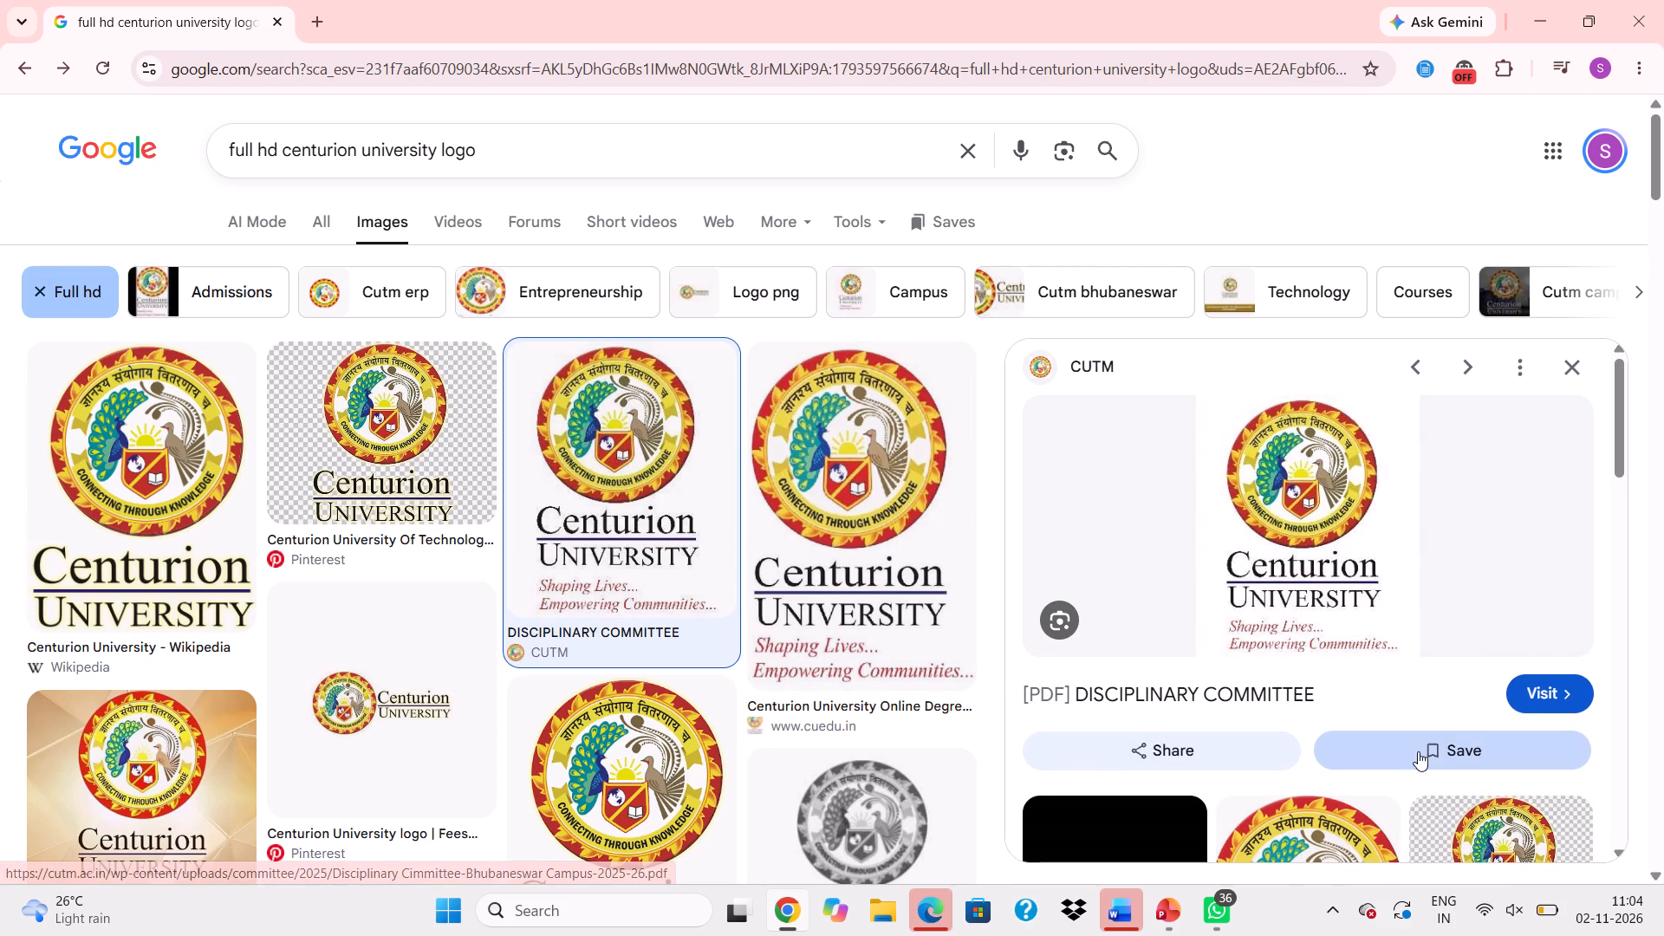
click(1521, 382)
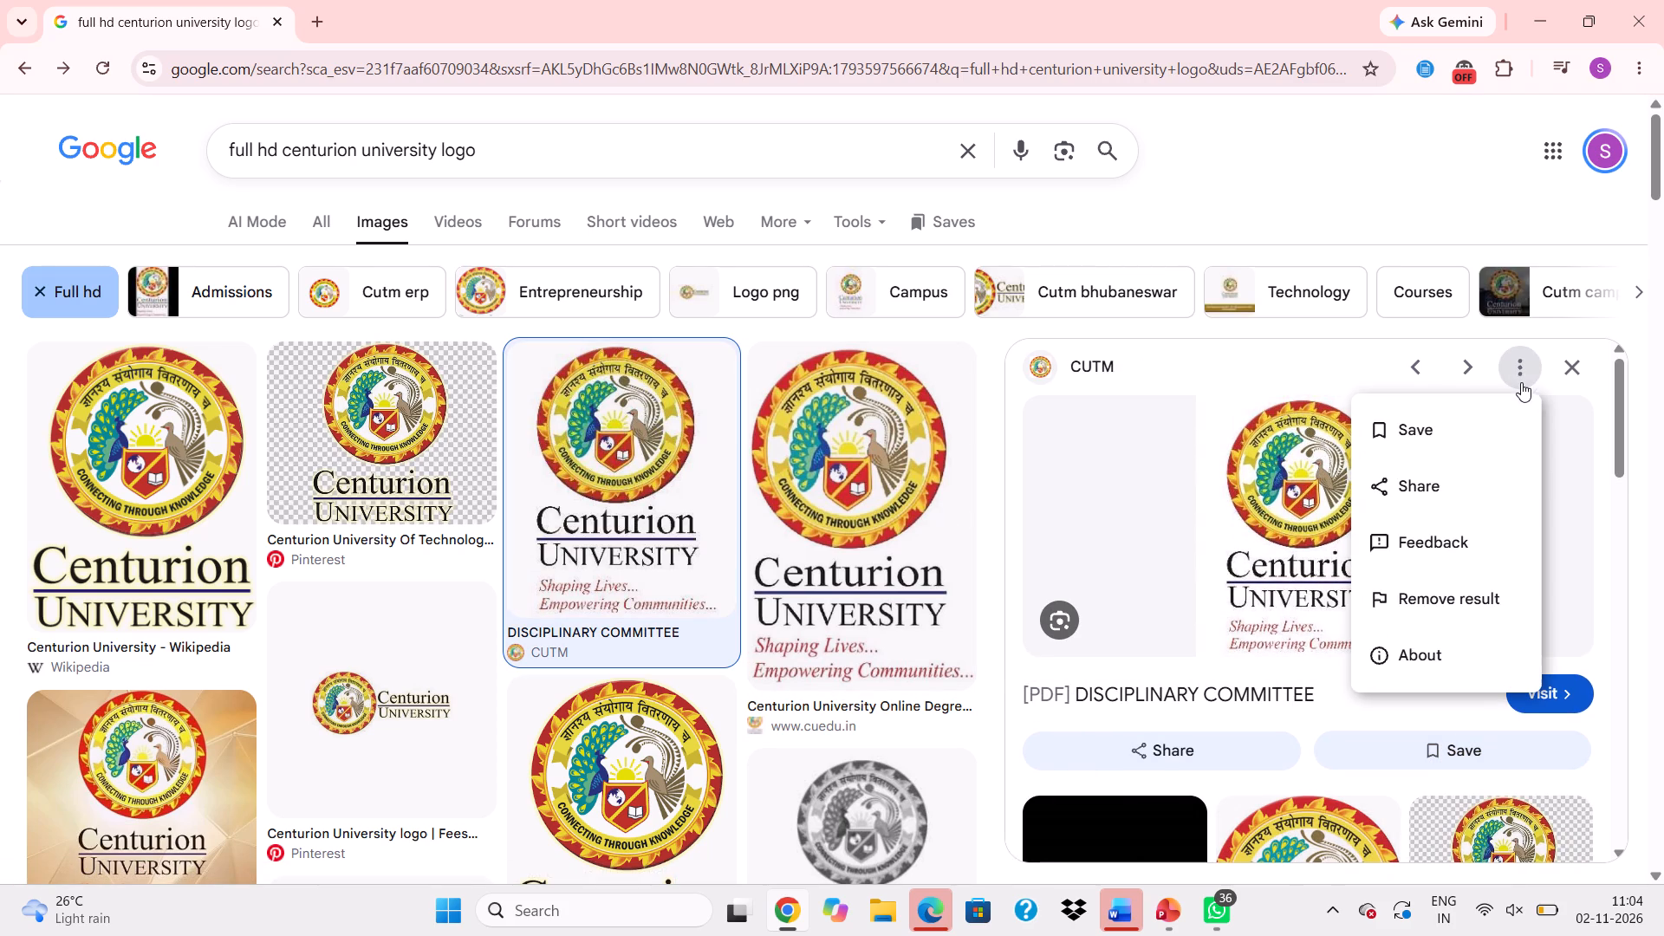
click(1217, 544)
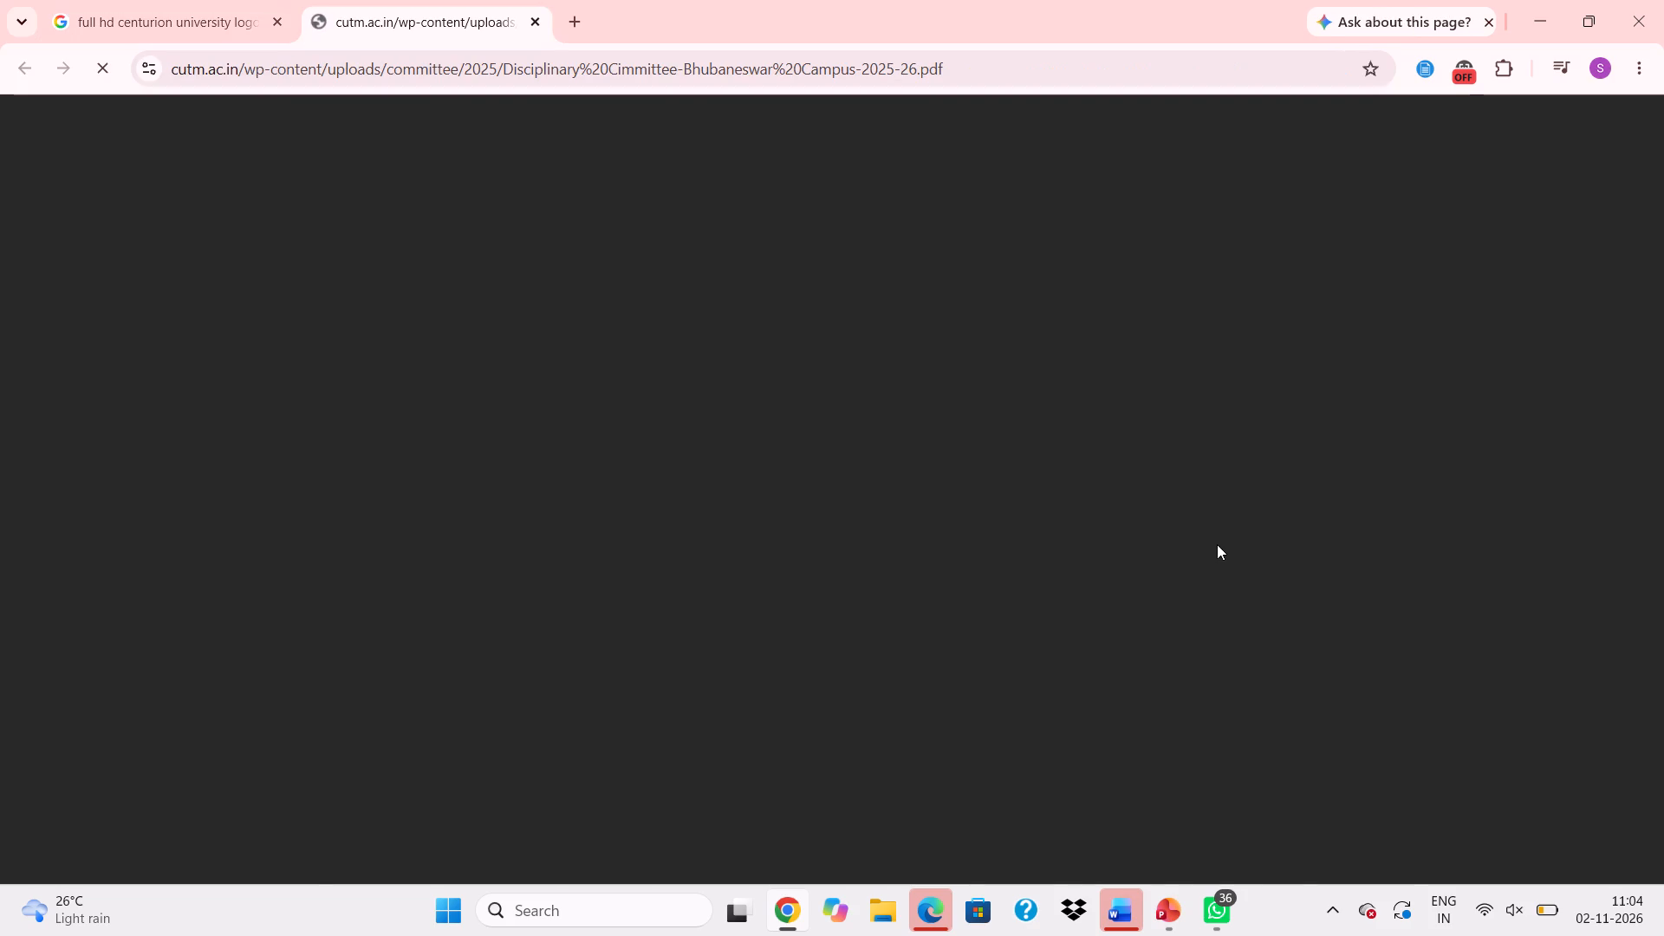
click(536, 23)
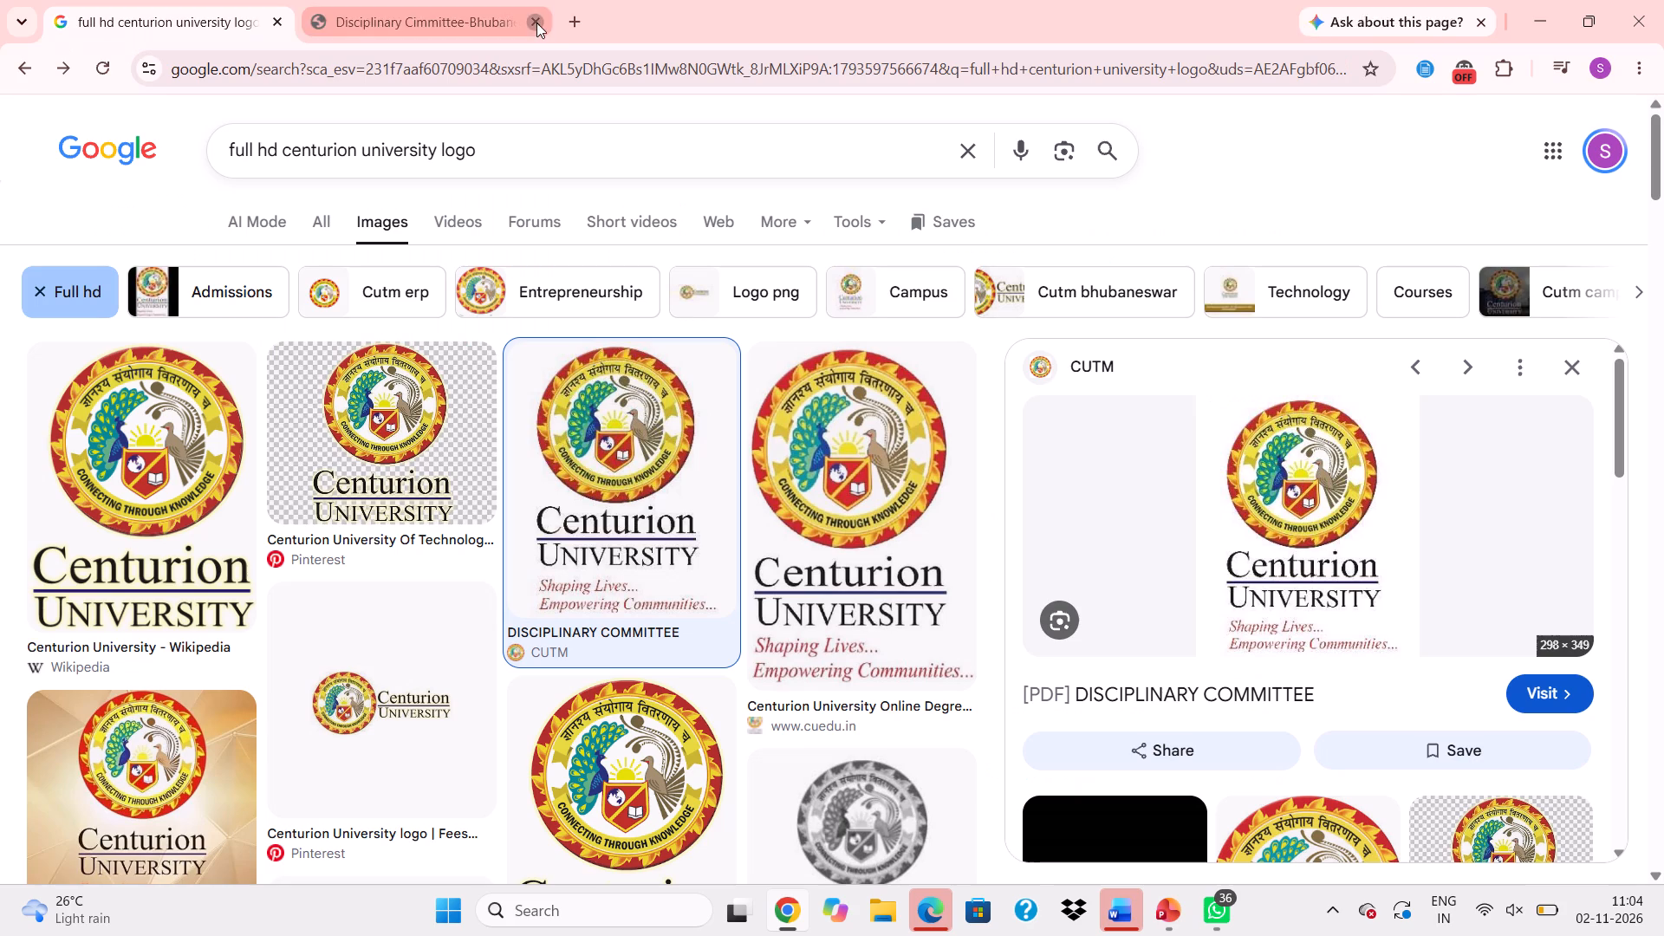
Save the previewed CUTM logo as a JPEG image named "cutm logo" in the Downloads folder.
right_click(1283, 484)
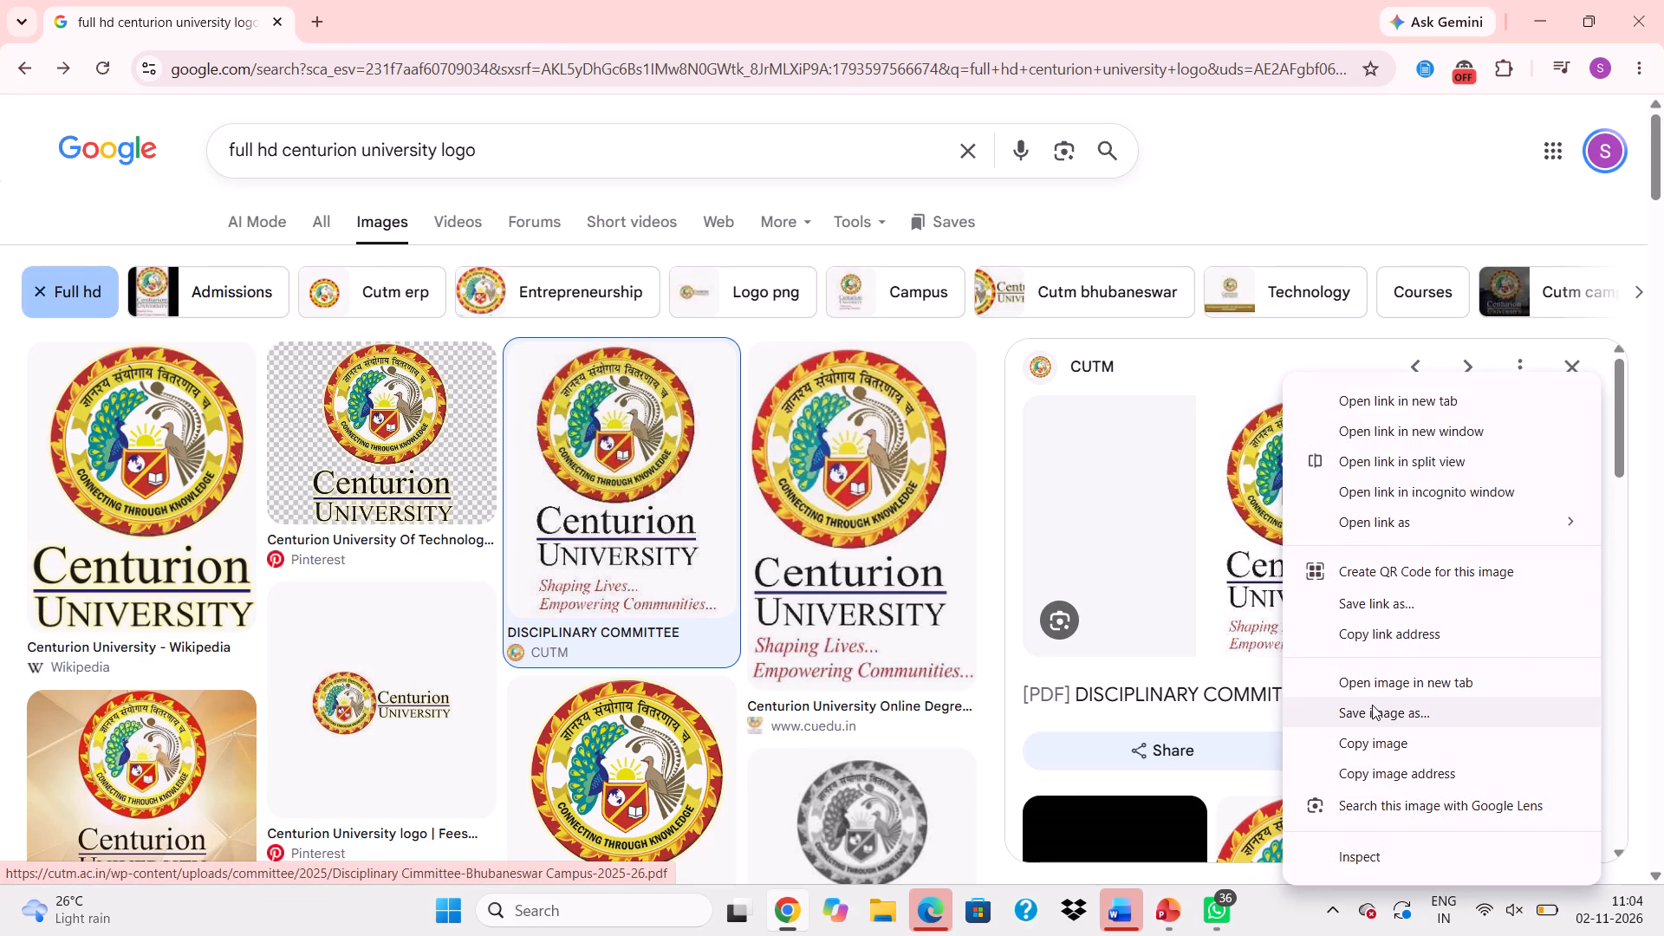
click(1372, 705)
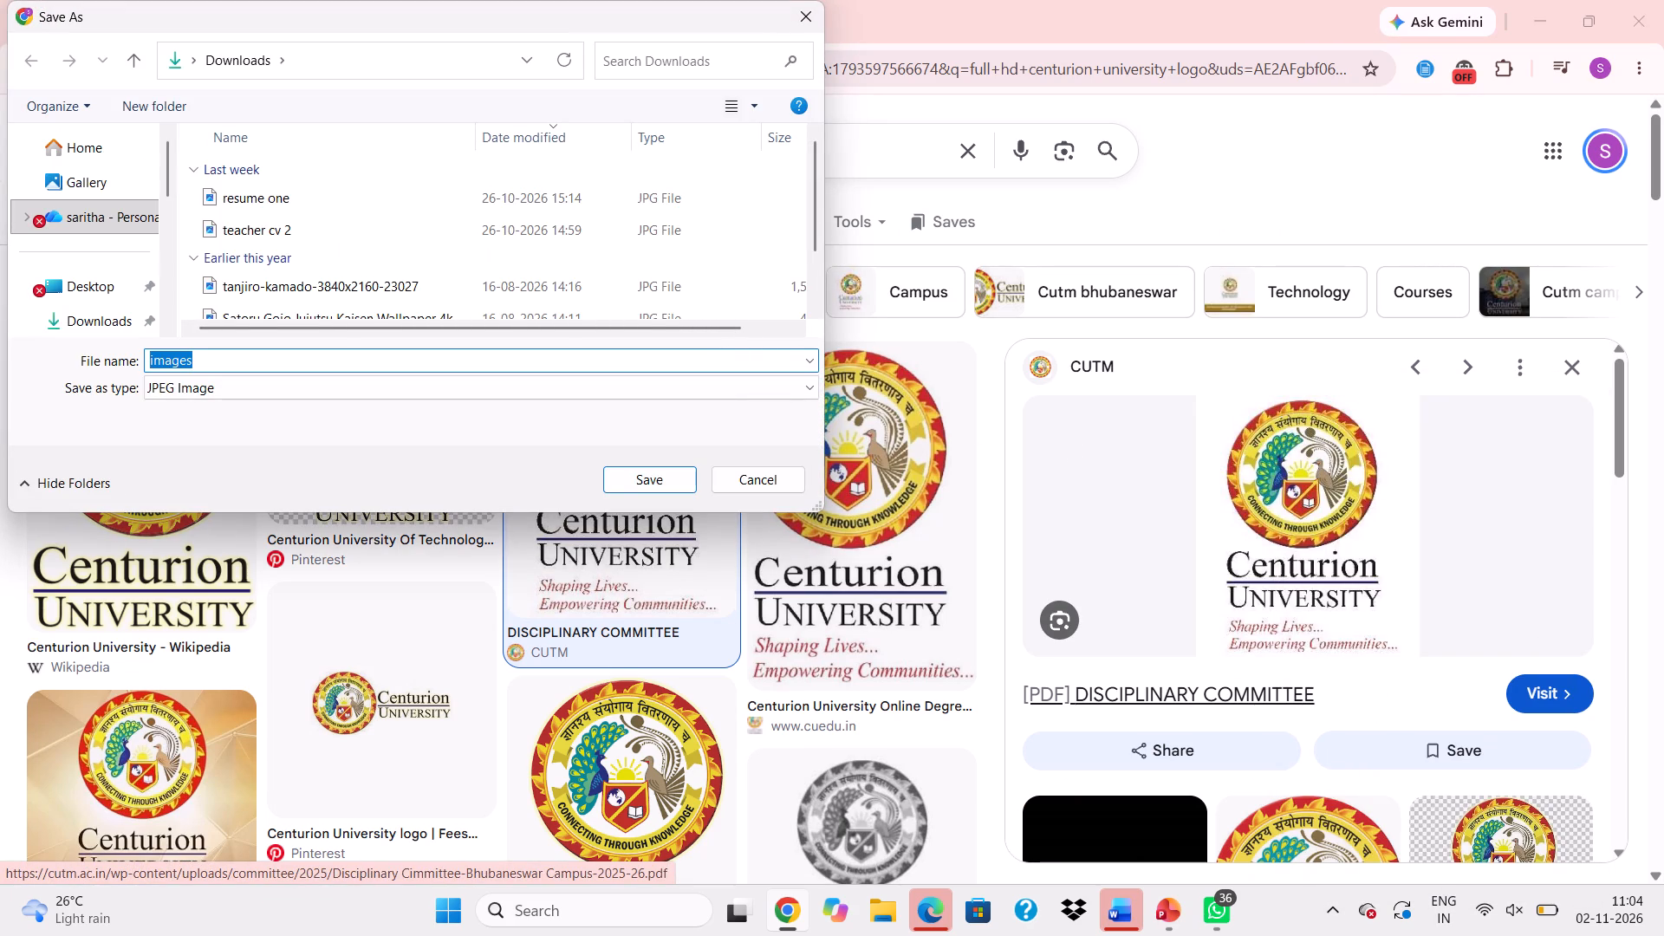
click(731, 354)
key(BackSpace)
key(BackSpace)
key(BackSpace)
key(BackSpace)
key(BackSpace)
key(BackSpace)
key(BackSpace)
key(BackSpace)
key(BackSpace)
key(BackSpace)
key(BackSpace)
key(BackSpace)
key(BackSpace)
key(BackSpace)
key(BackSpace)
key(BackSpace)
key(BackSpace)
key(BackSpace)
key(BackSpace)
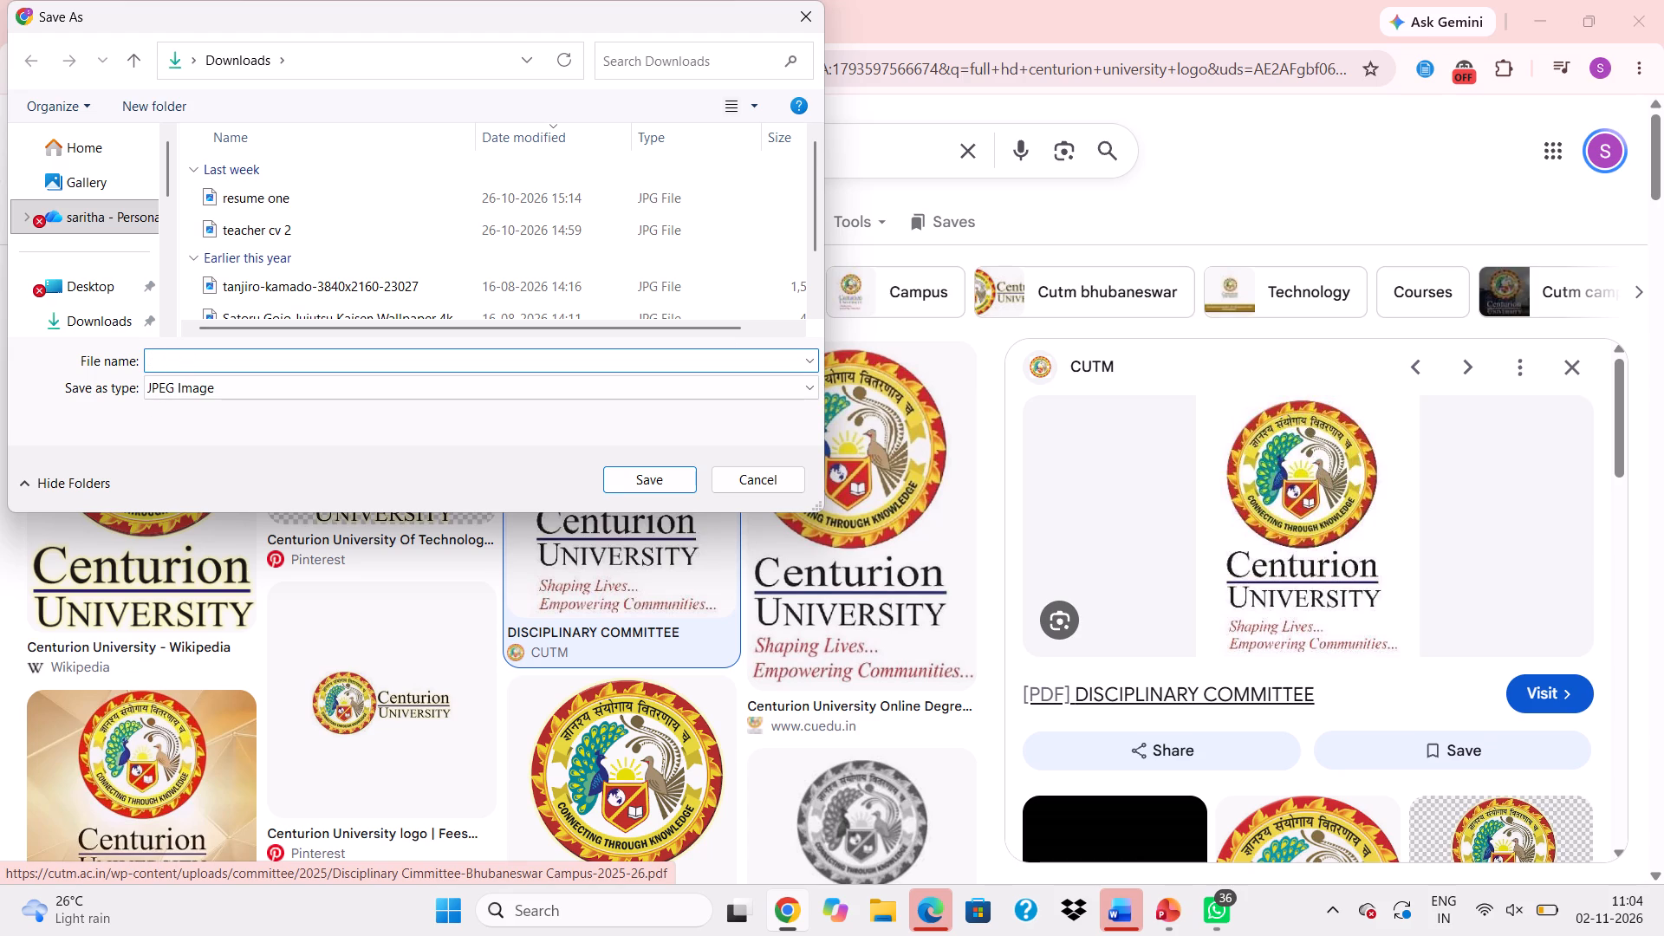
text(cutm logo)
click(639, 478)
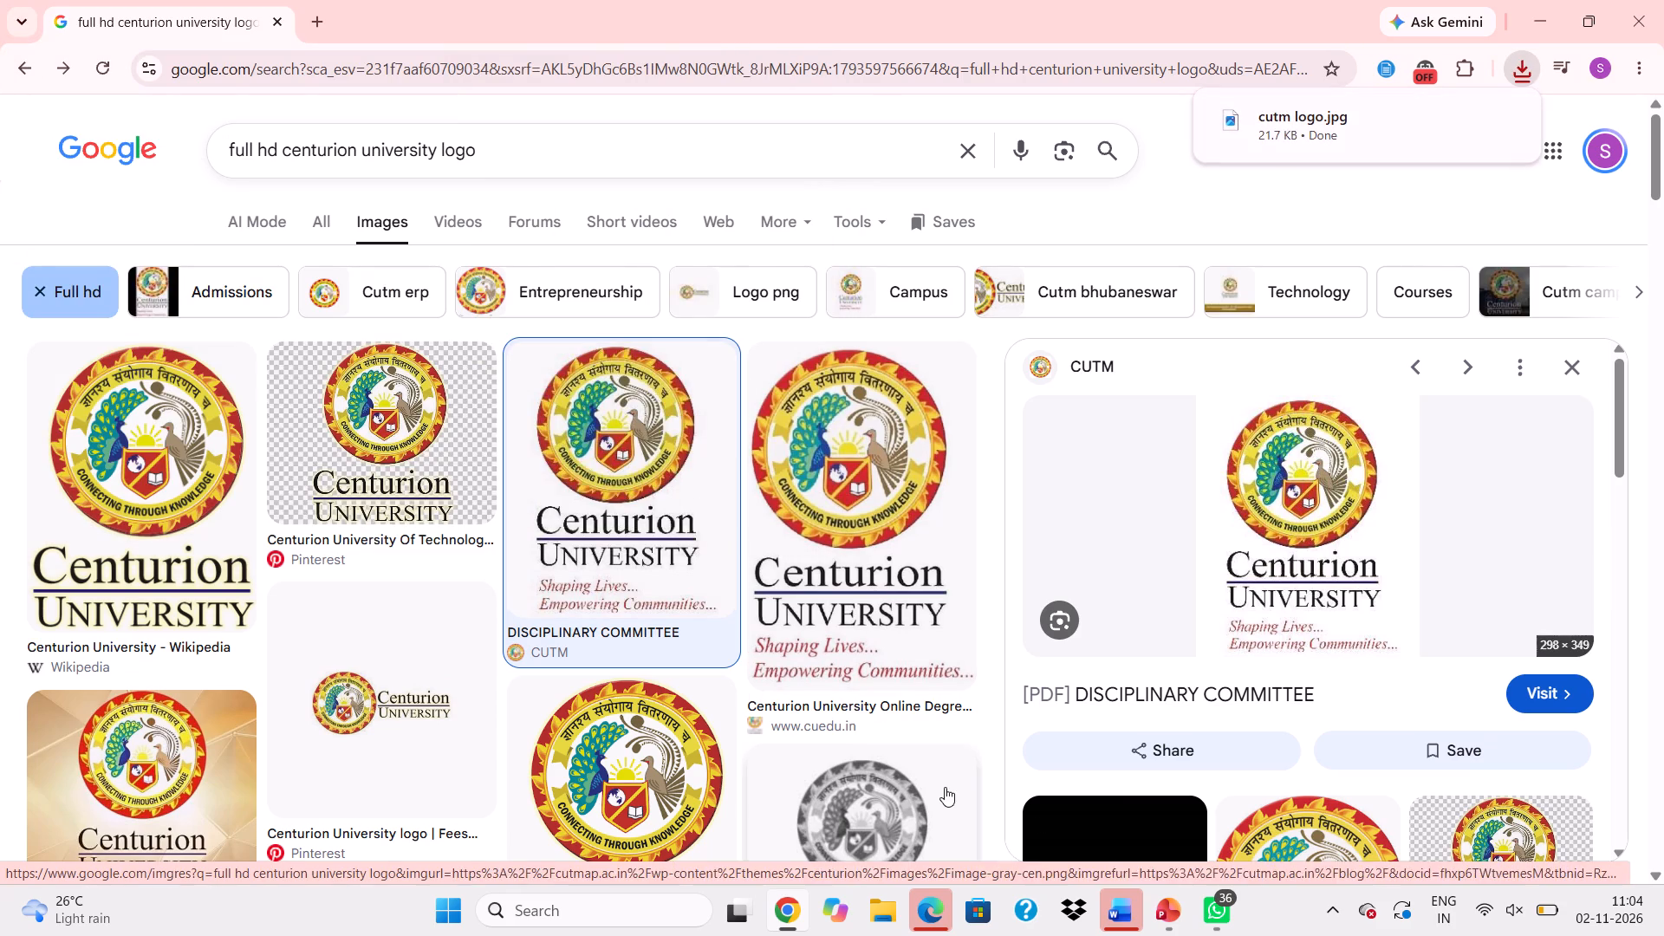
Switch to the PowerPoint presentation and open slide 3, "The Zeolite Process".
click(1173, 915)
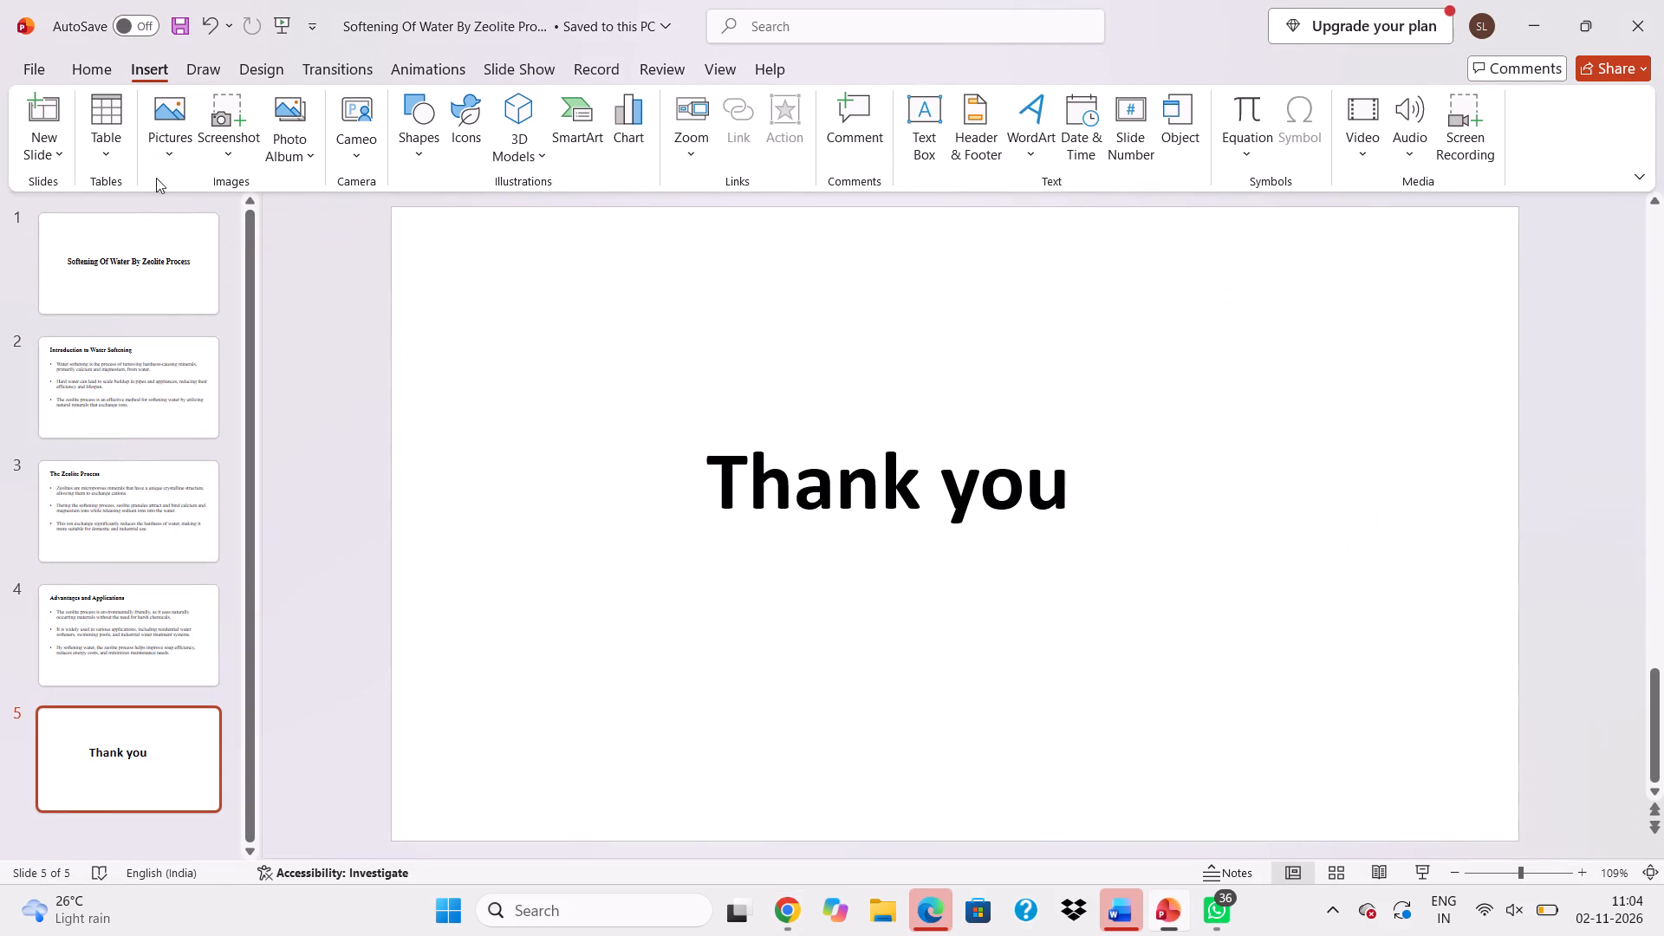
click(88, 403)
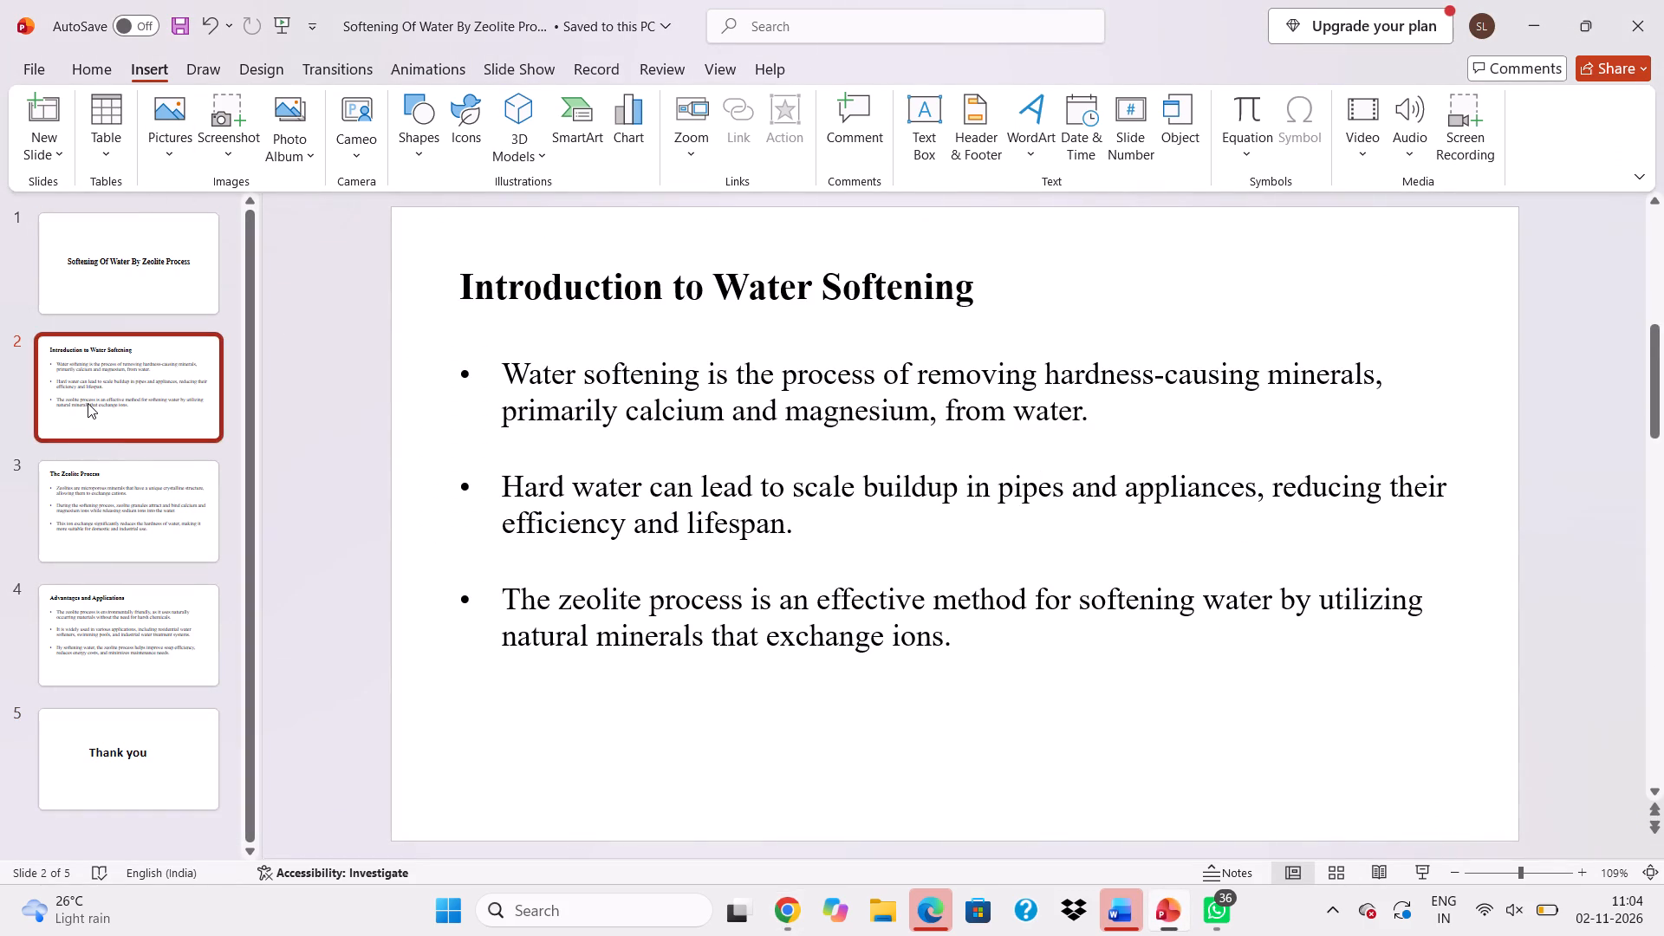
click(105, 491)
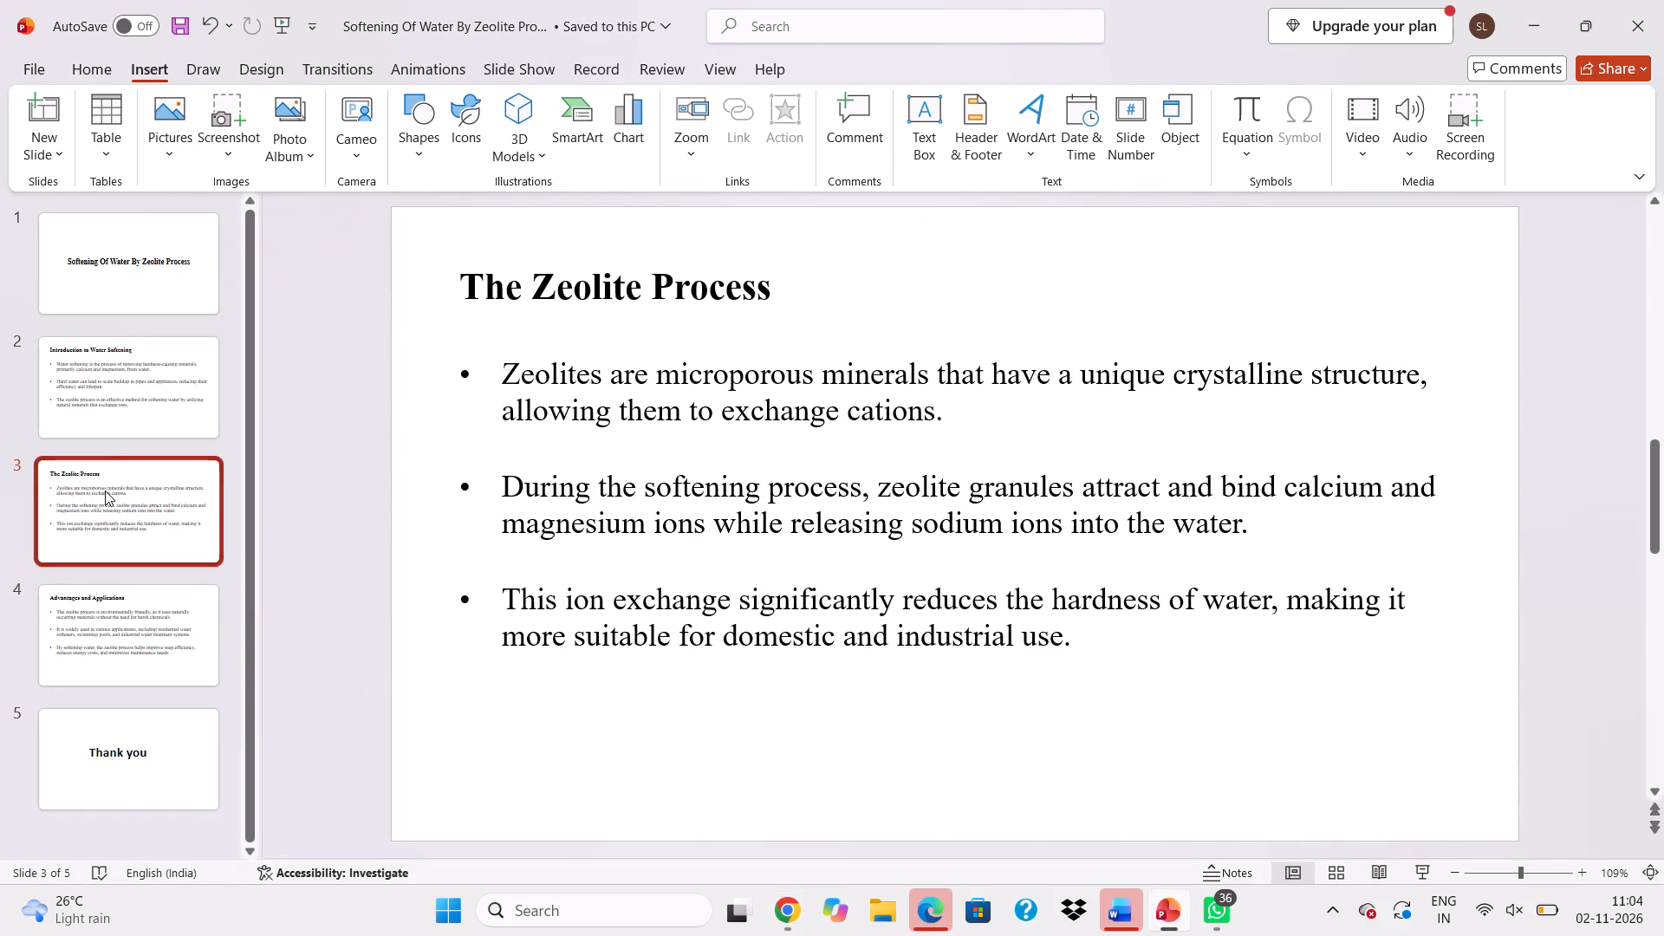
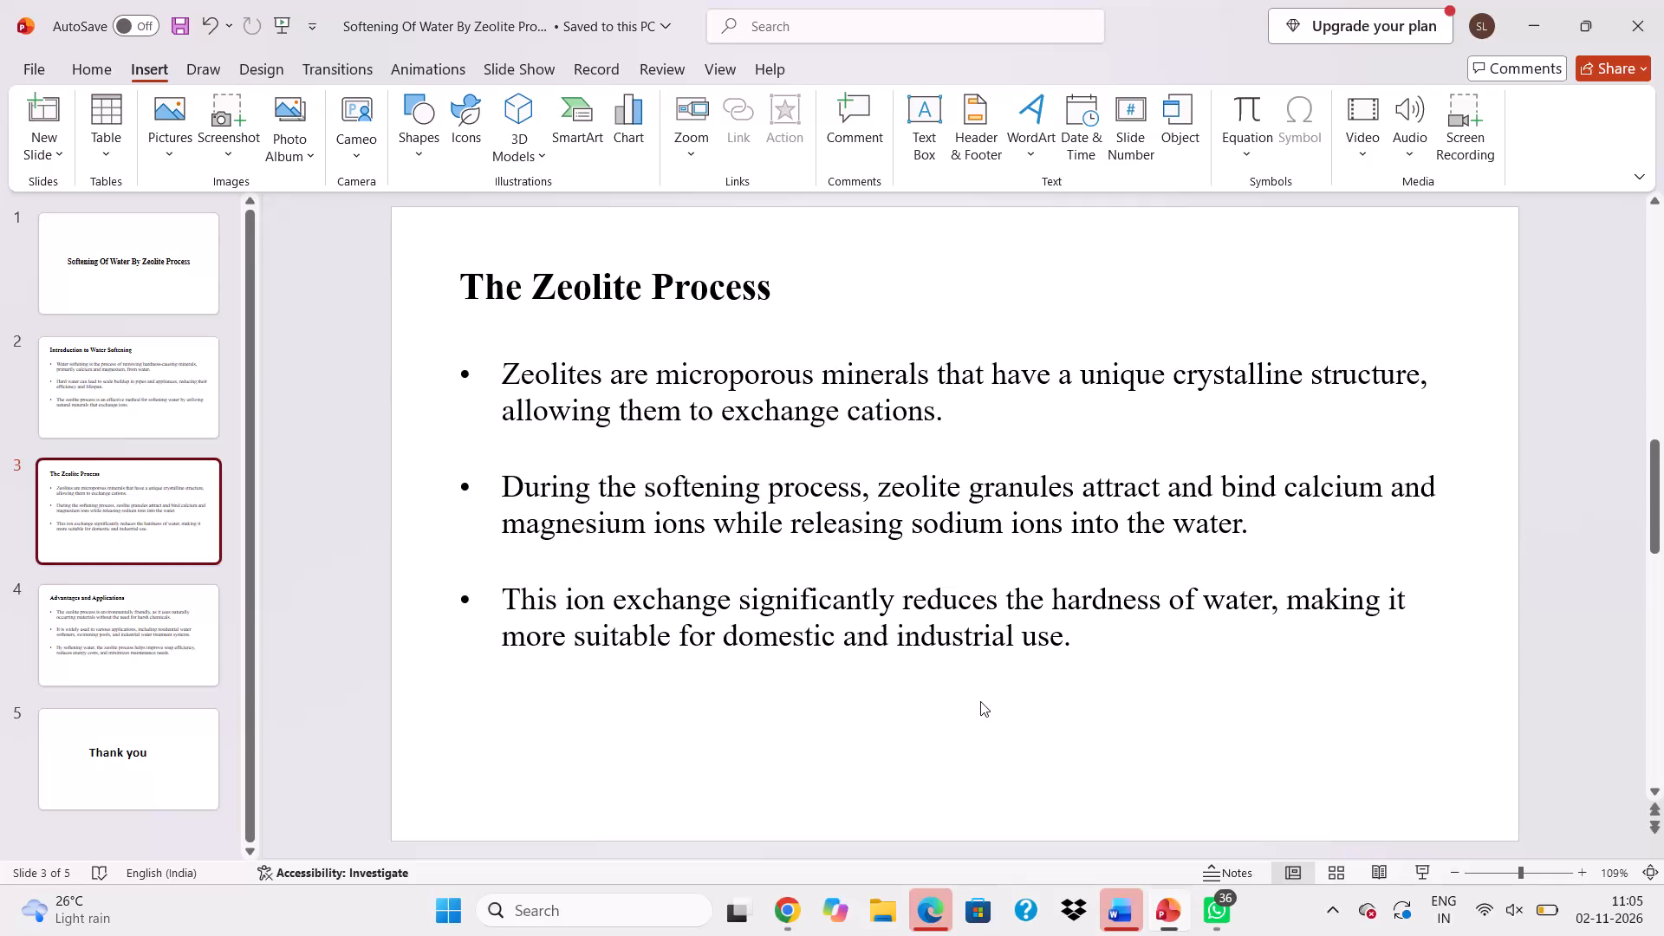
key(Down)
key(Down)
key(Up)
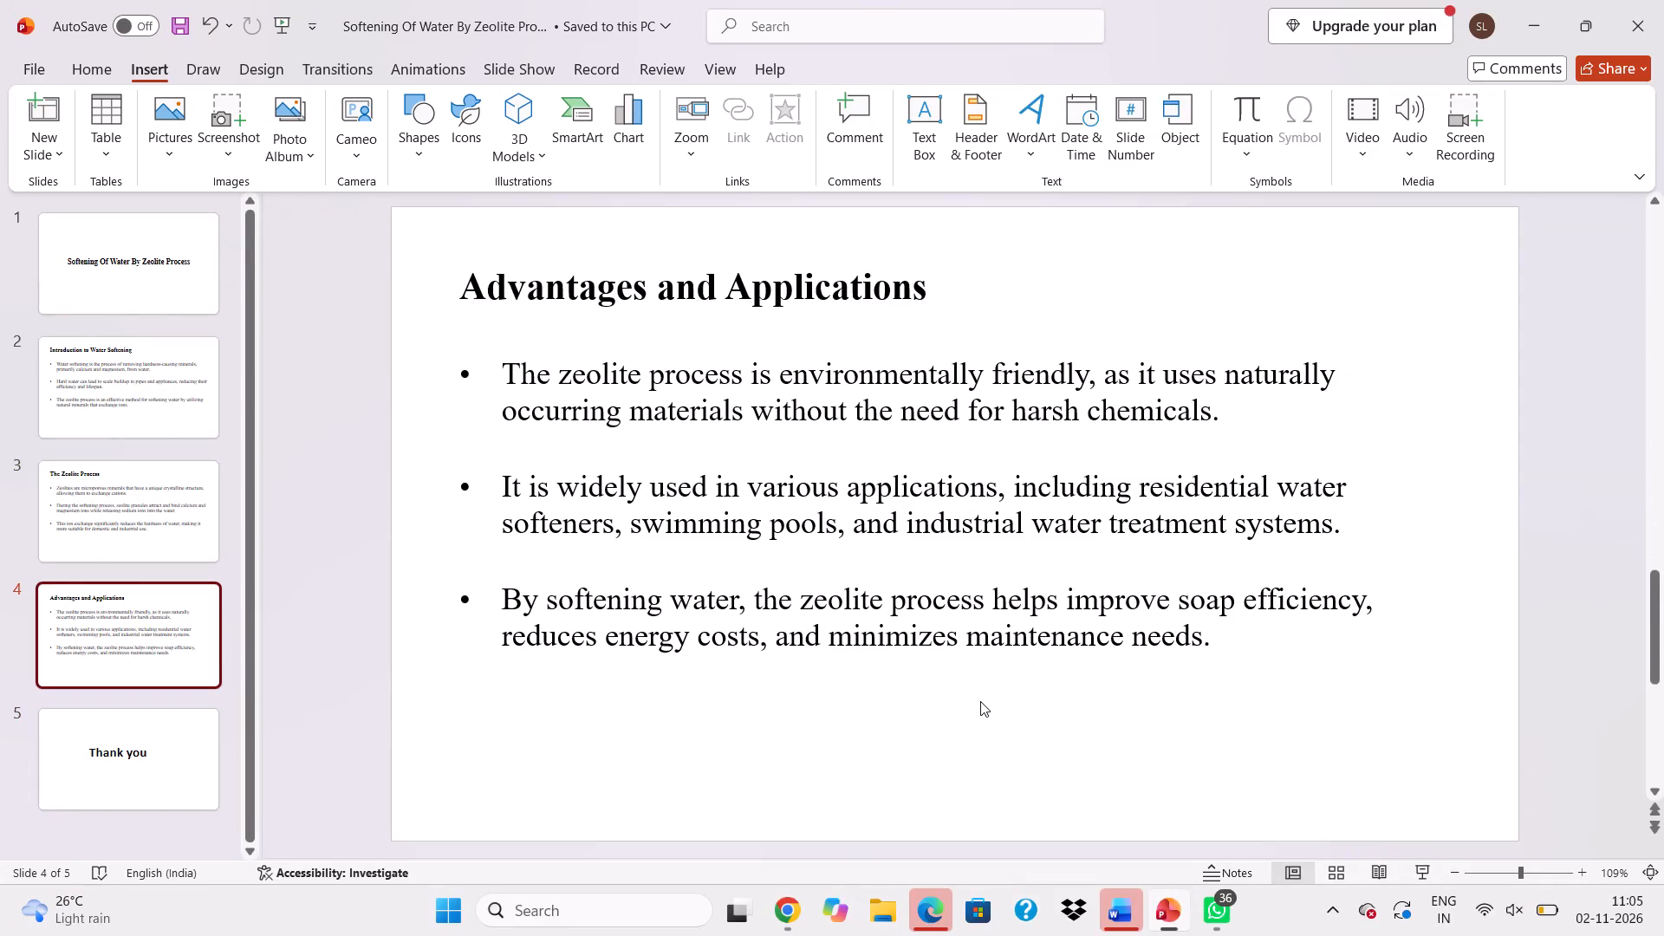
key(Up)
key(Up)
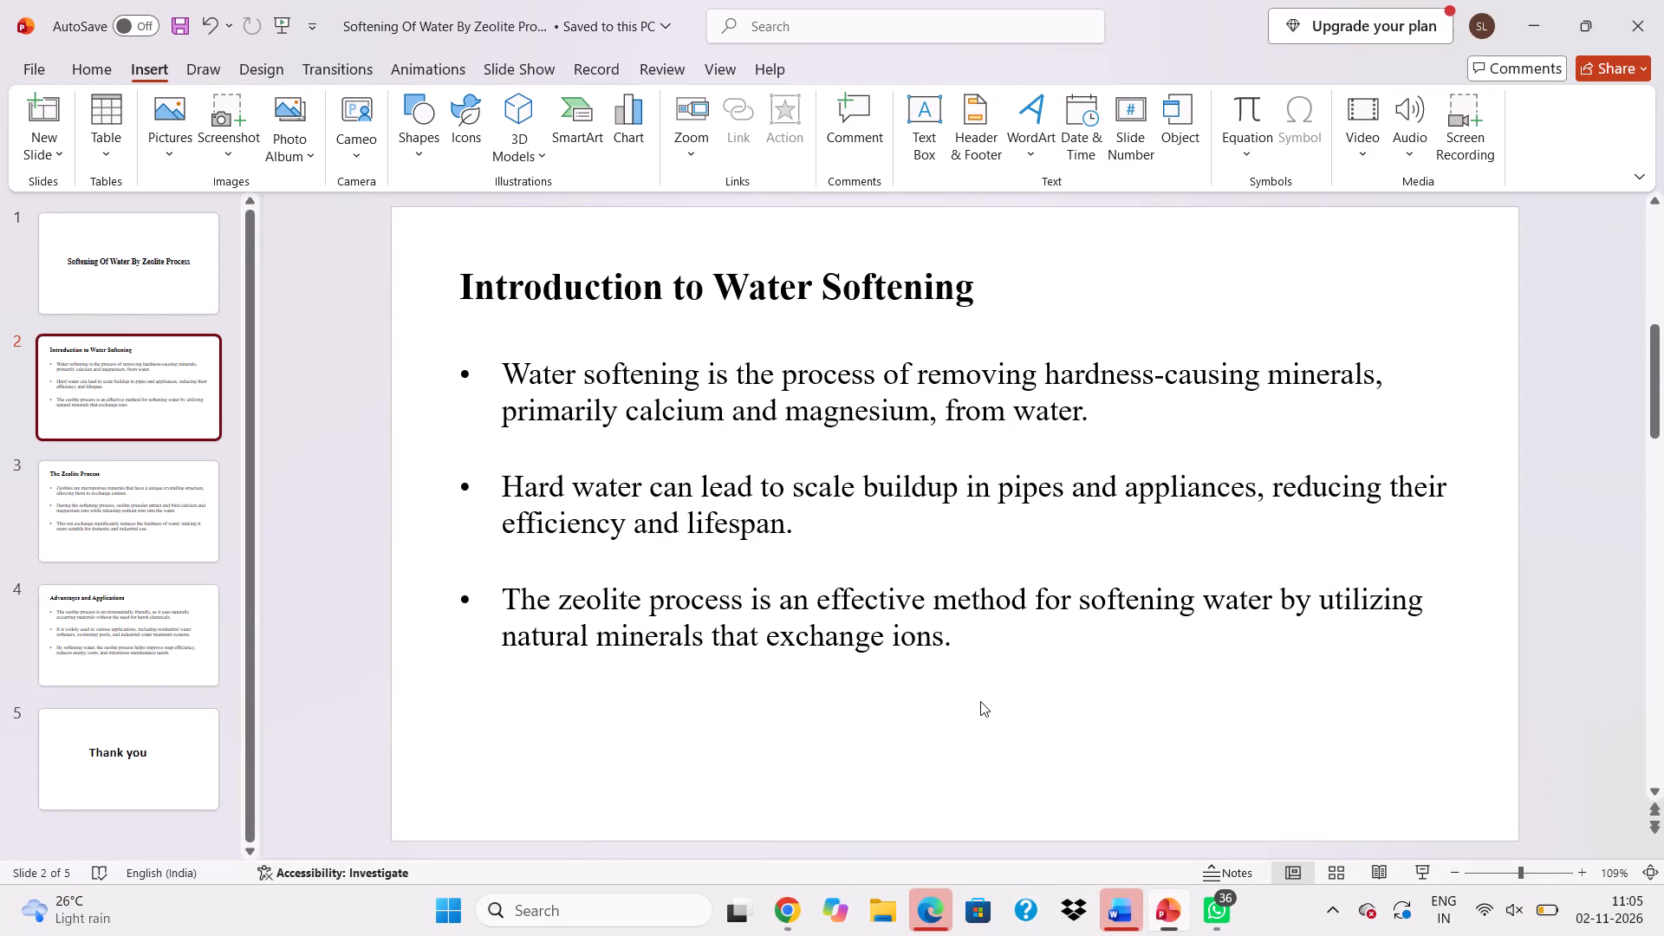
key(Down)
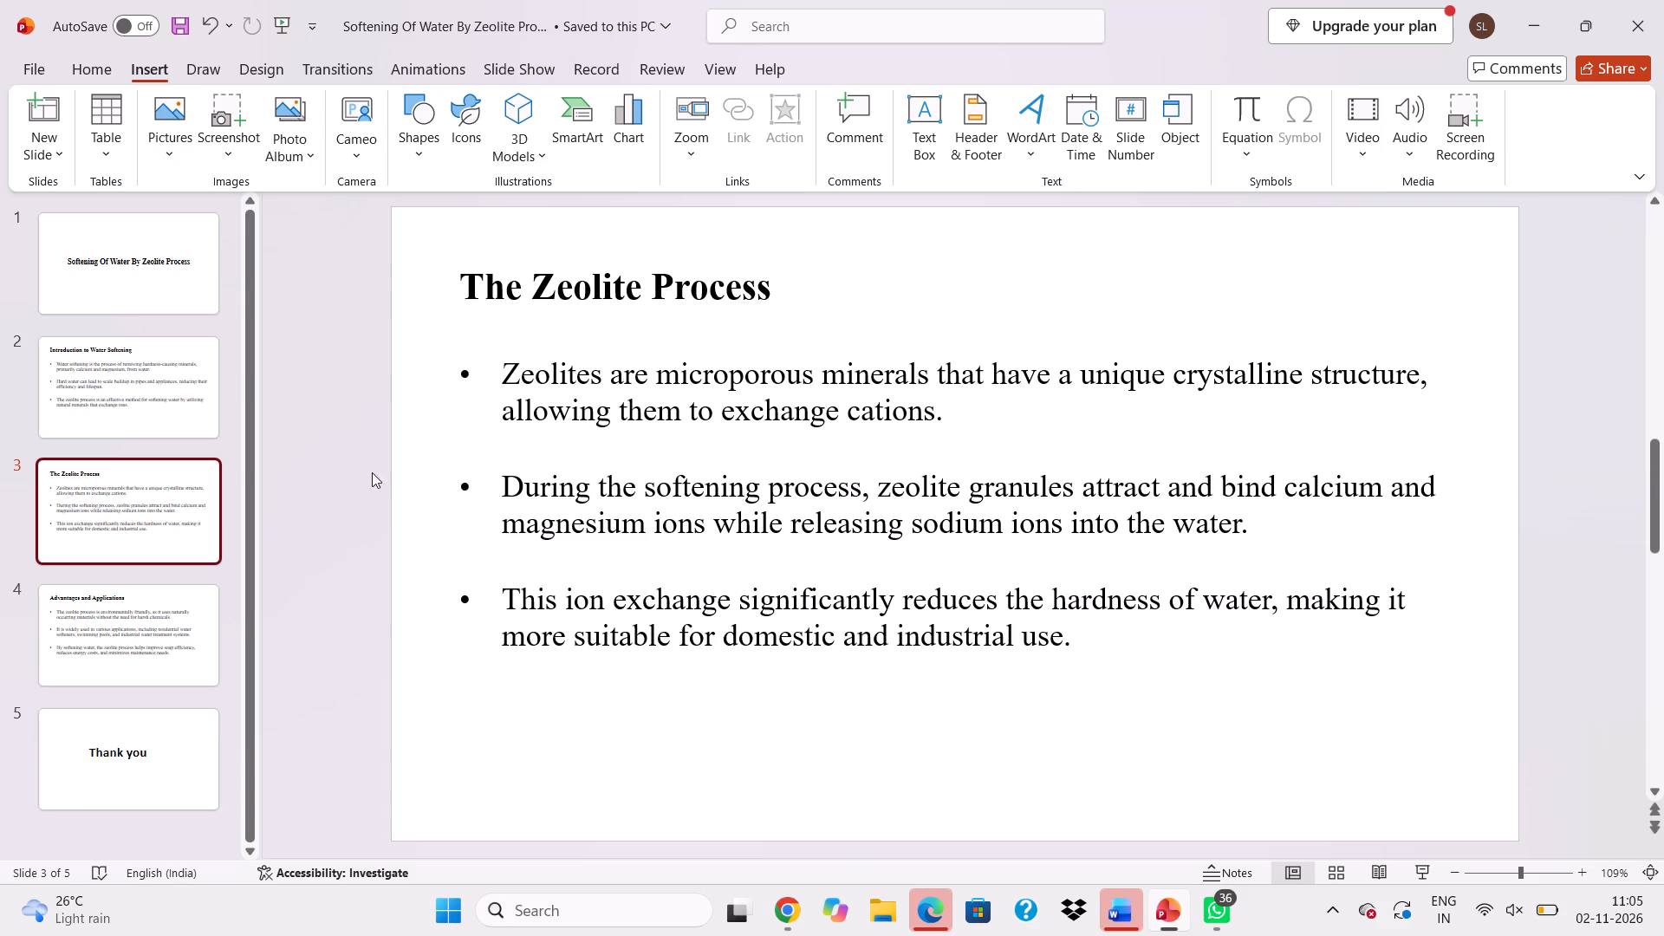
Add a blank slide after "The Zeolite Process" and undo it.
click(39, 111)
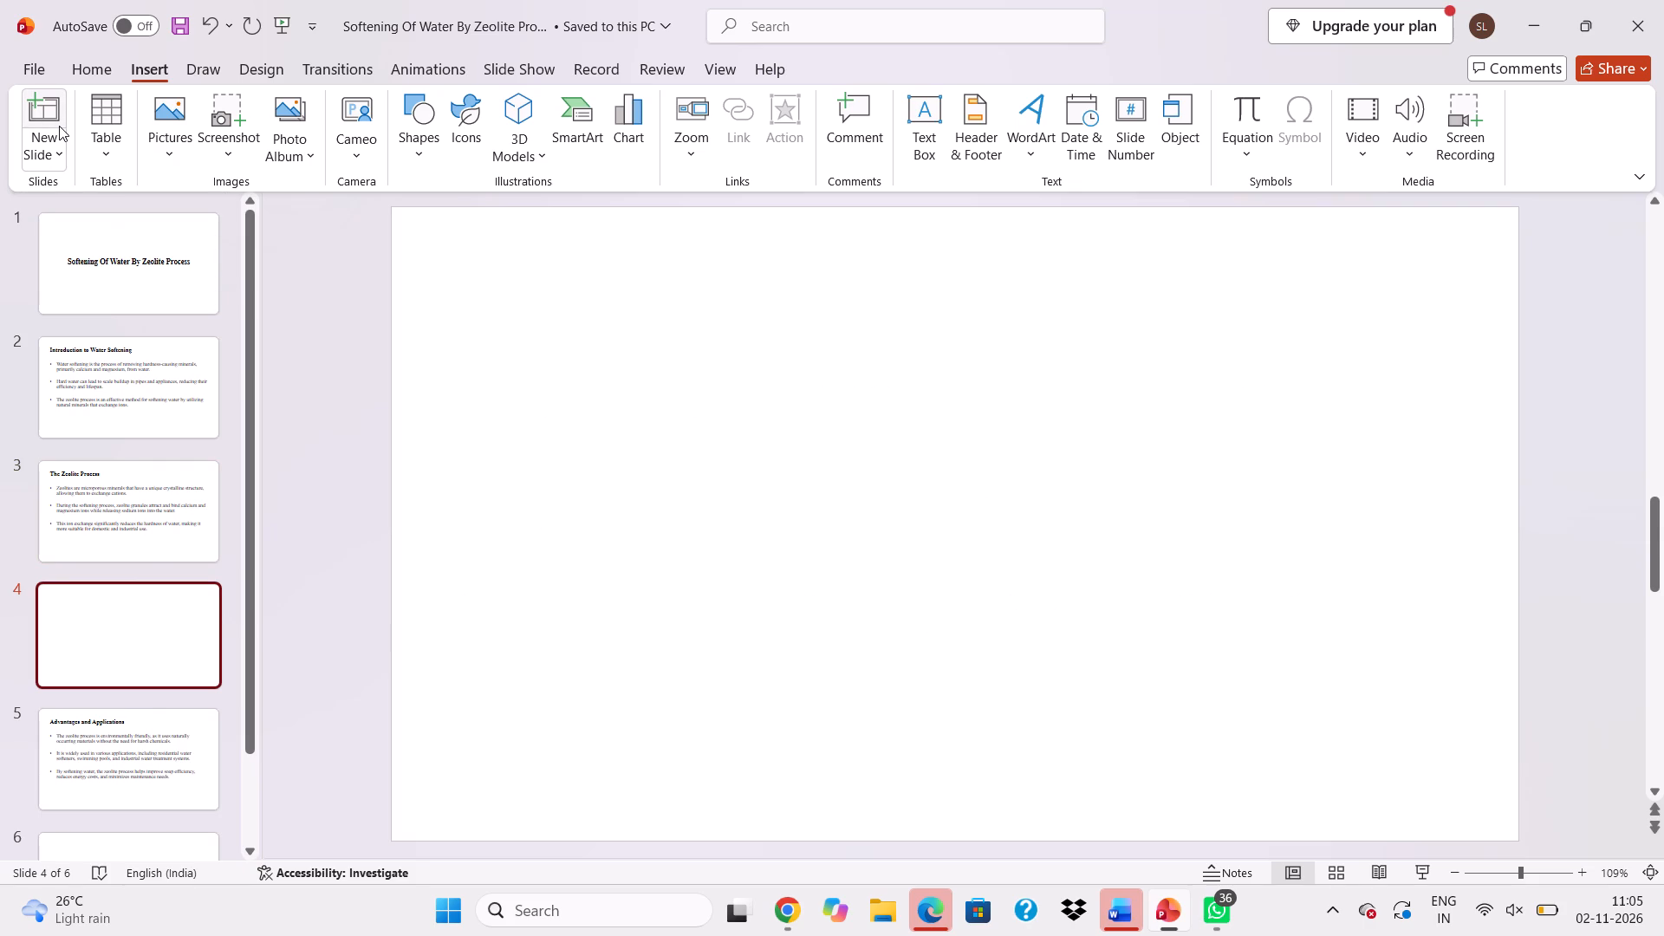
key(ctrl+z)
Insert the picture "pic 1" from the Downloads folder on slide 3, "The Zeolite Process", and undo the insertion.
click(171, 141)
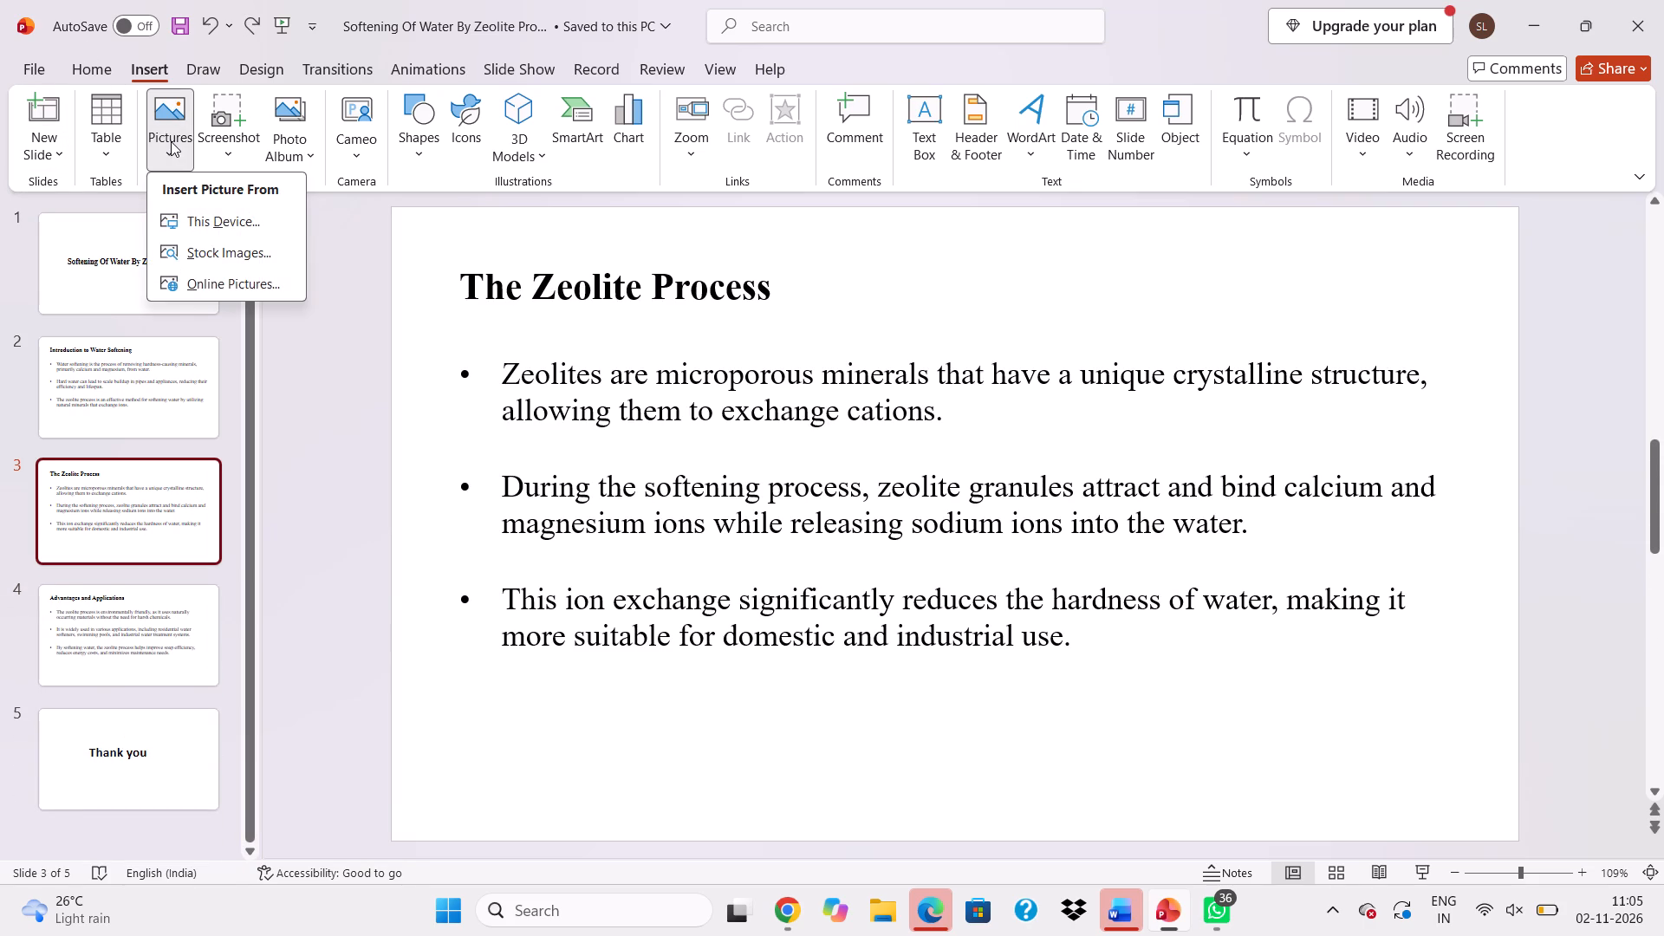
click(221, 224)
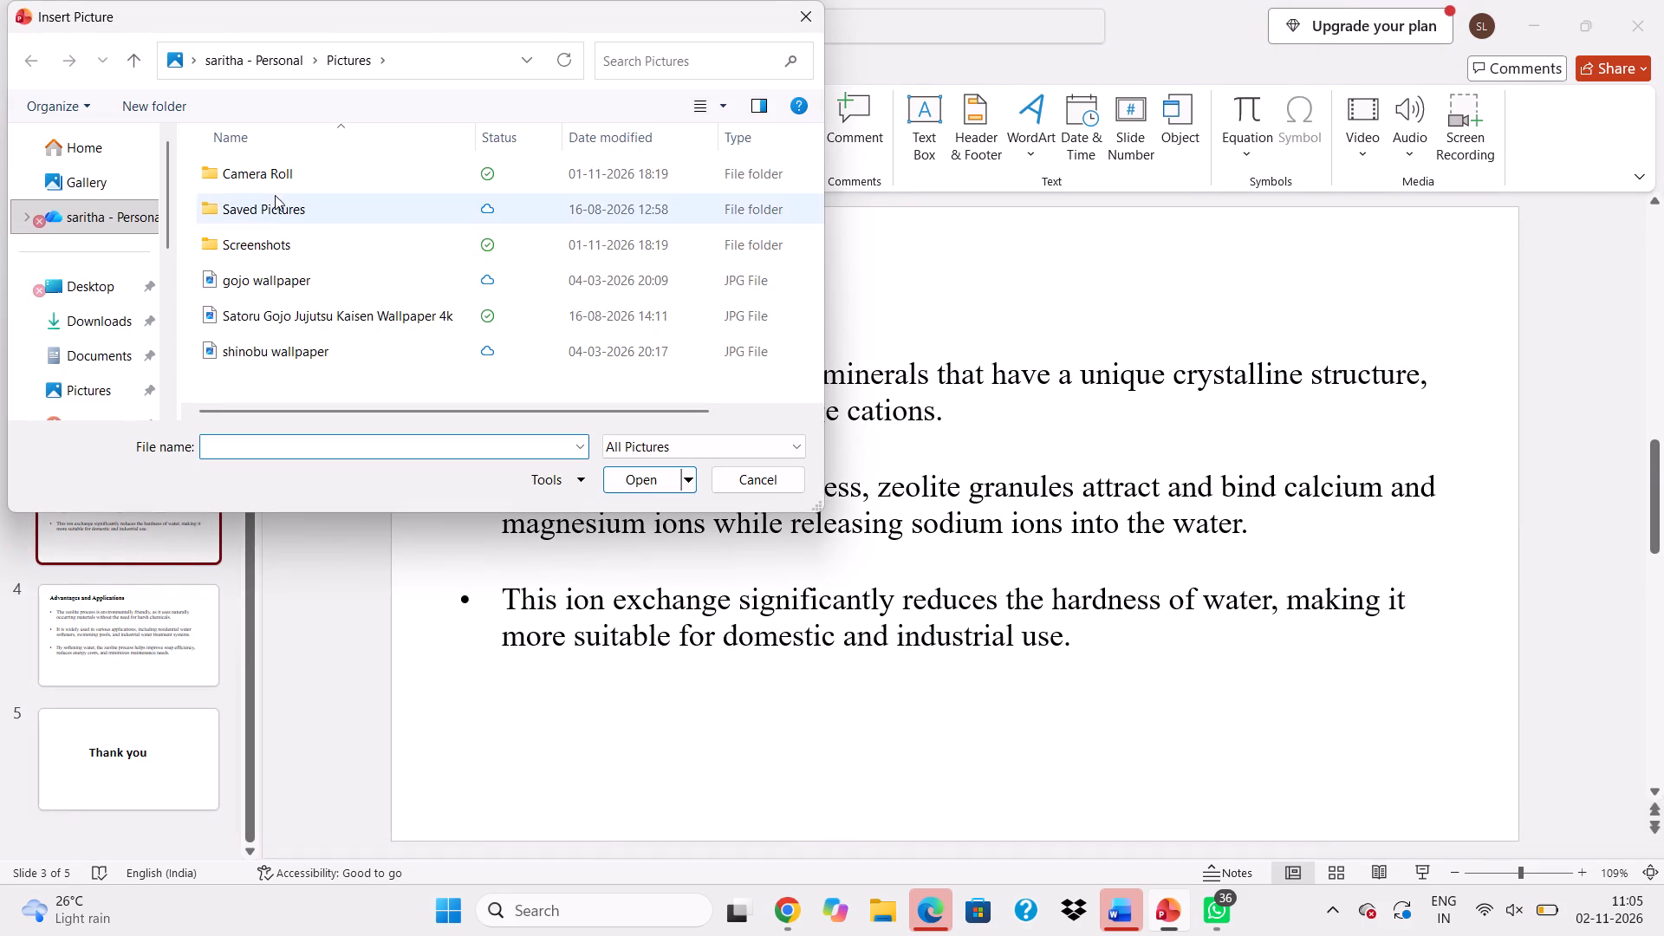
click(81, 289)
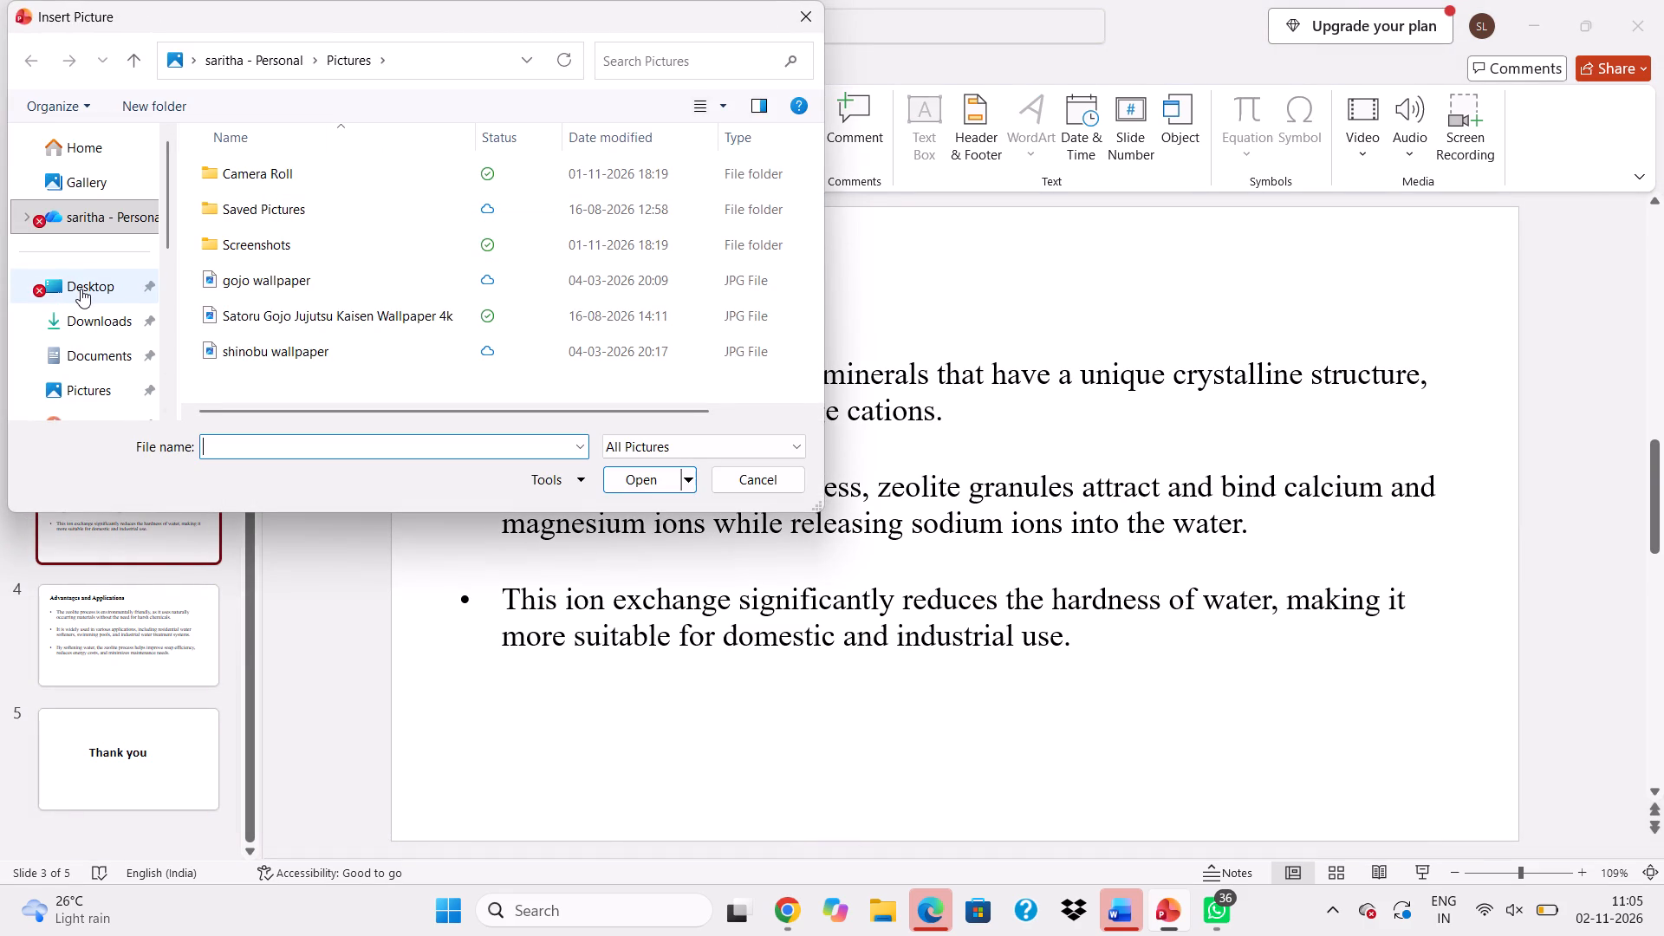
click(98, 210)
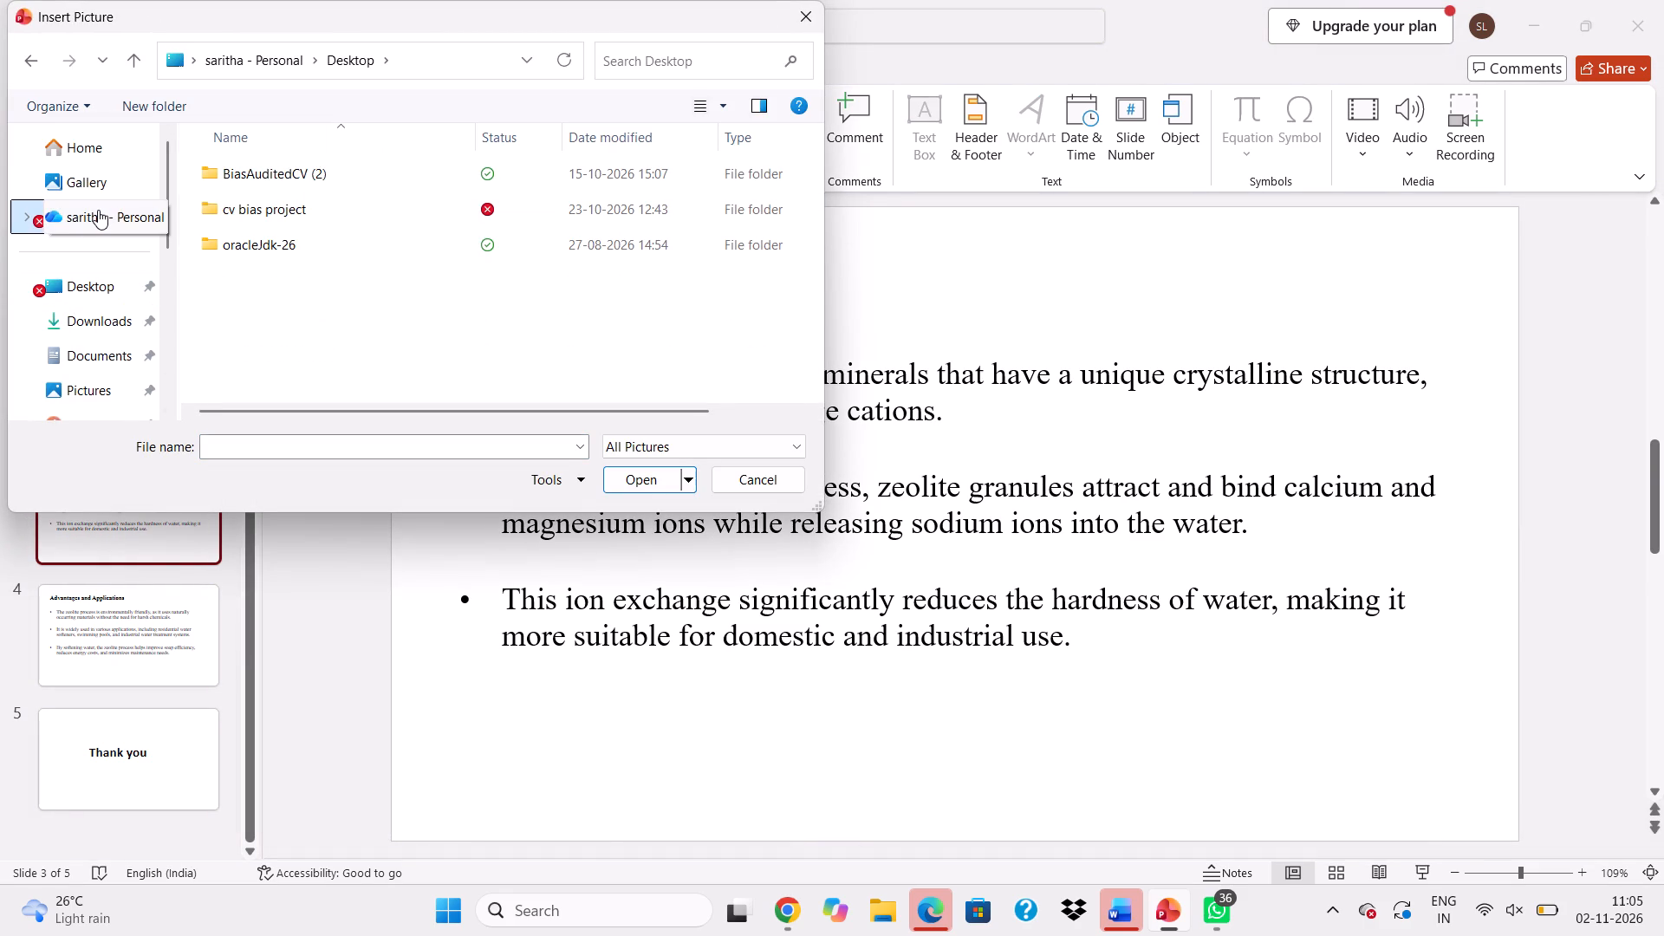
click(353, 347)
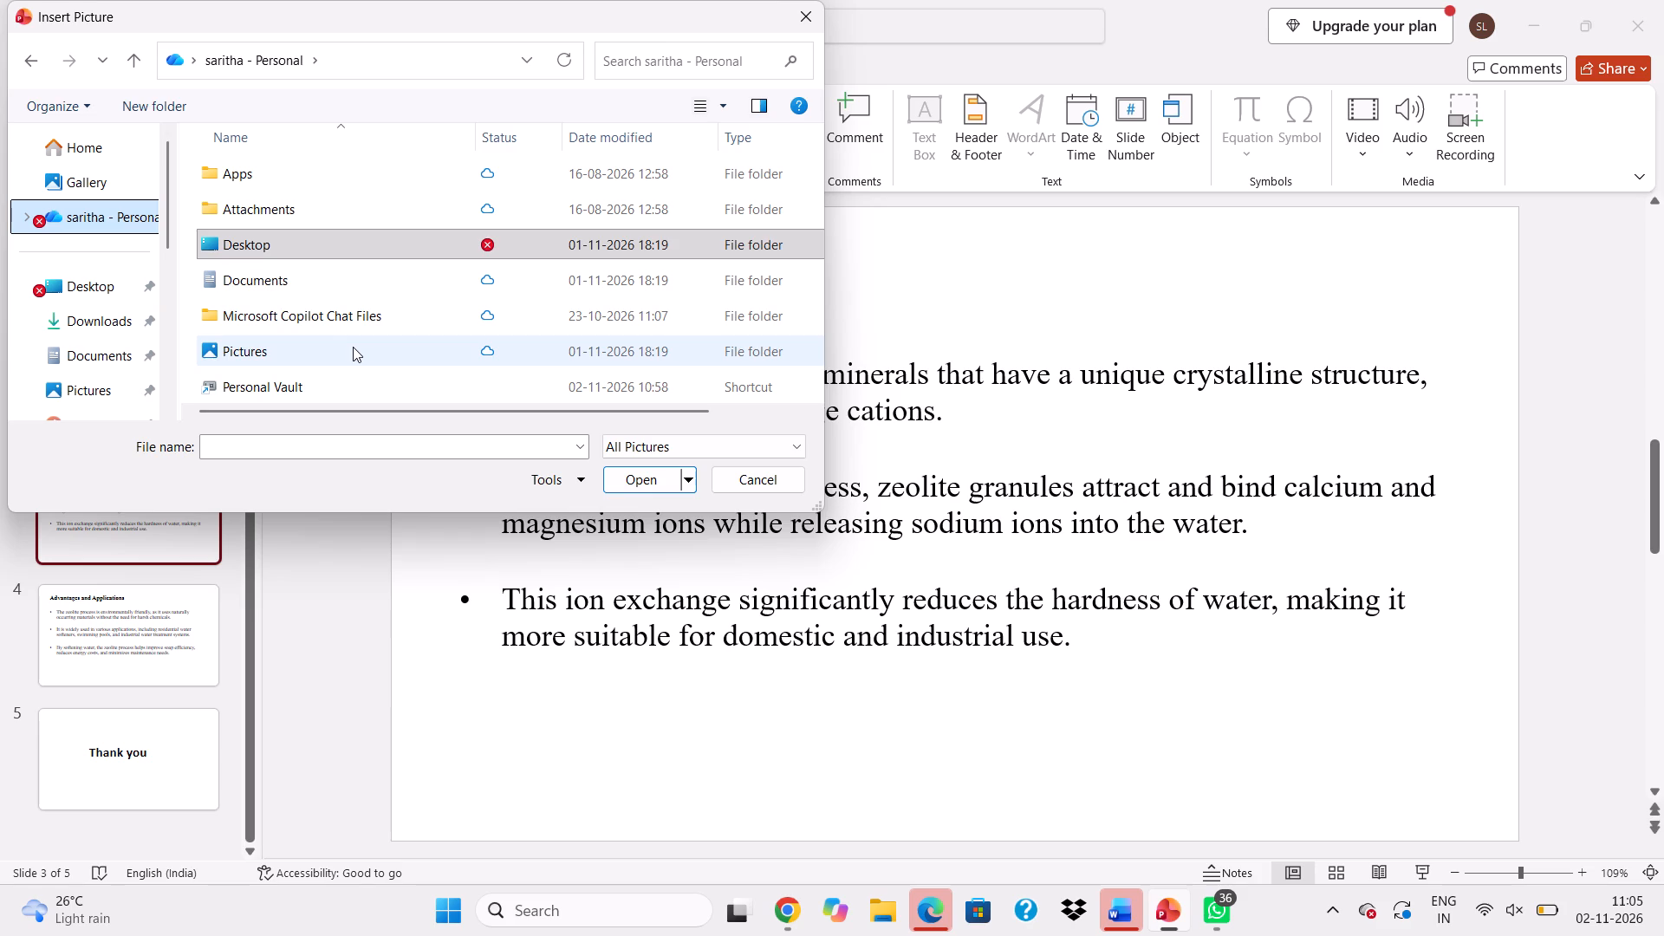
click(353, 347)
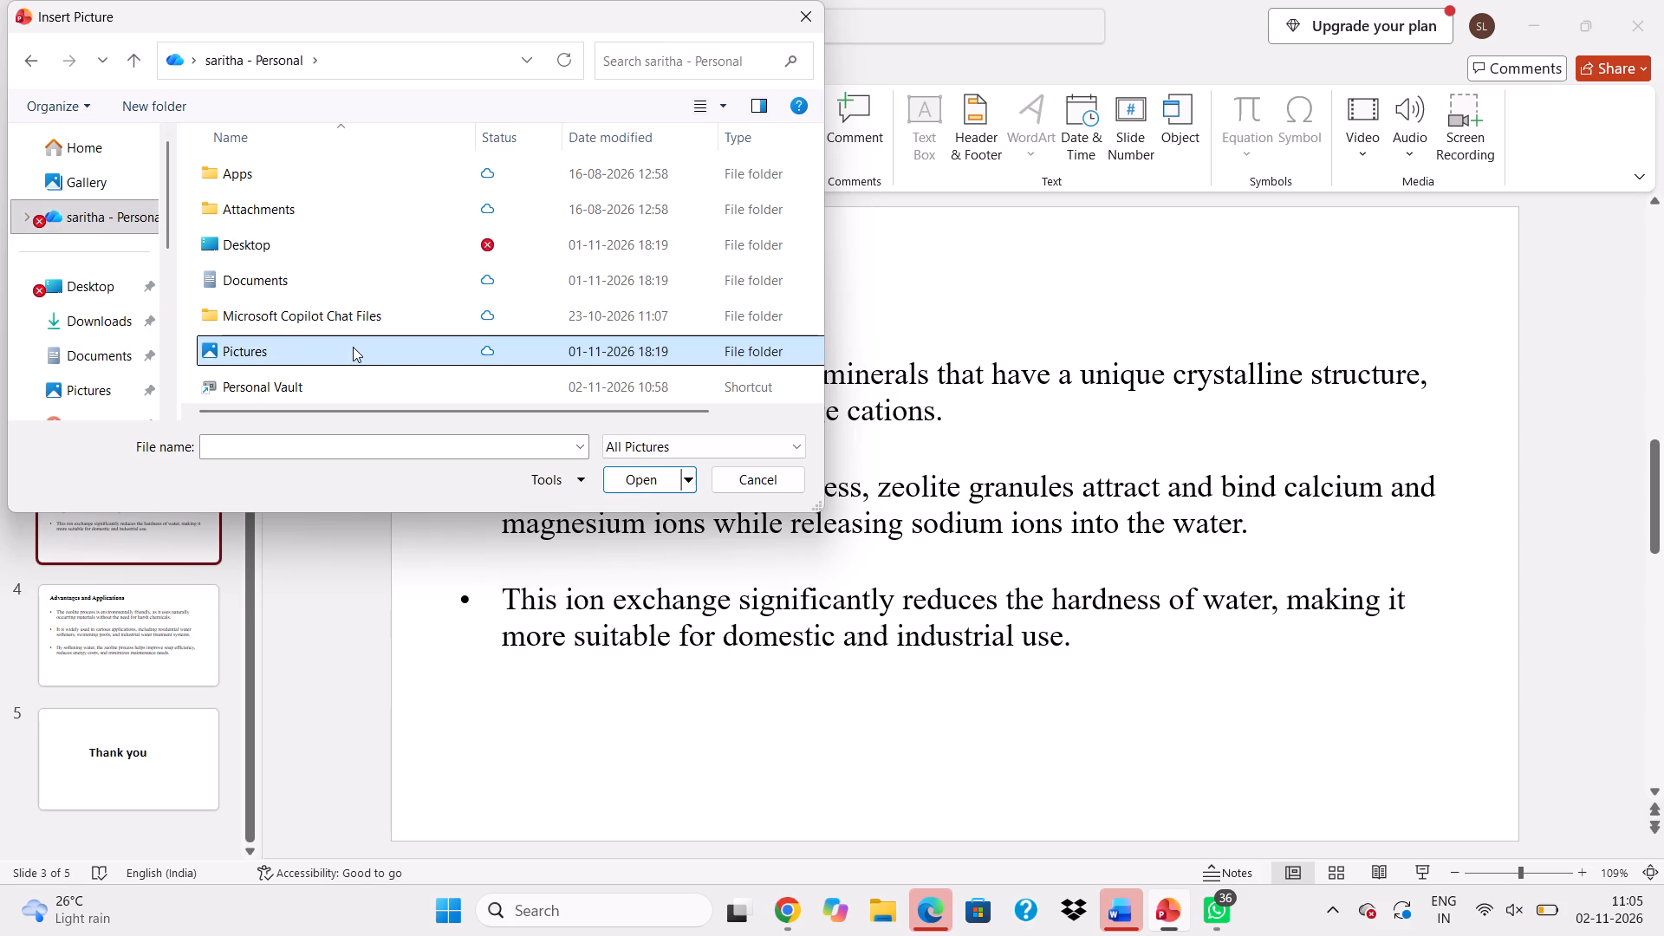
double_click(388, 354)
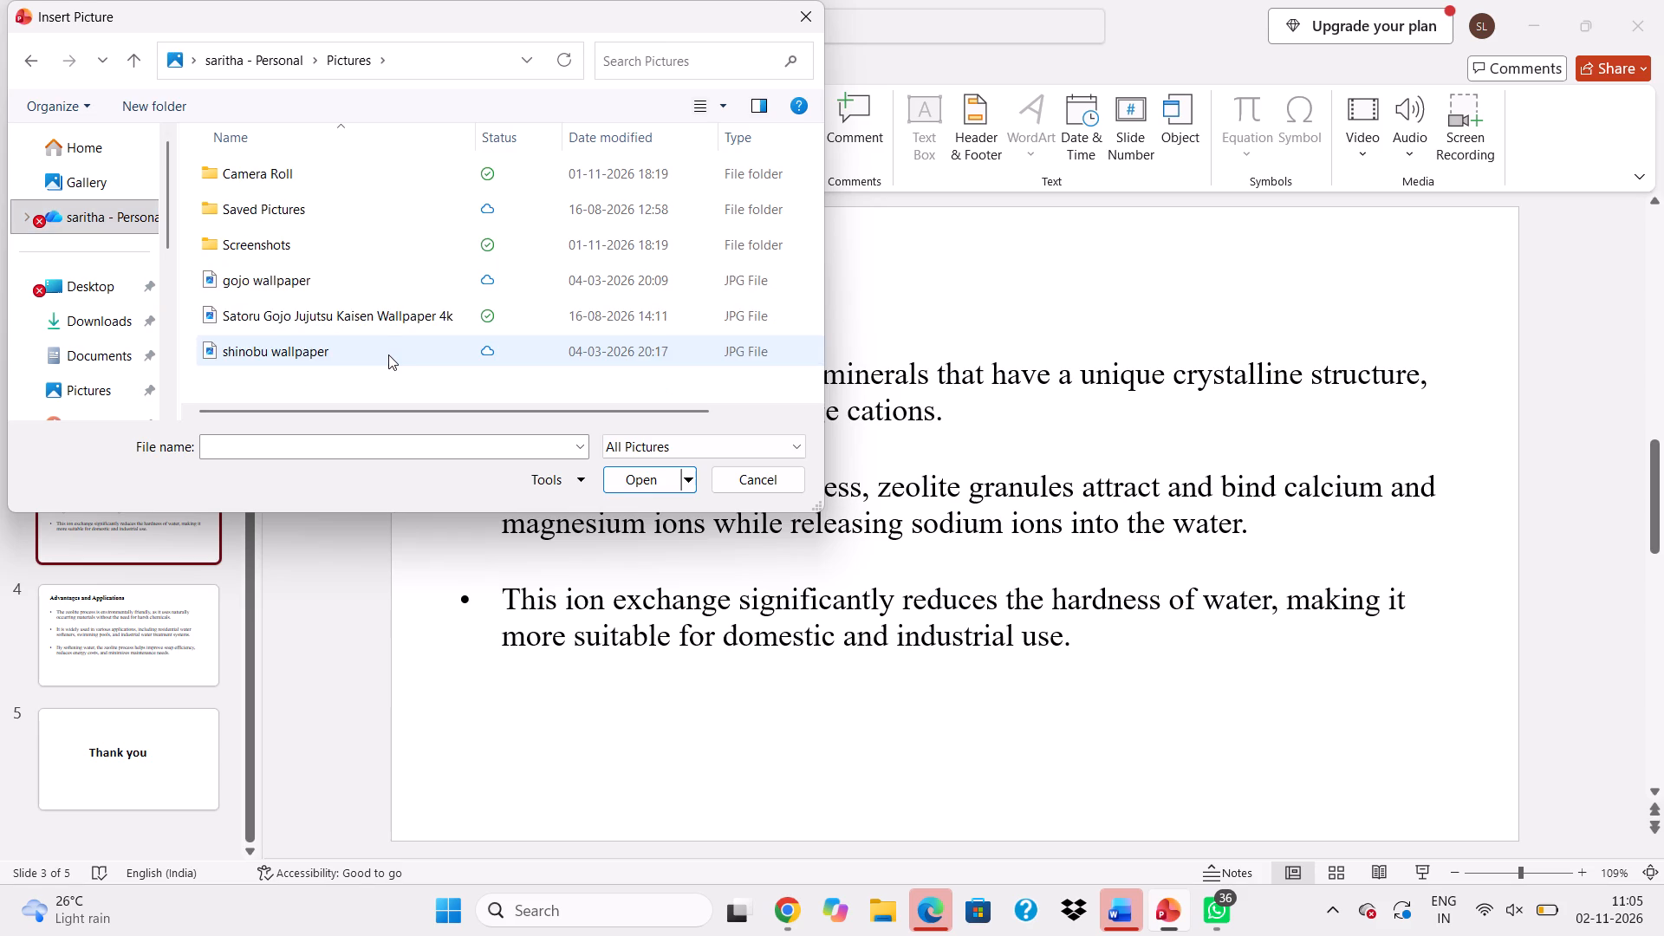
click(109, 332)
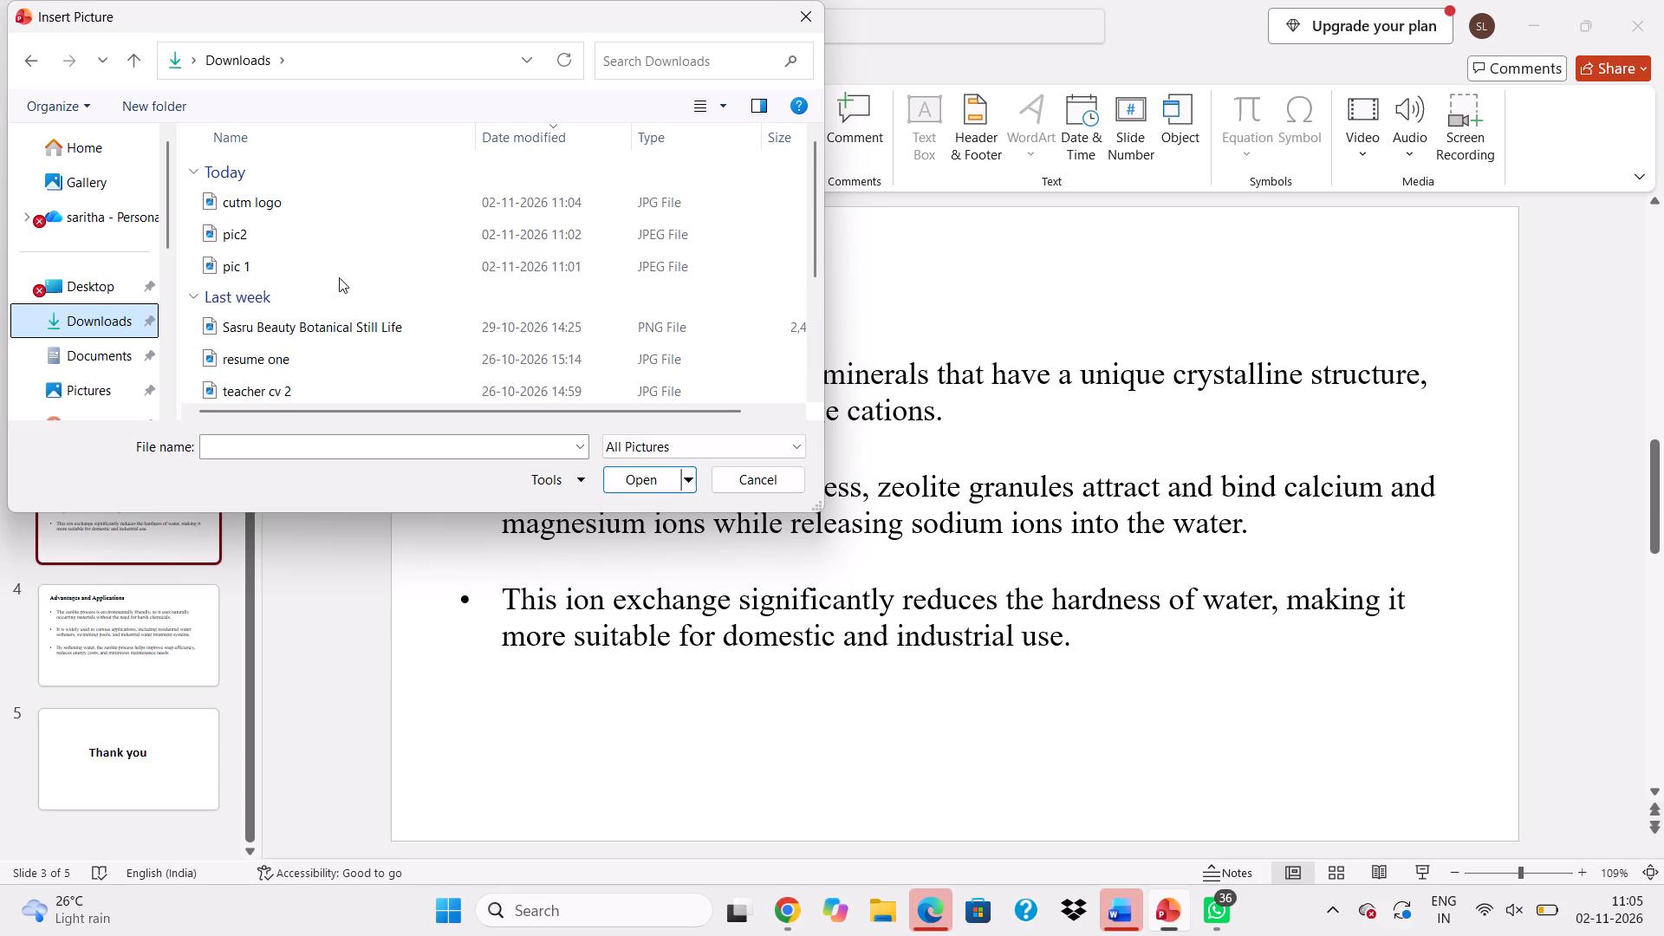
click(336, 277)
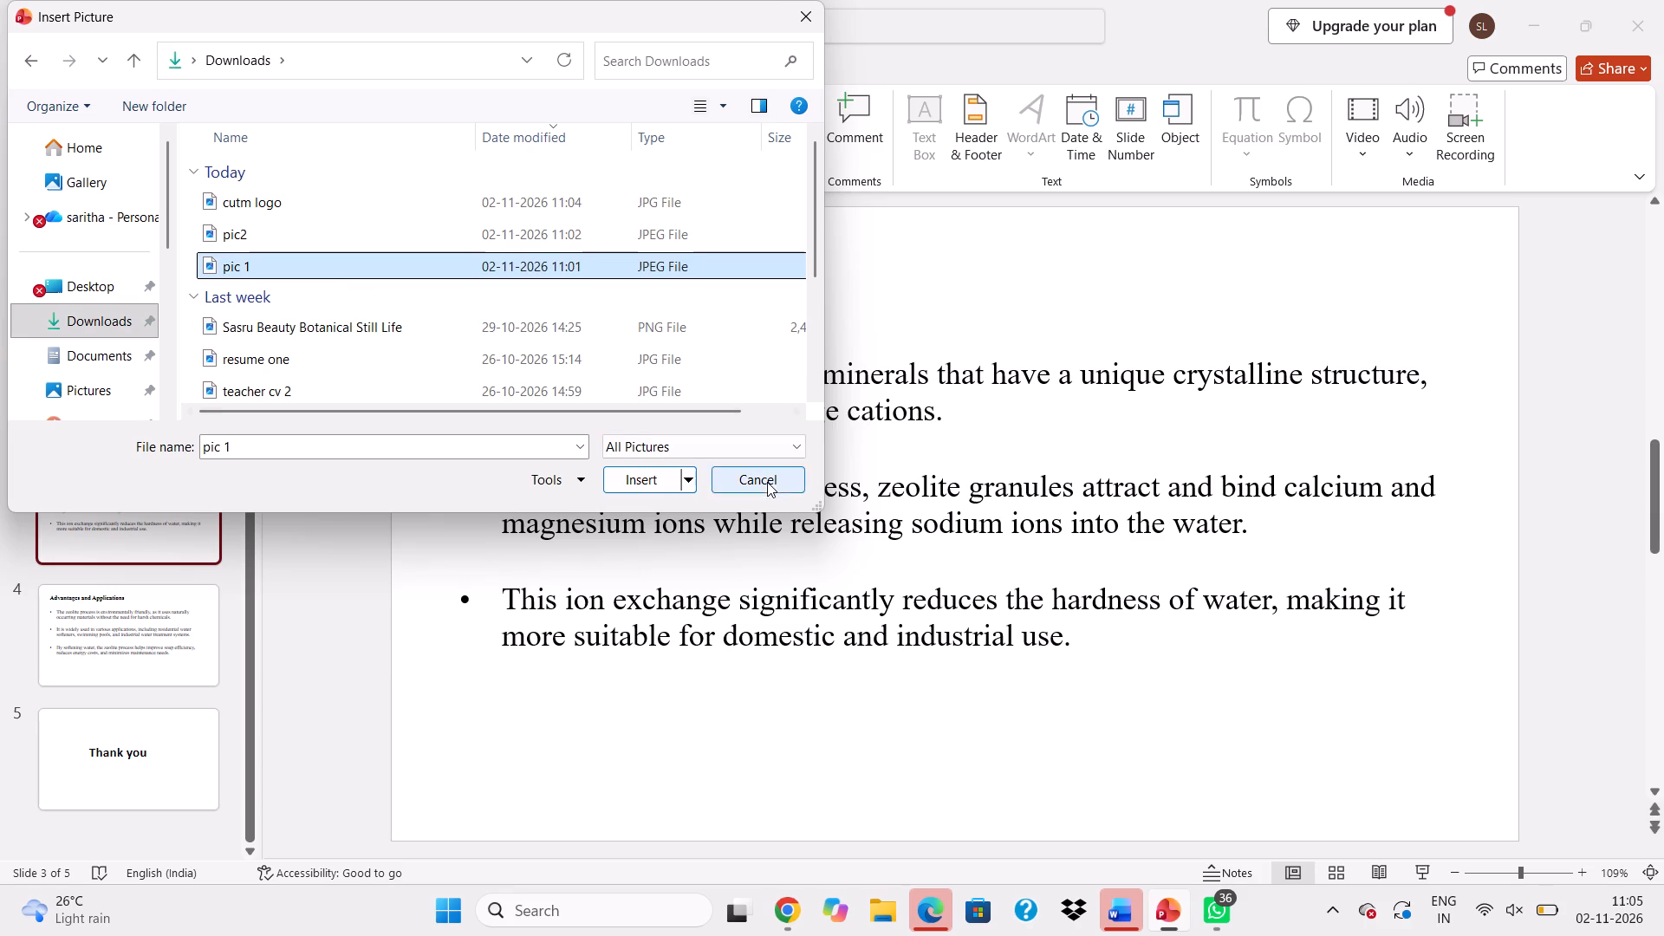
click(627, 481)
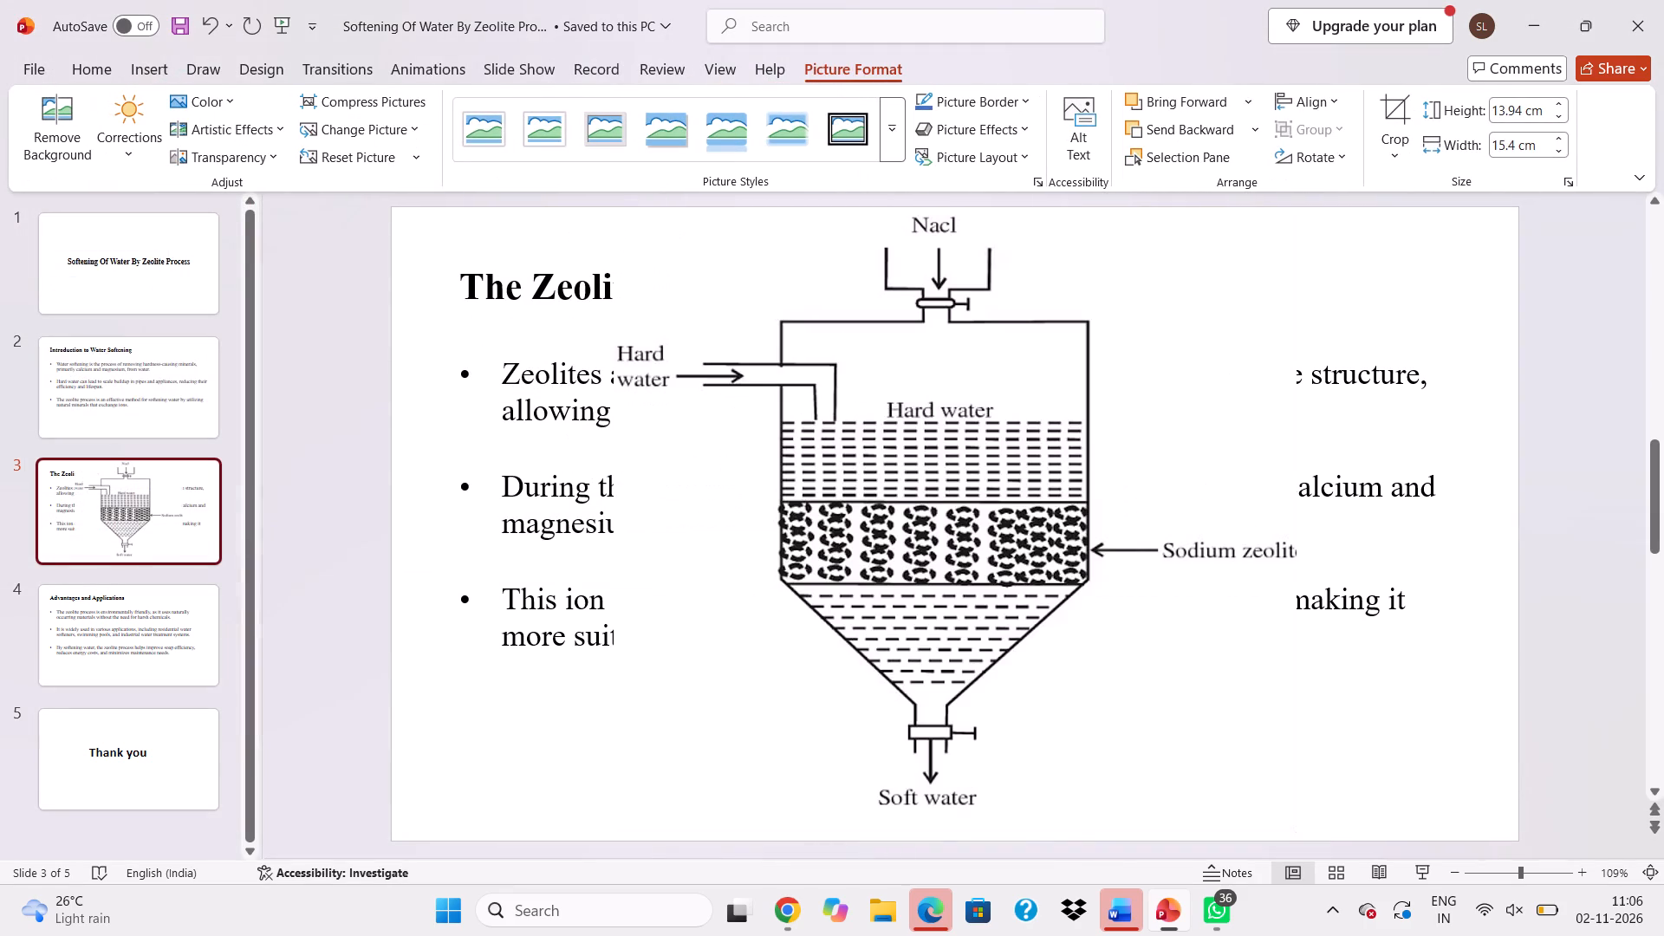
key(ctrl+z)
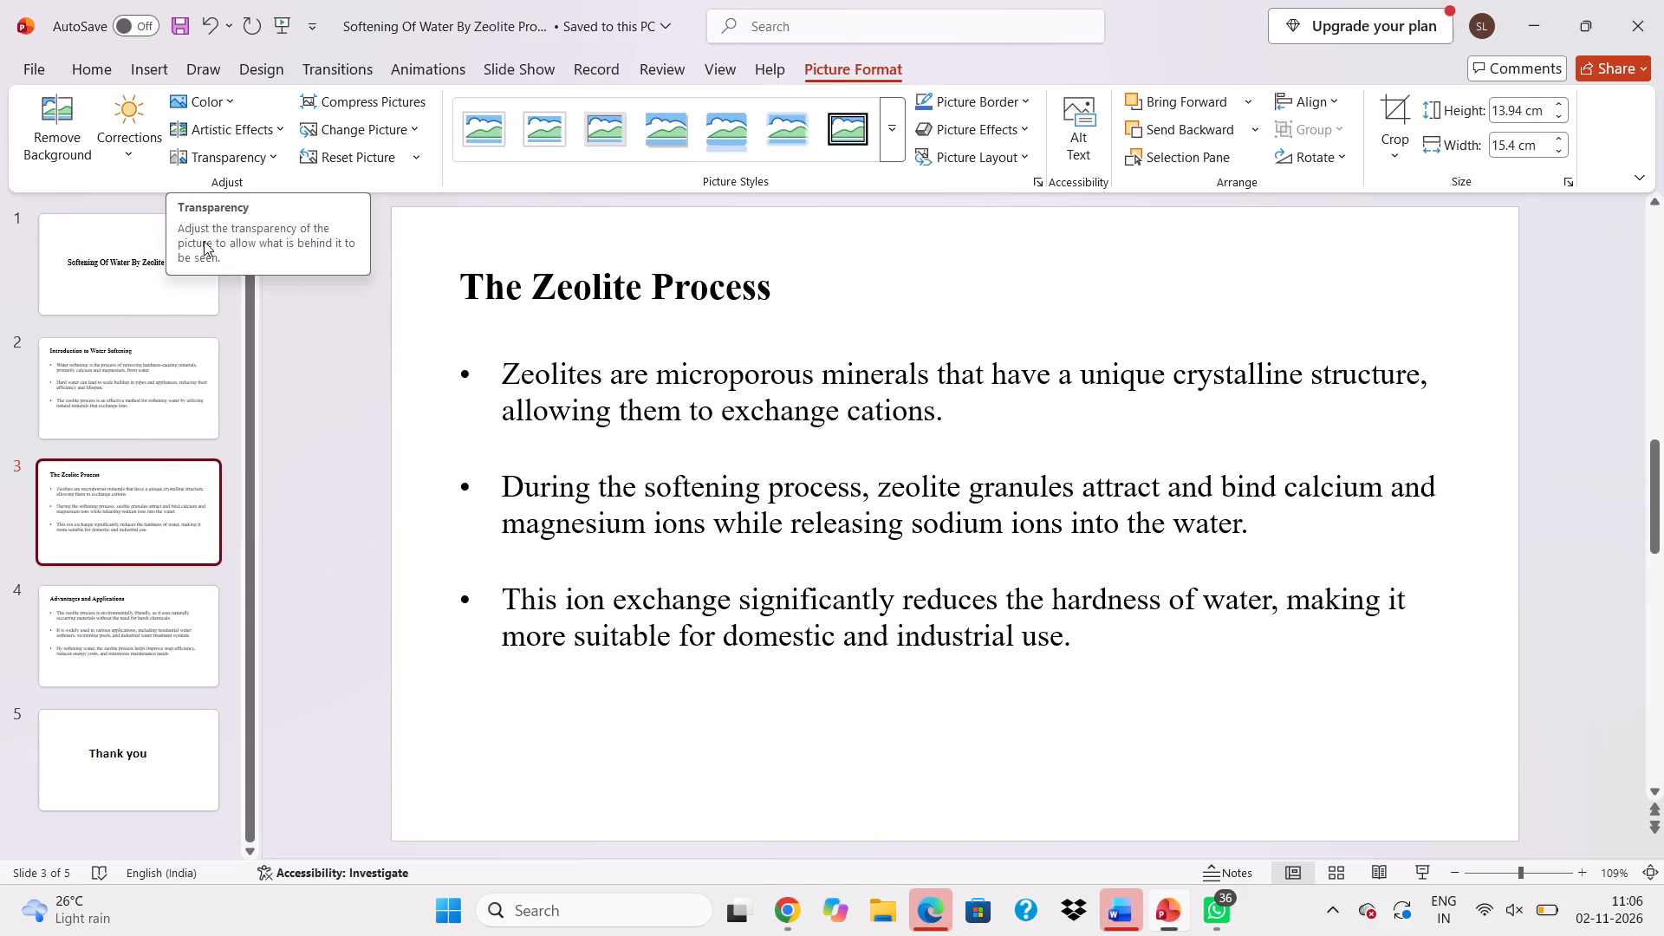
Insert the picture "pic 1" from the Downloads folder on a new blank slide after "The Zeolite Process".
click(369, 357)
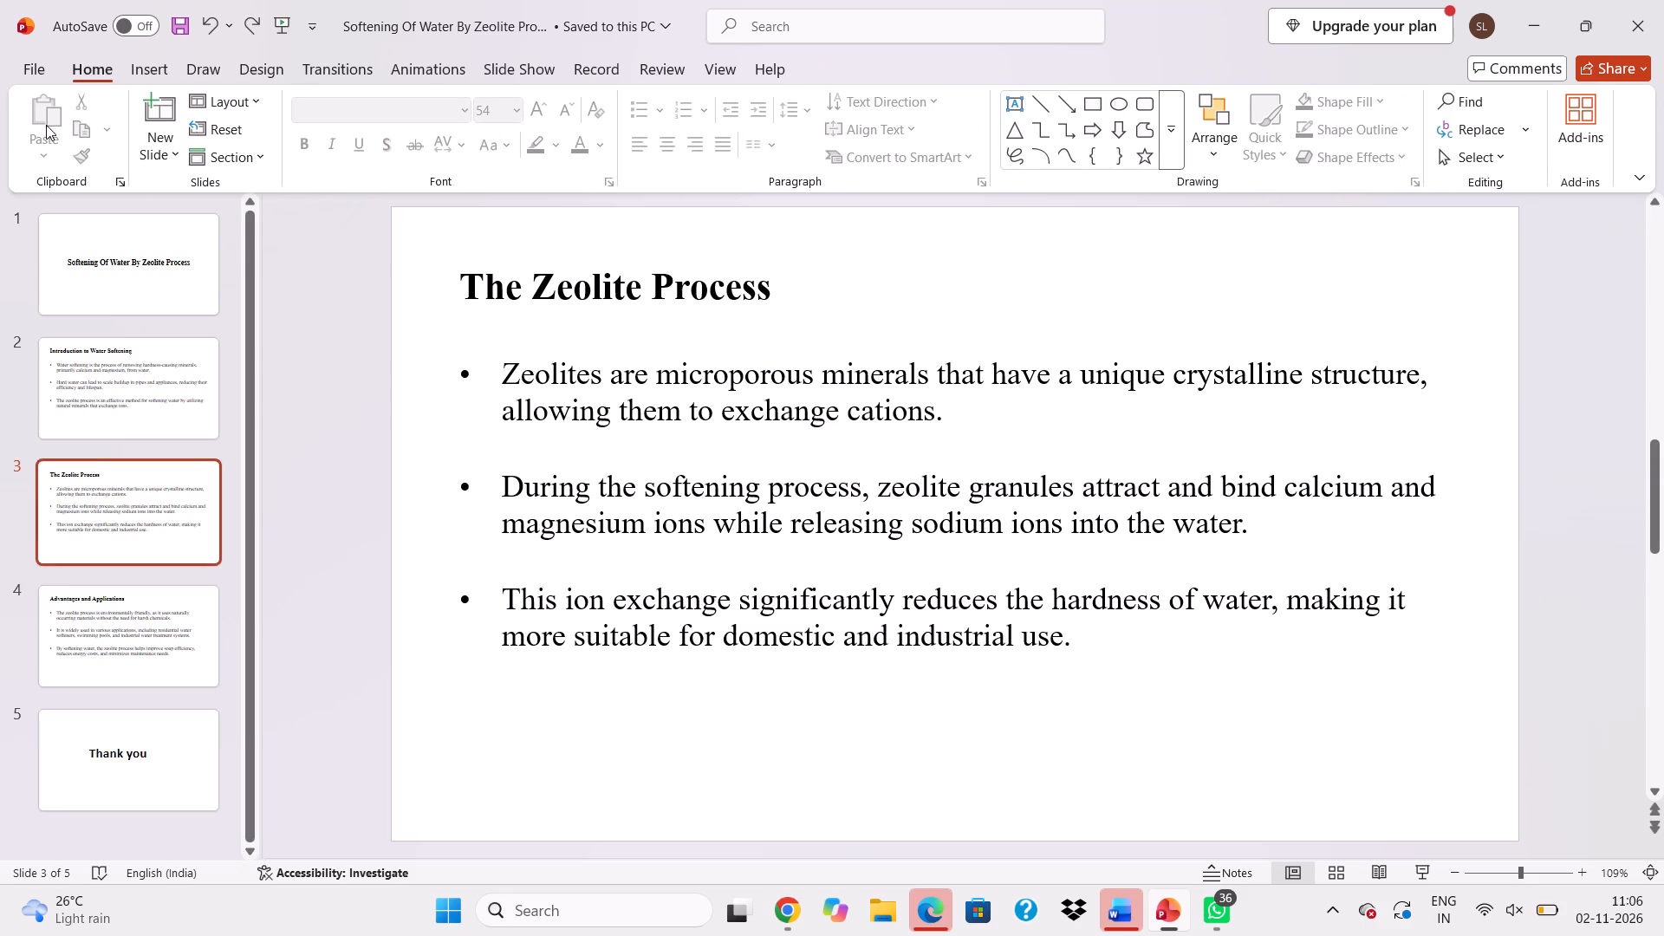
click(165, 115)
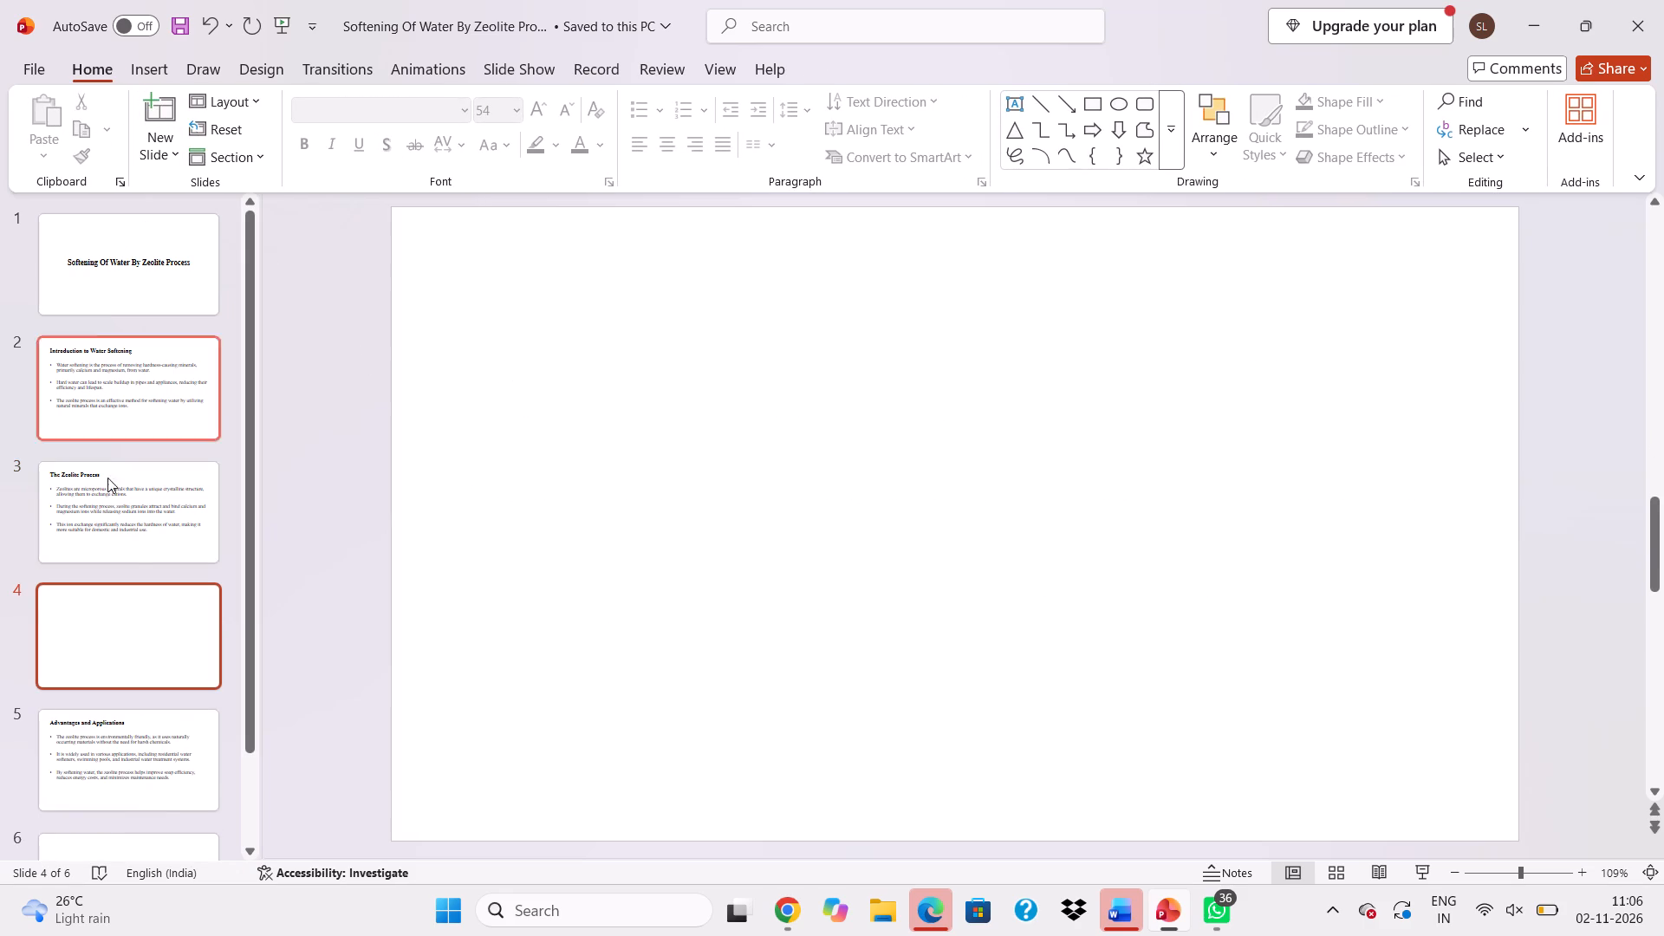
click(140, 627)
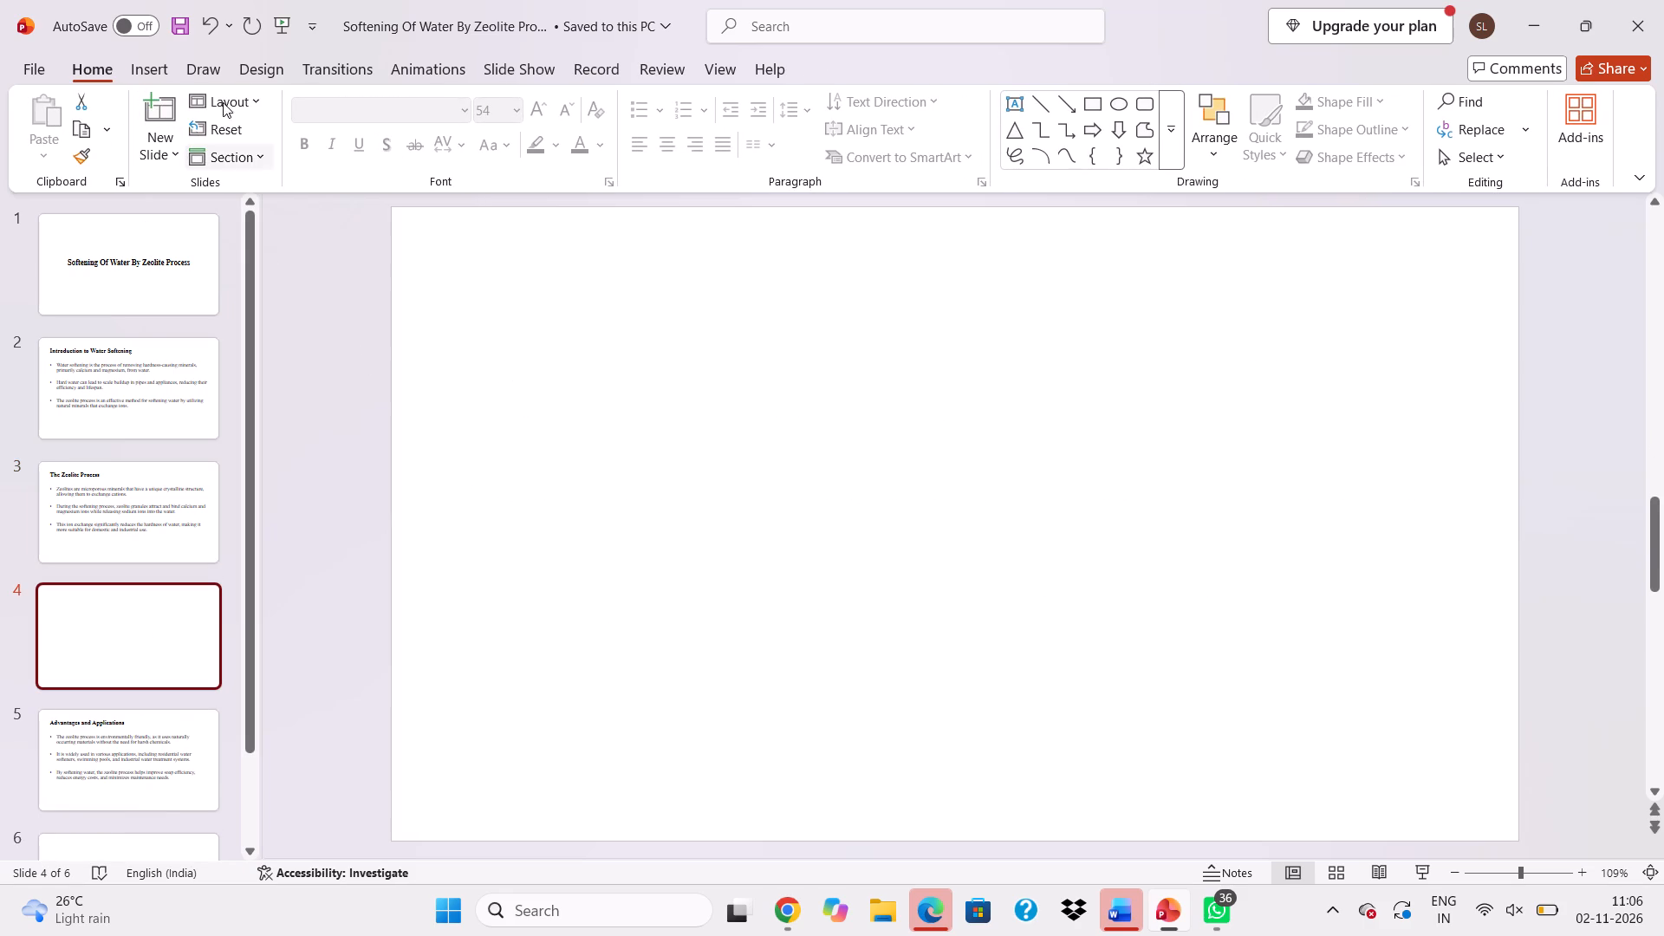
click(154, 68)
click(161, 145)
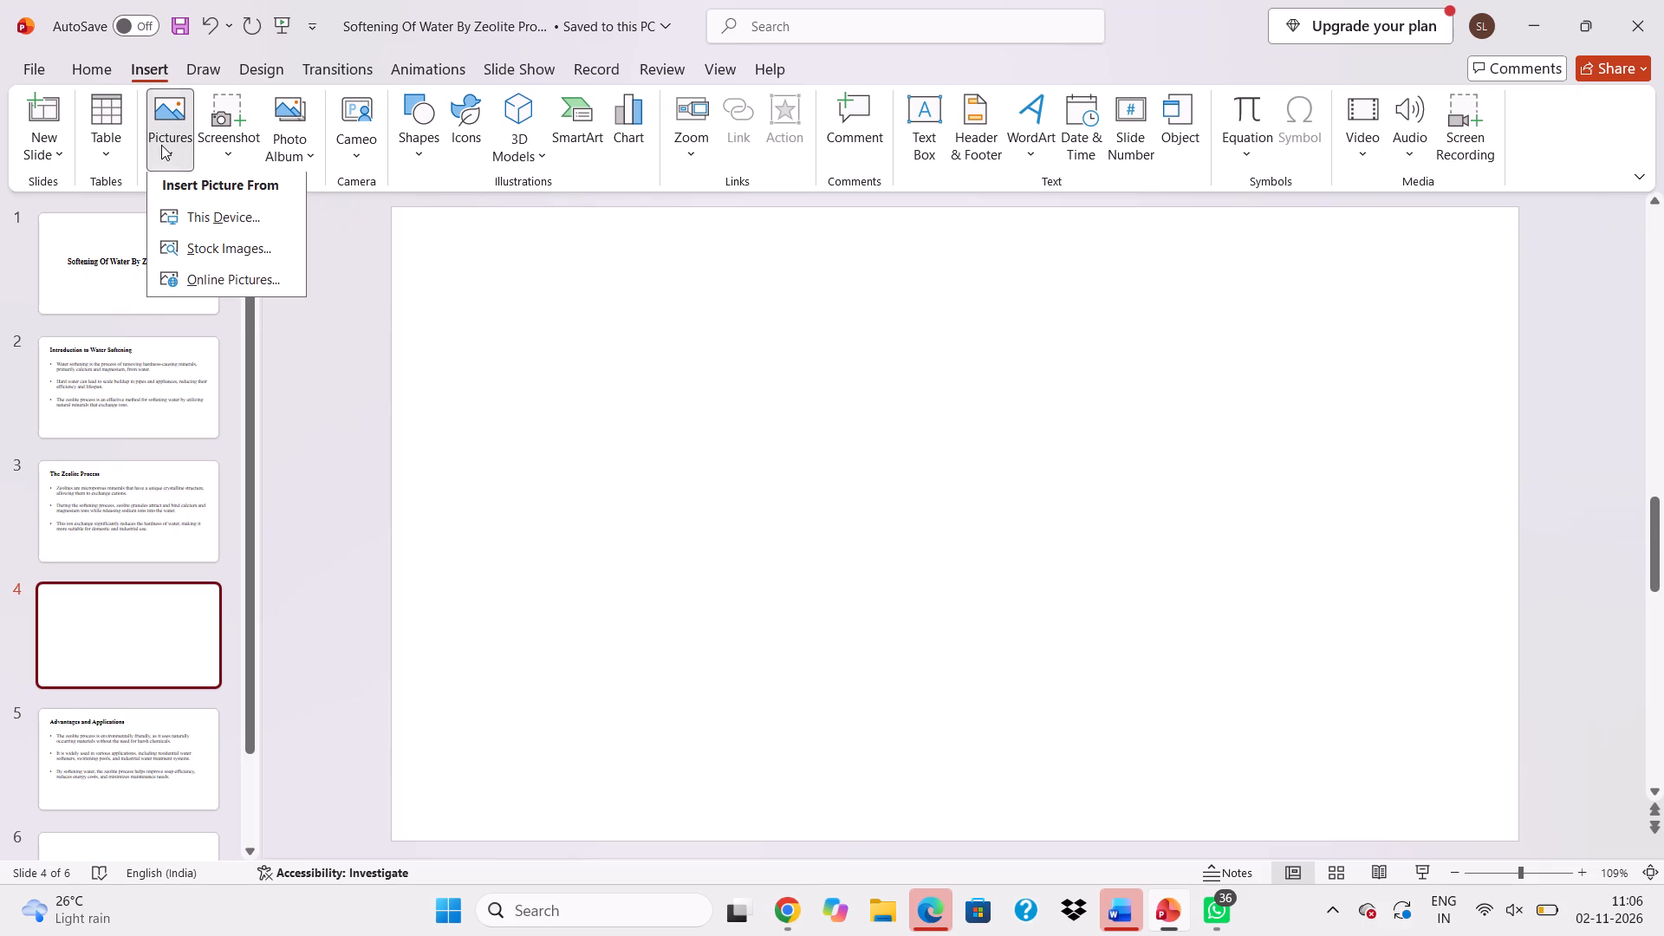
click(201, 223)
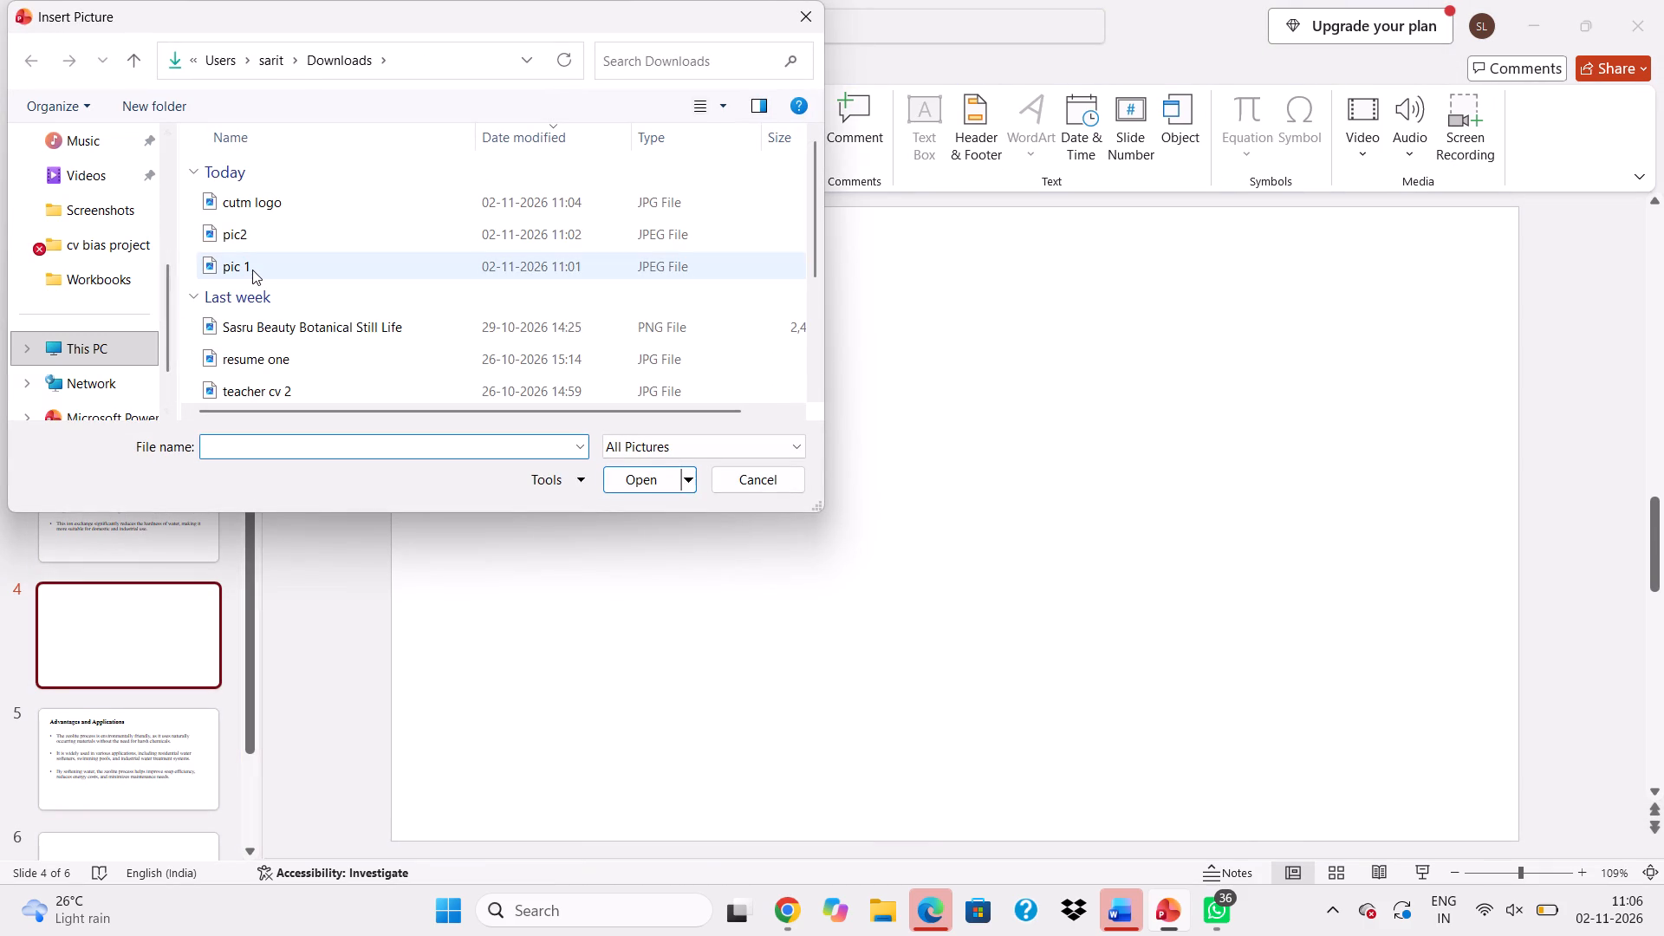
click(252, 270)
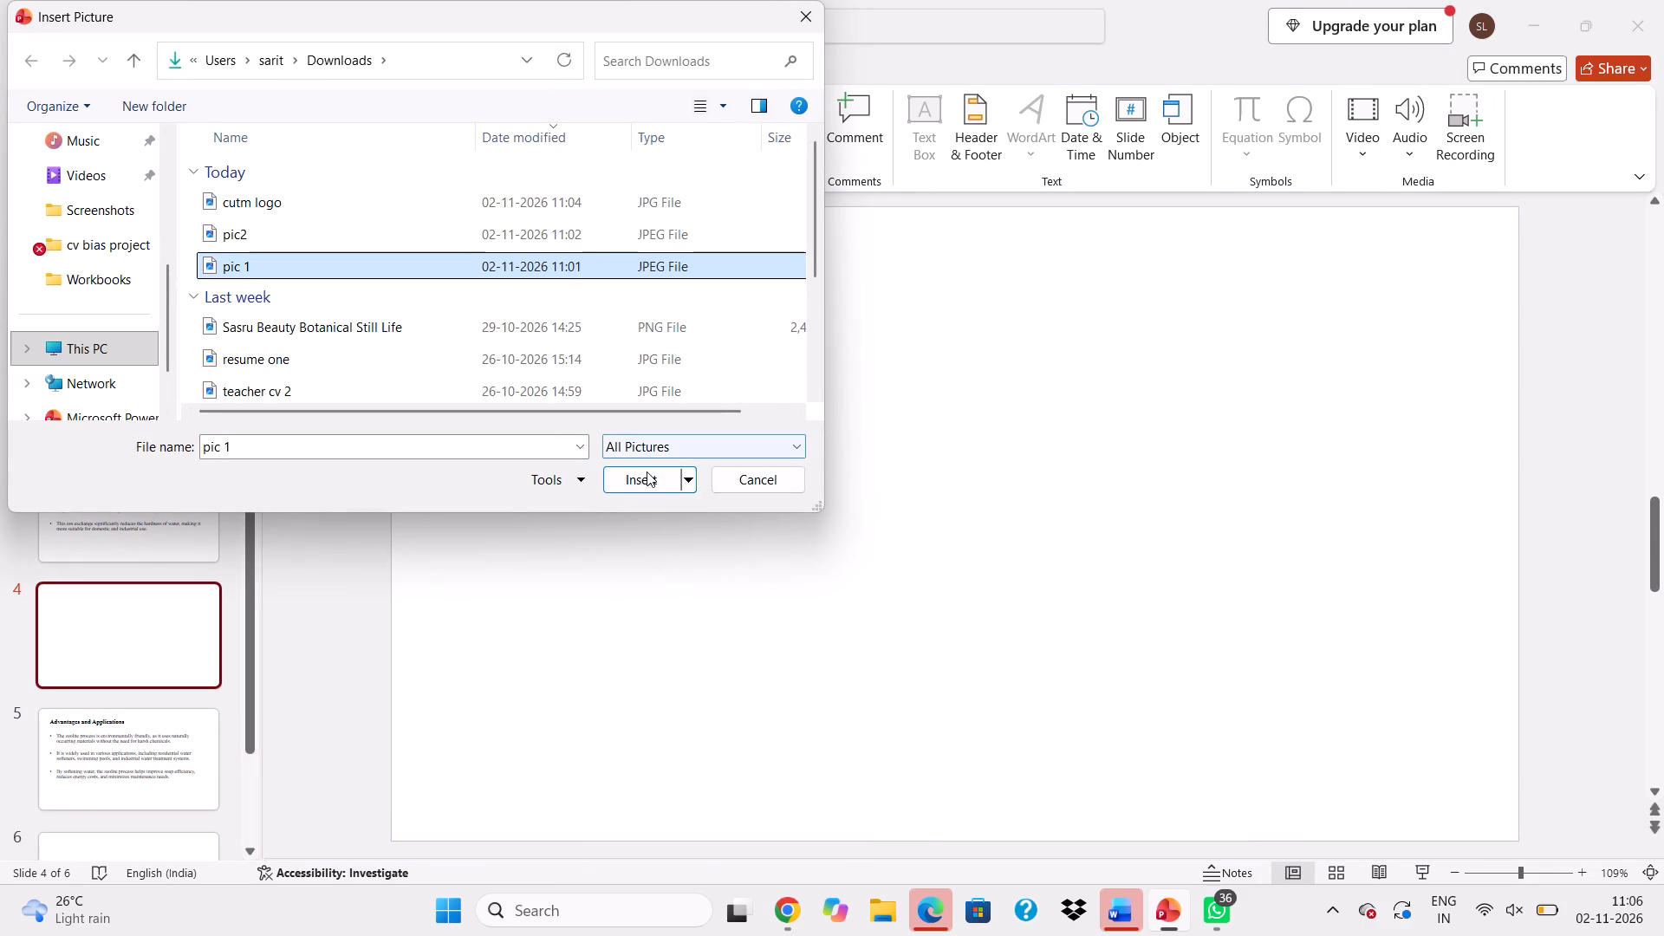
click(646, 479)
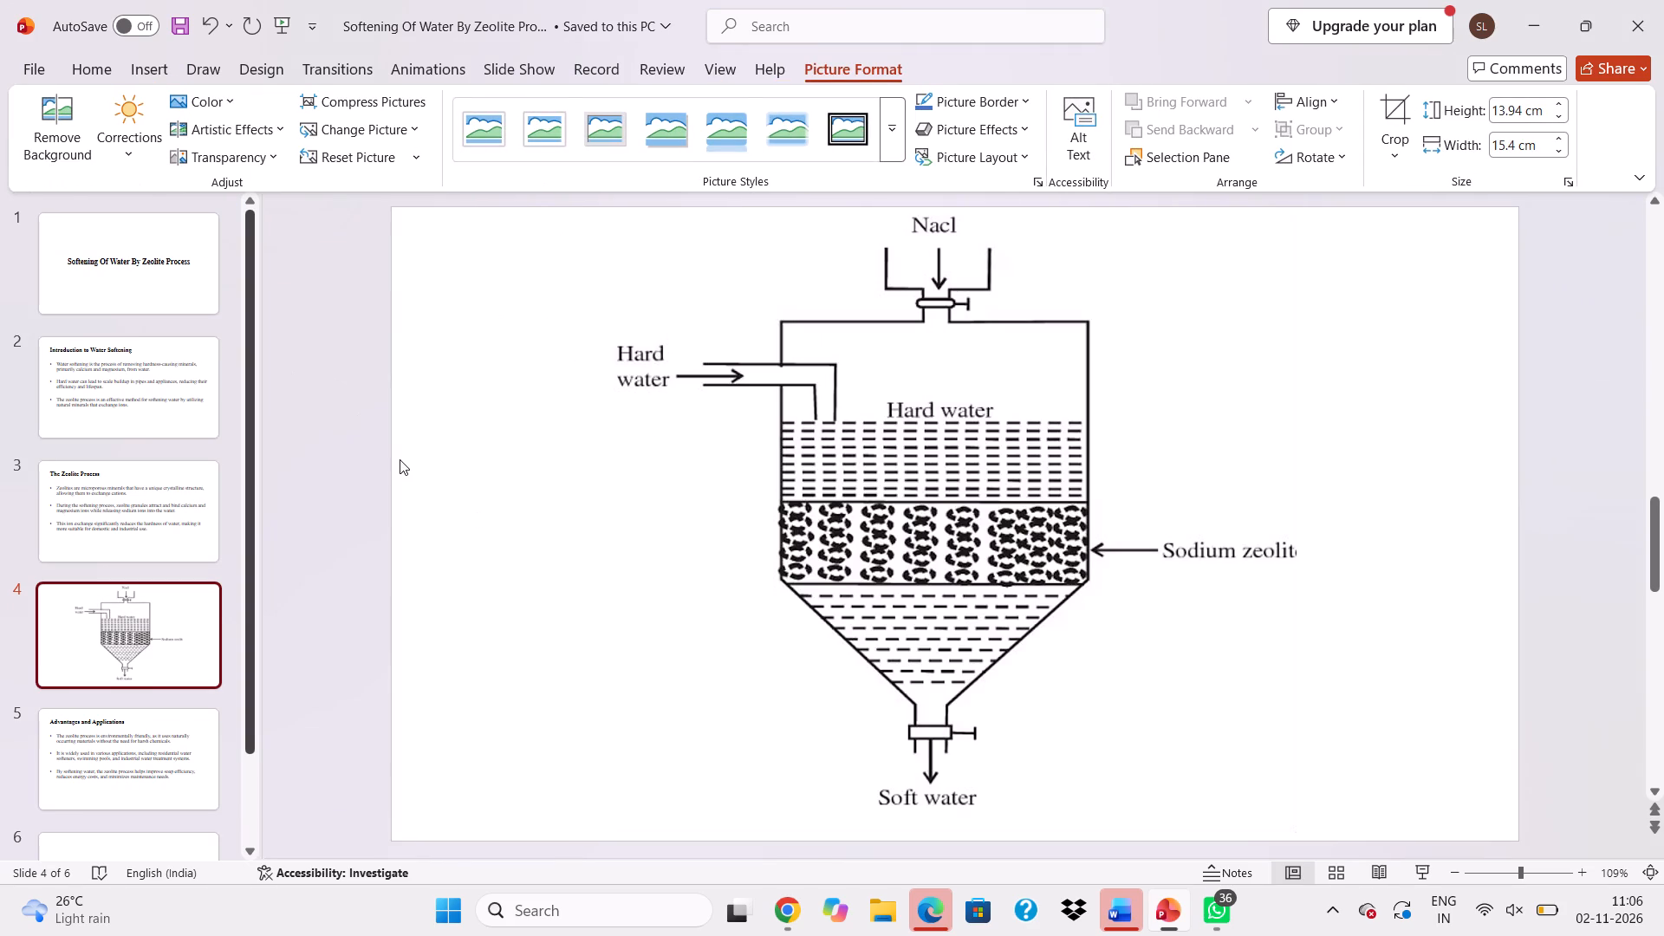
Insert the picture "pic2" from the Downloads folder on a new blank slide after the zeolite softener diagram on slide 4.
scroll(658, 564, right, 1)
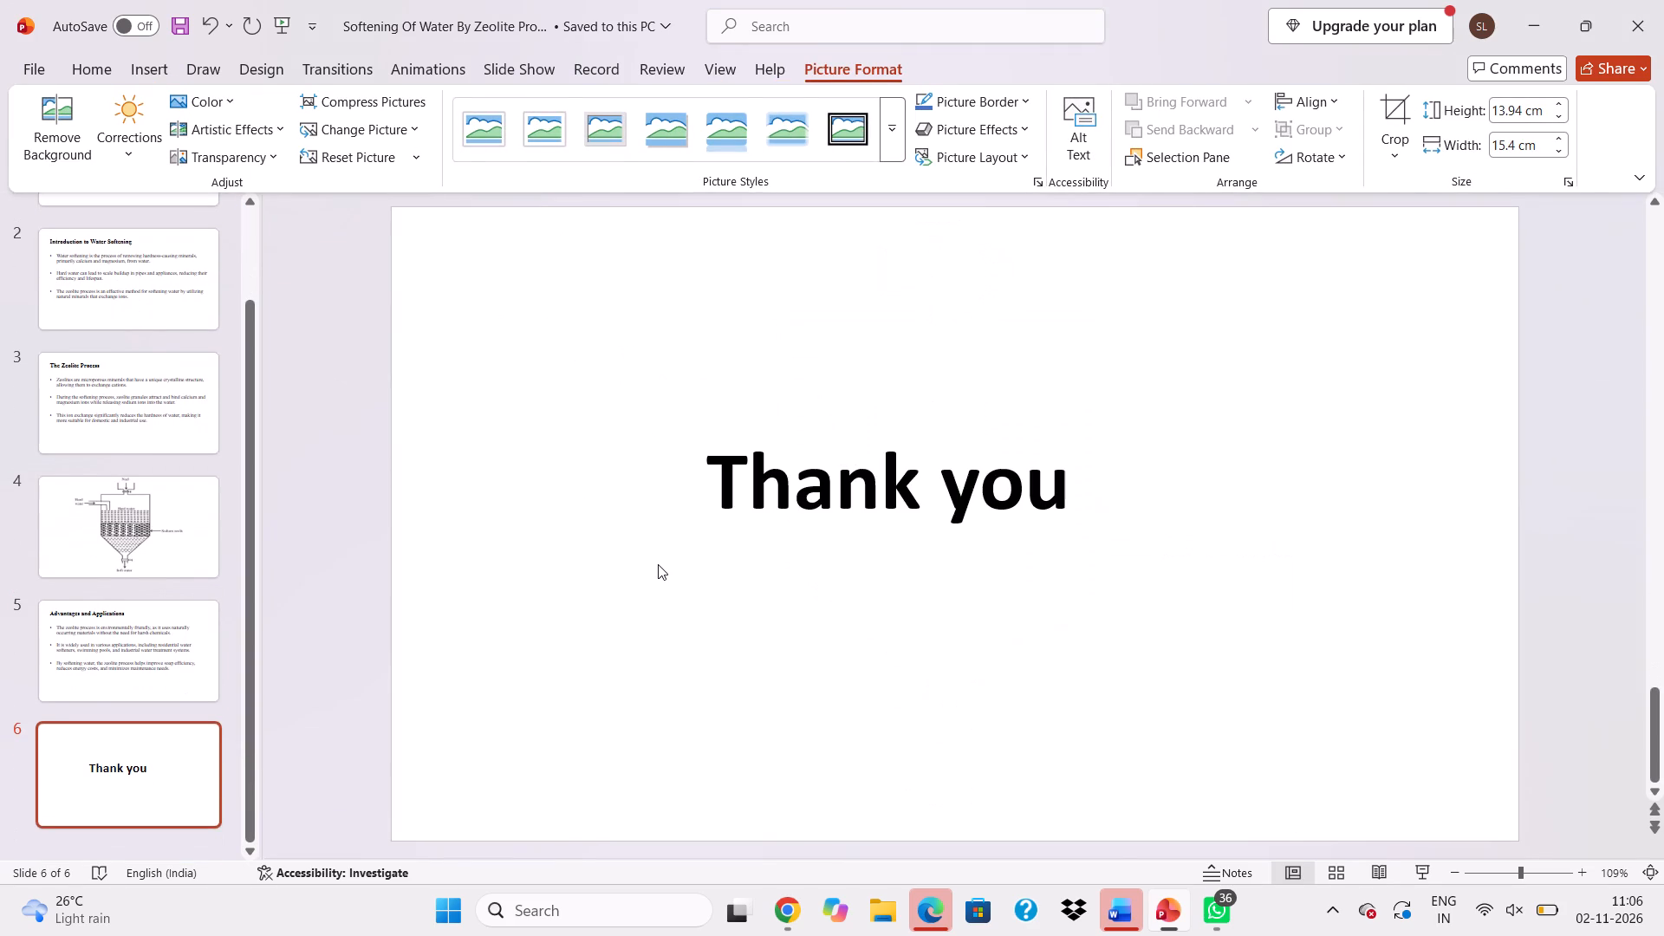
scroll(658, 564, right, 1)
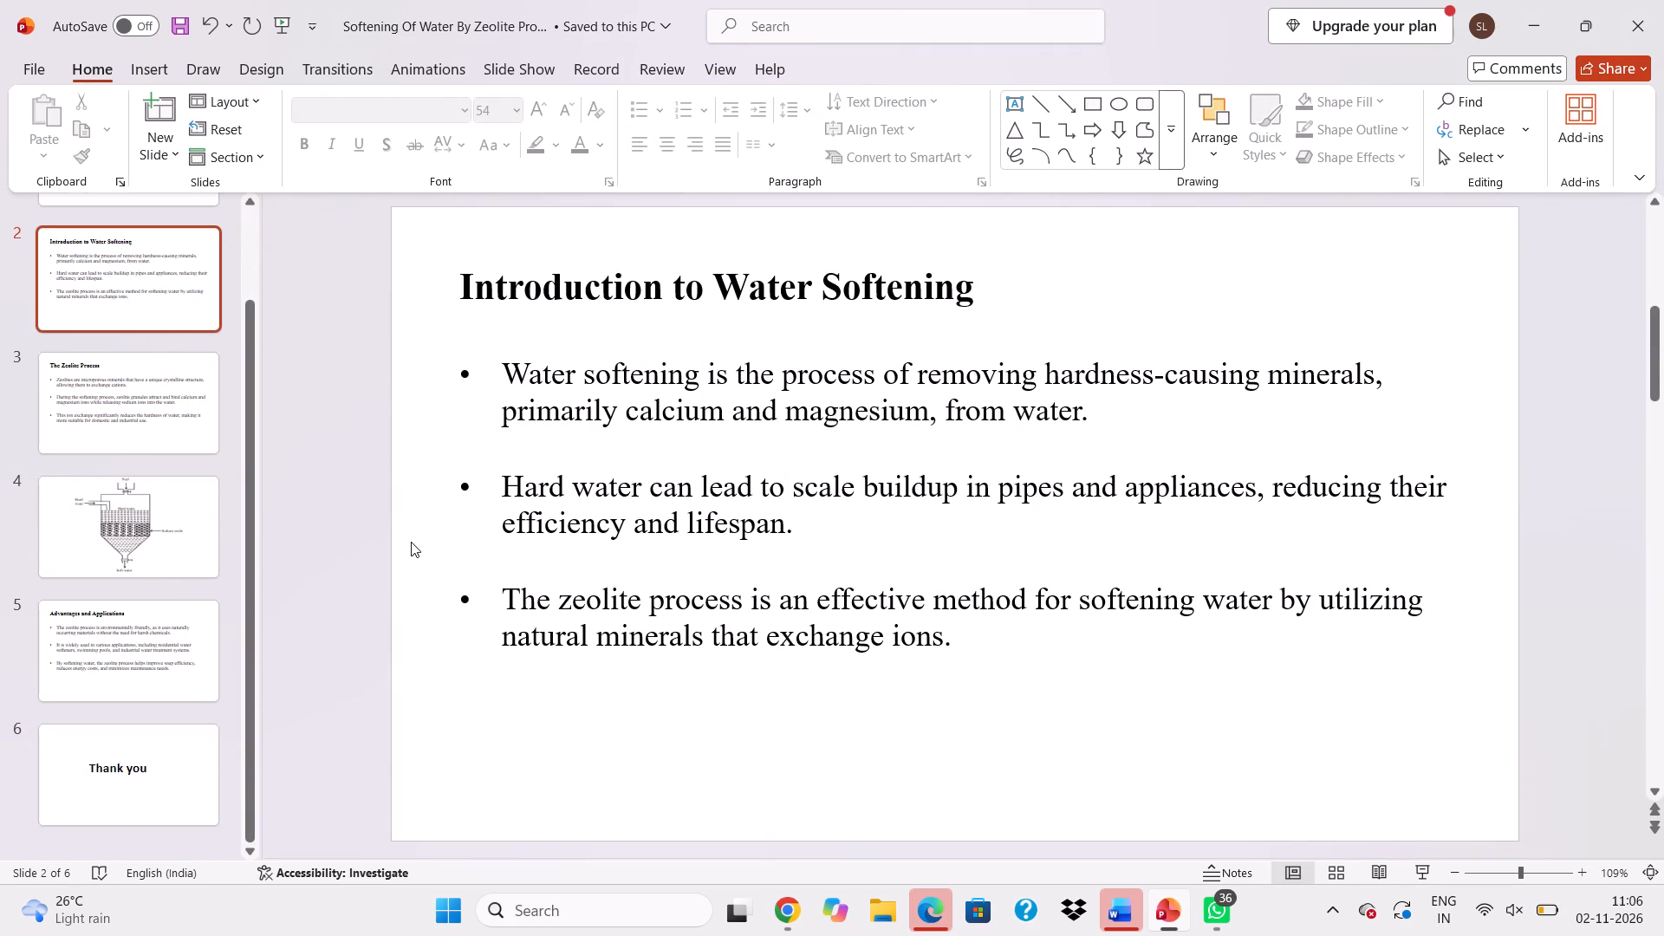
click(124, 504)
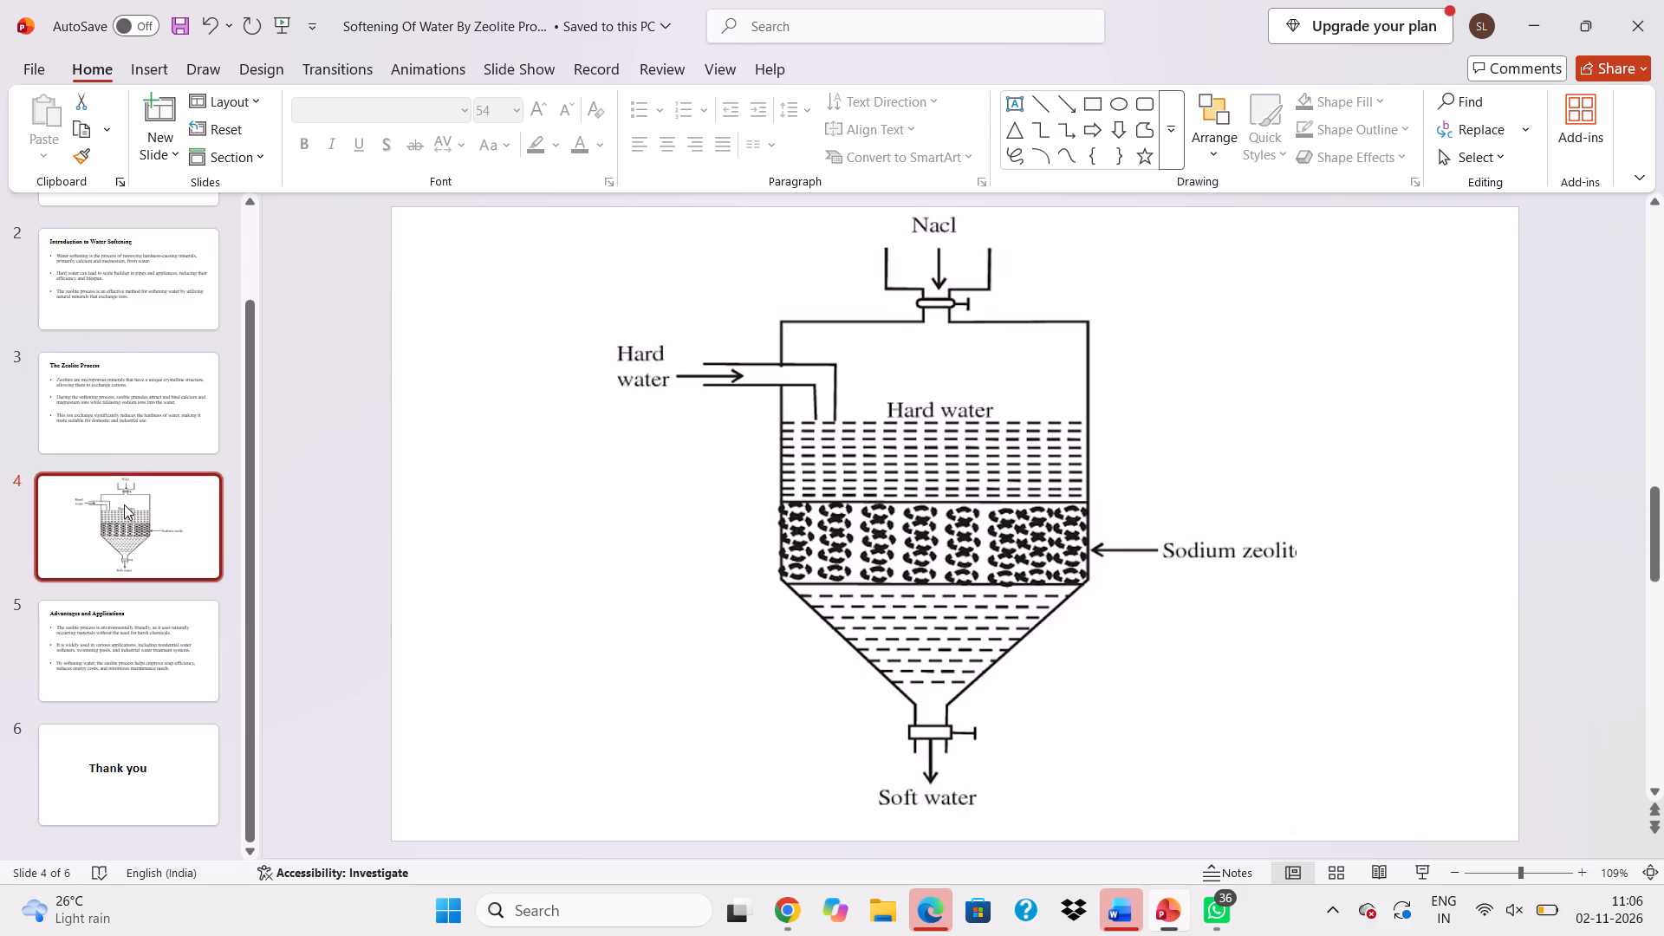
click(151, 137)
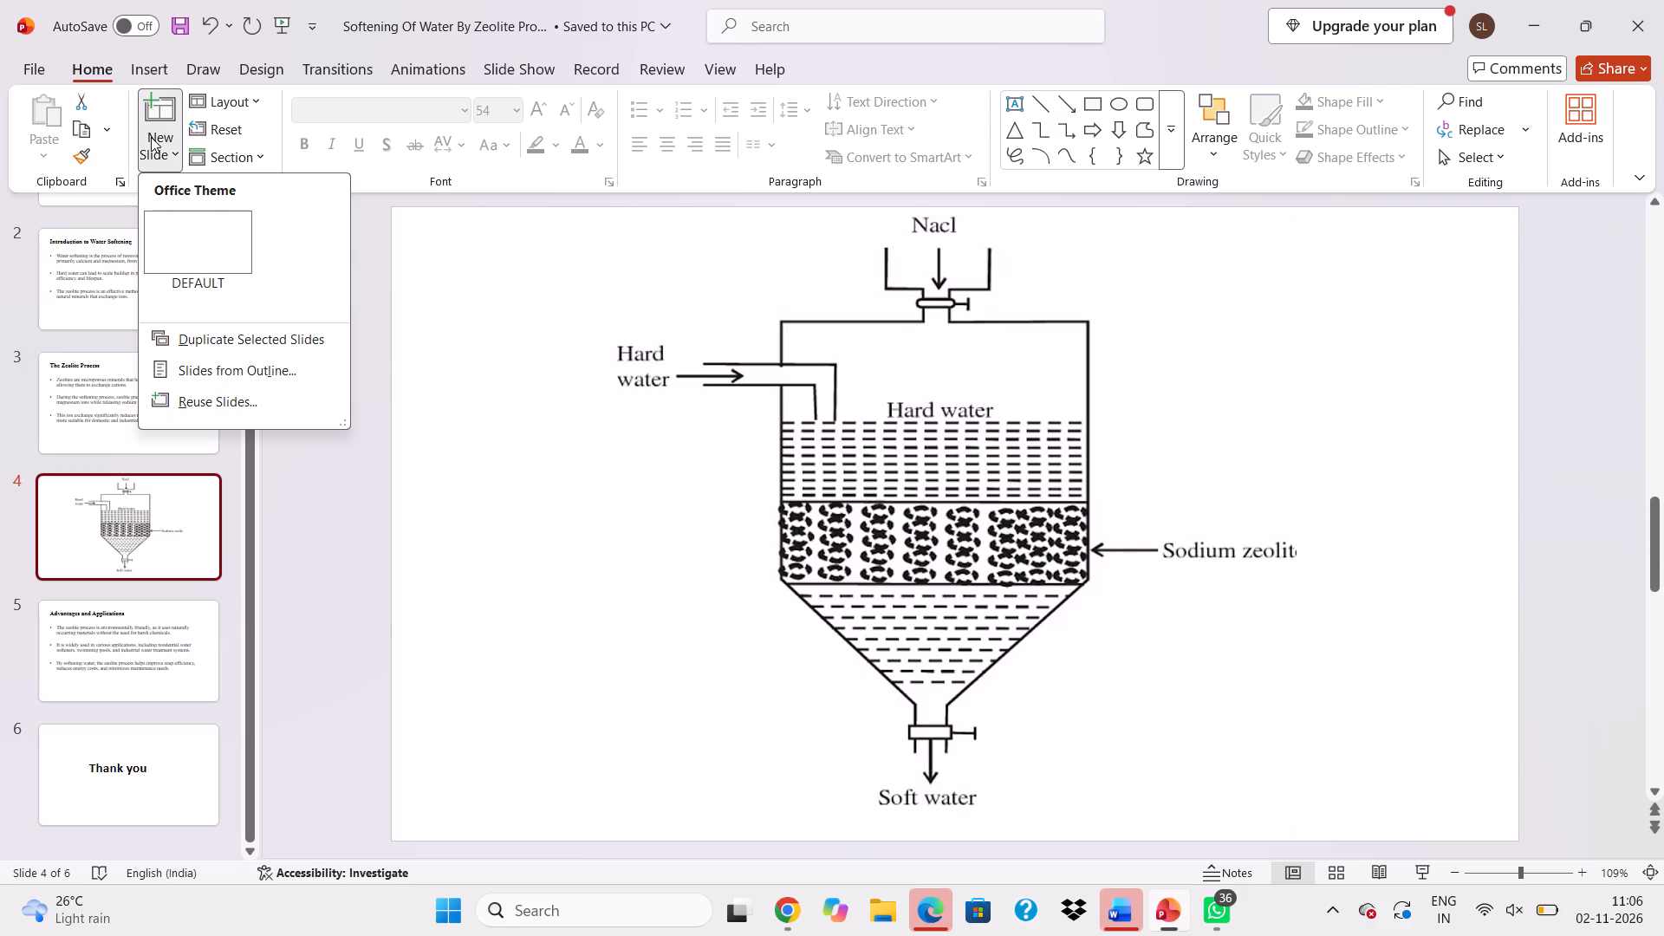
click(153, 107)
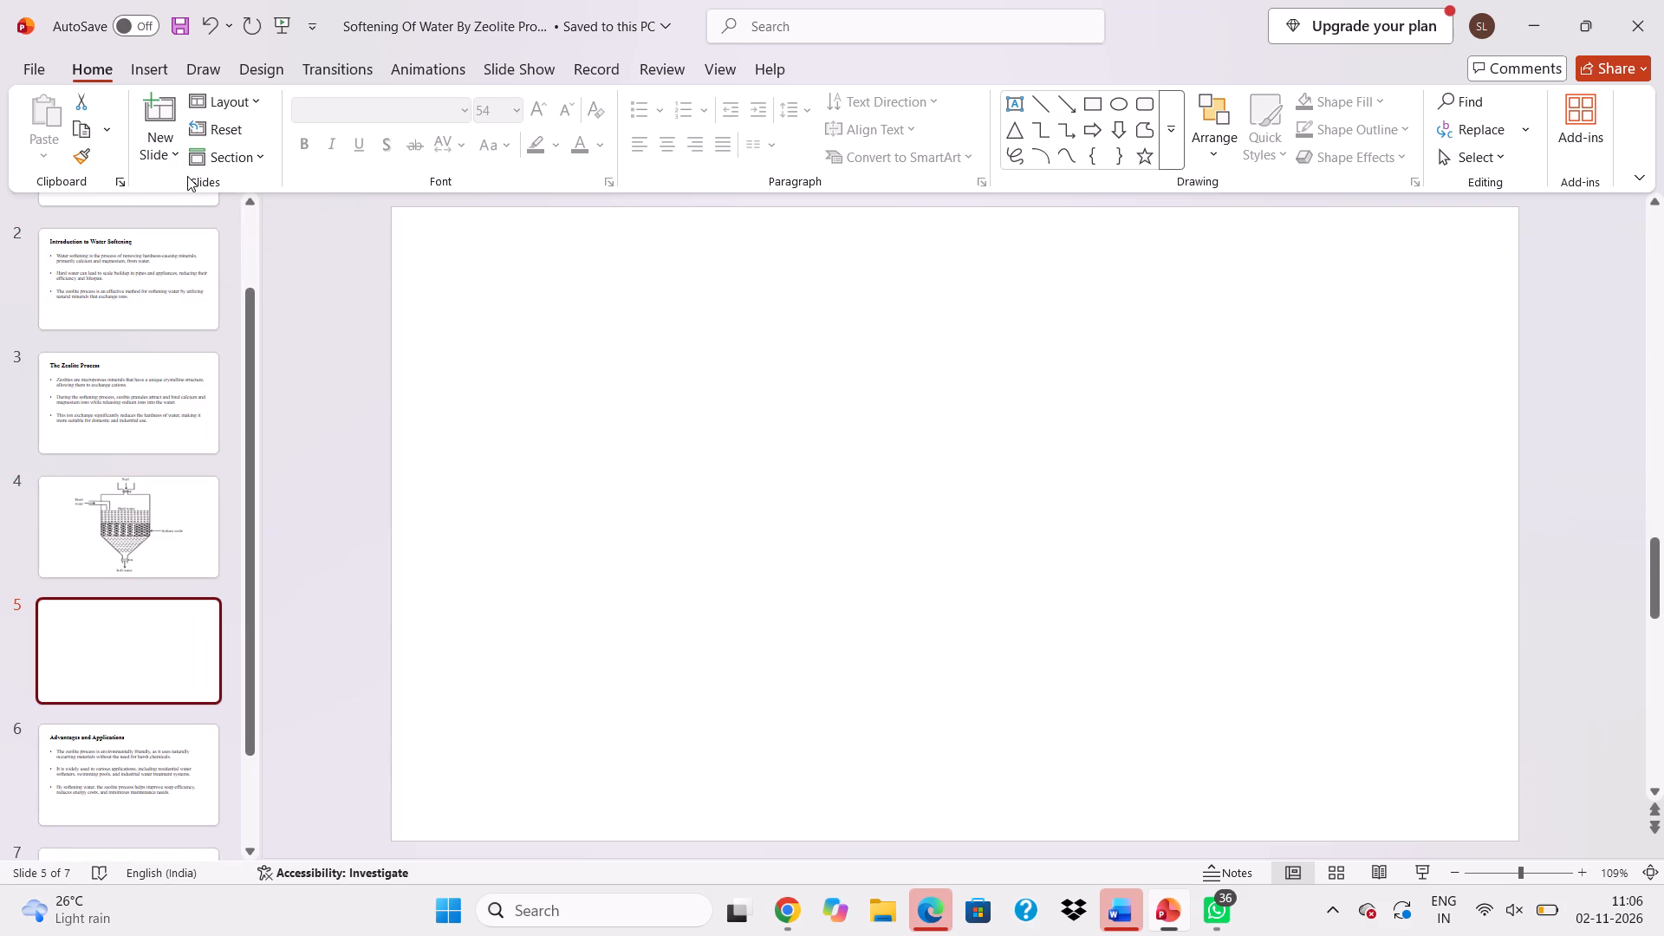
click(146, 66)
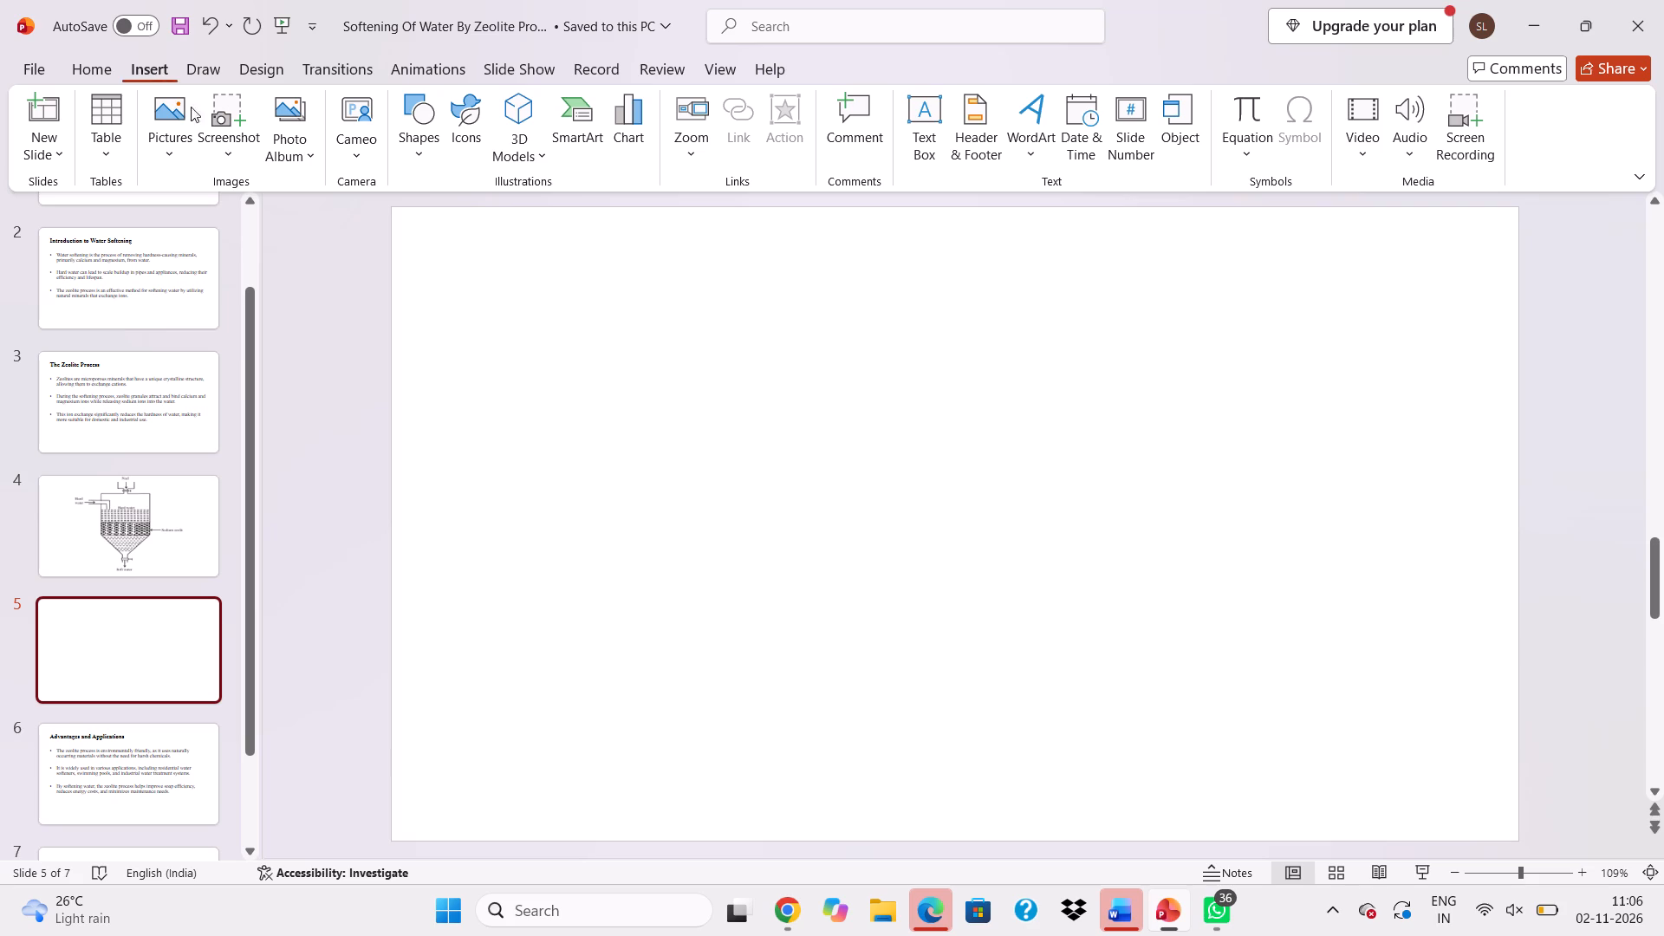
click(165, 163)
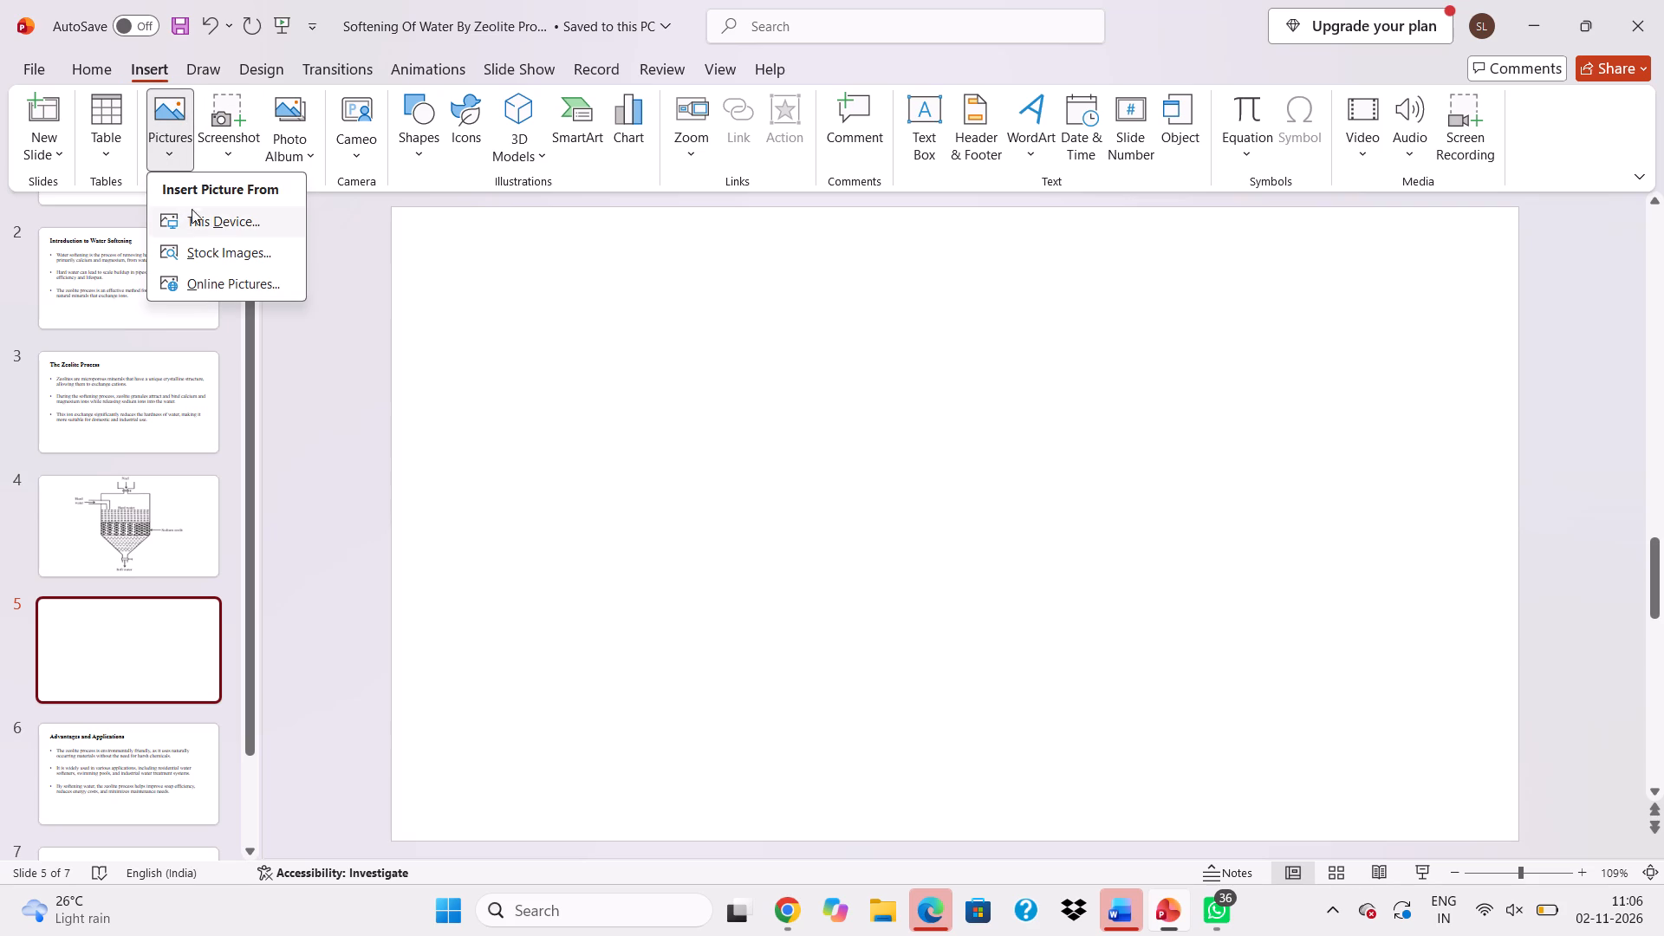
click(198, 221)
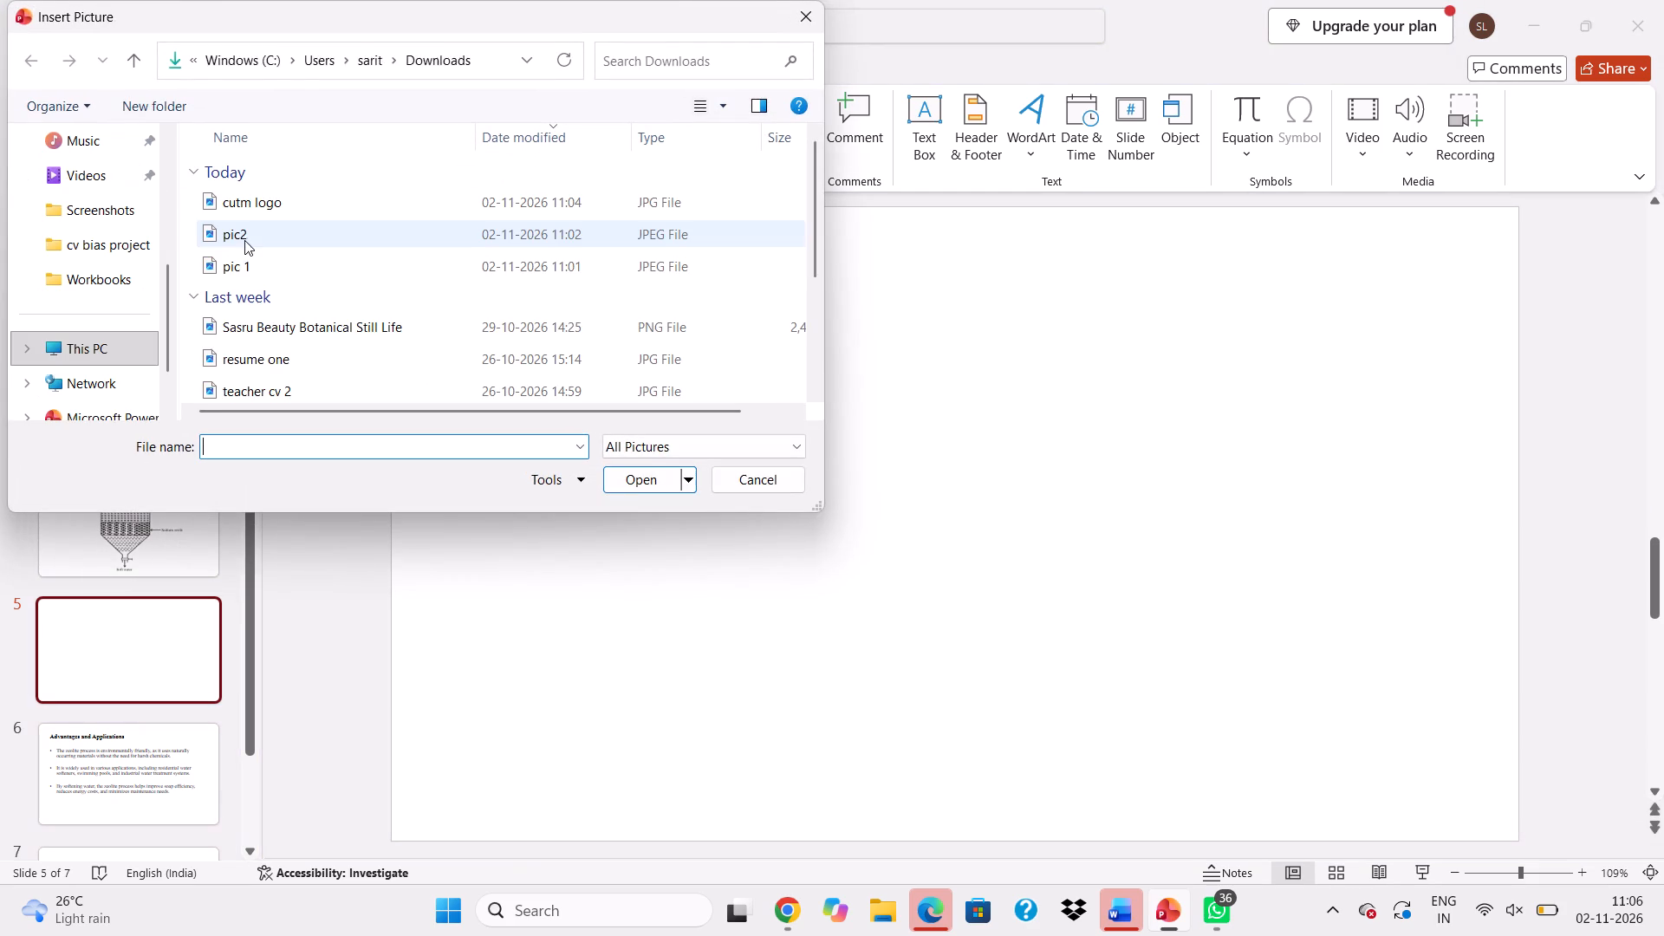
click(267, 233)
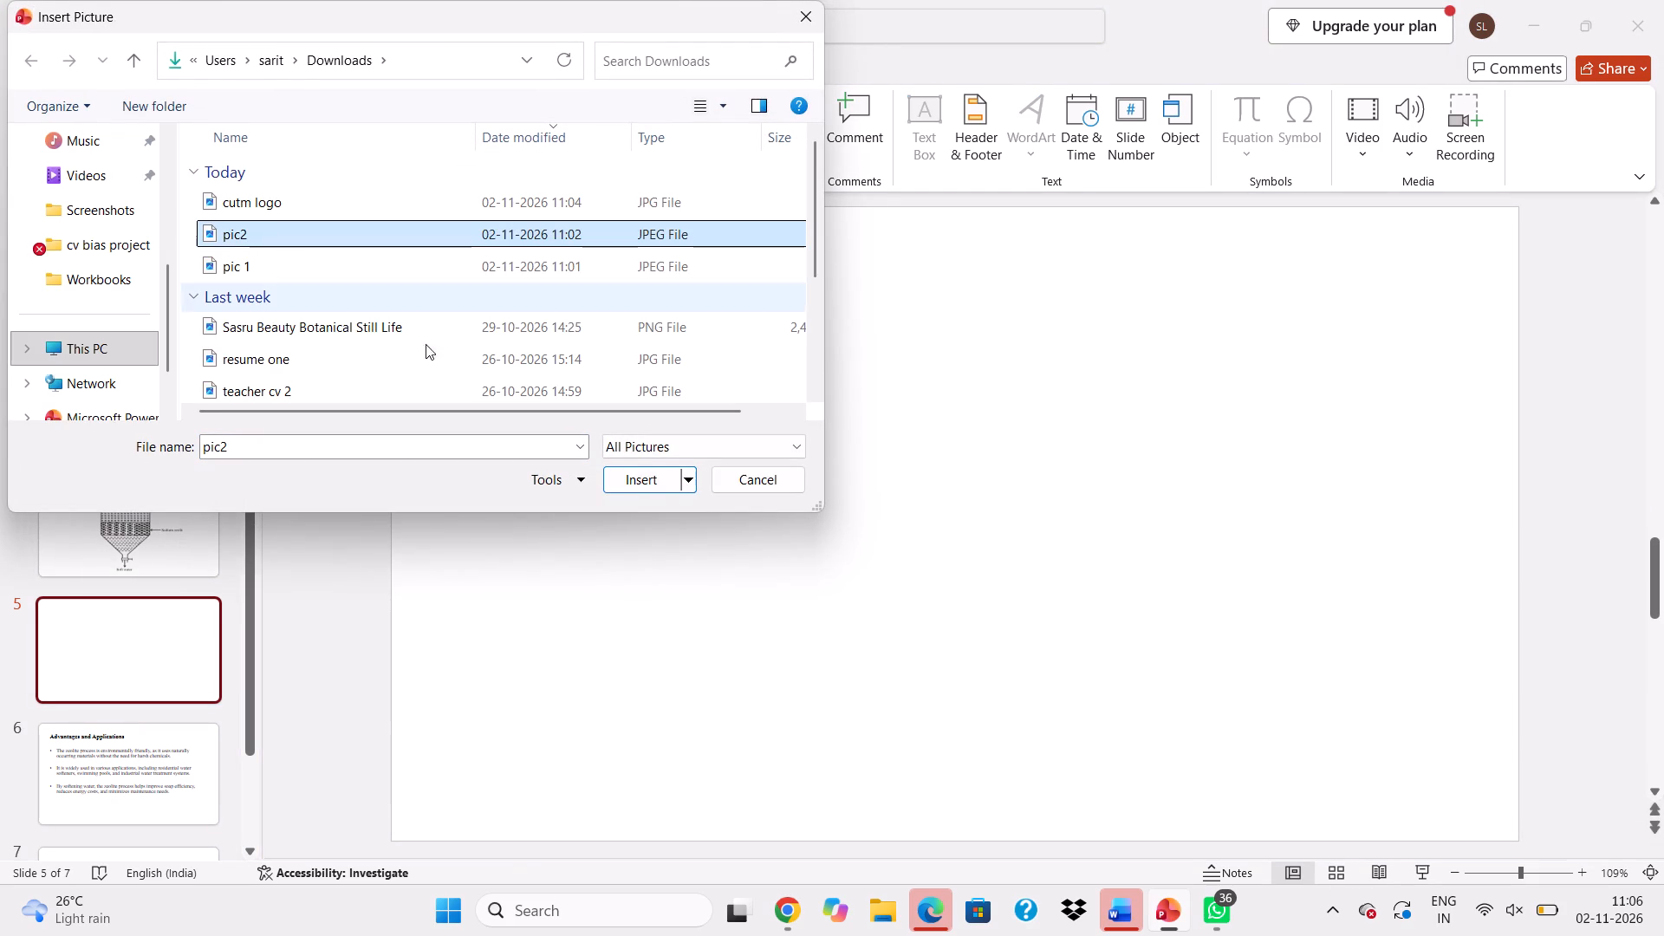
click(650, 481)
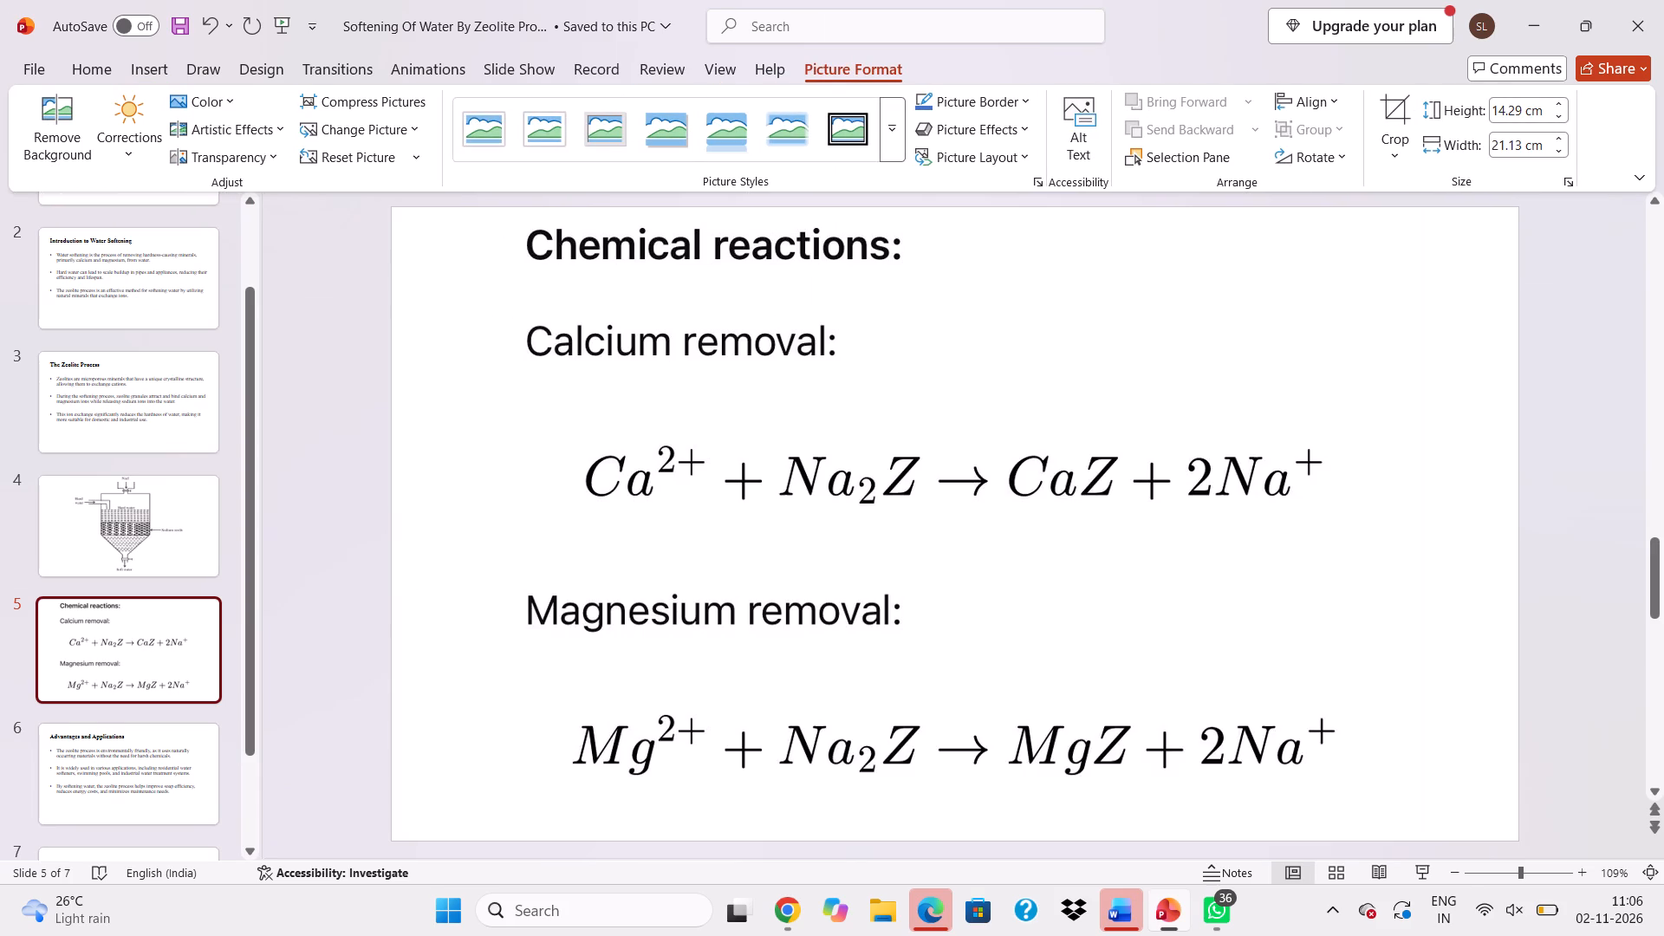
Stretch the chemical reactions picture on slide 5 to the slide's left edge and narrow it to a width of about 21.71 cm.
click(487, 478)
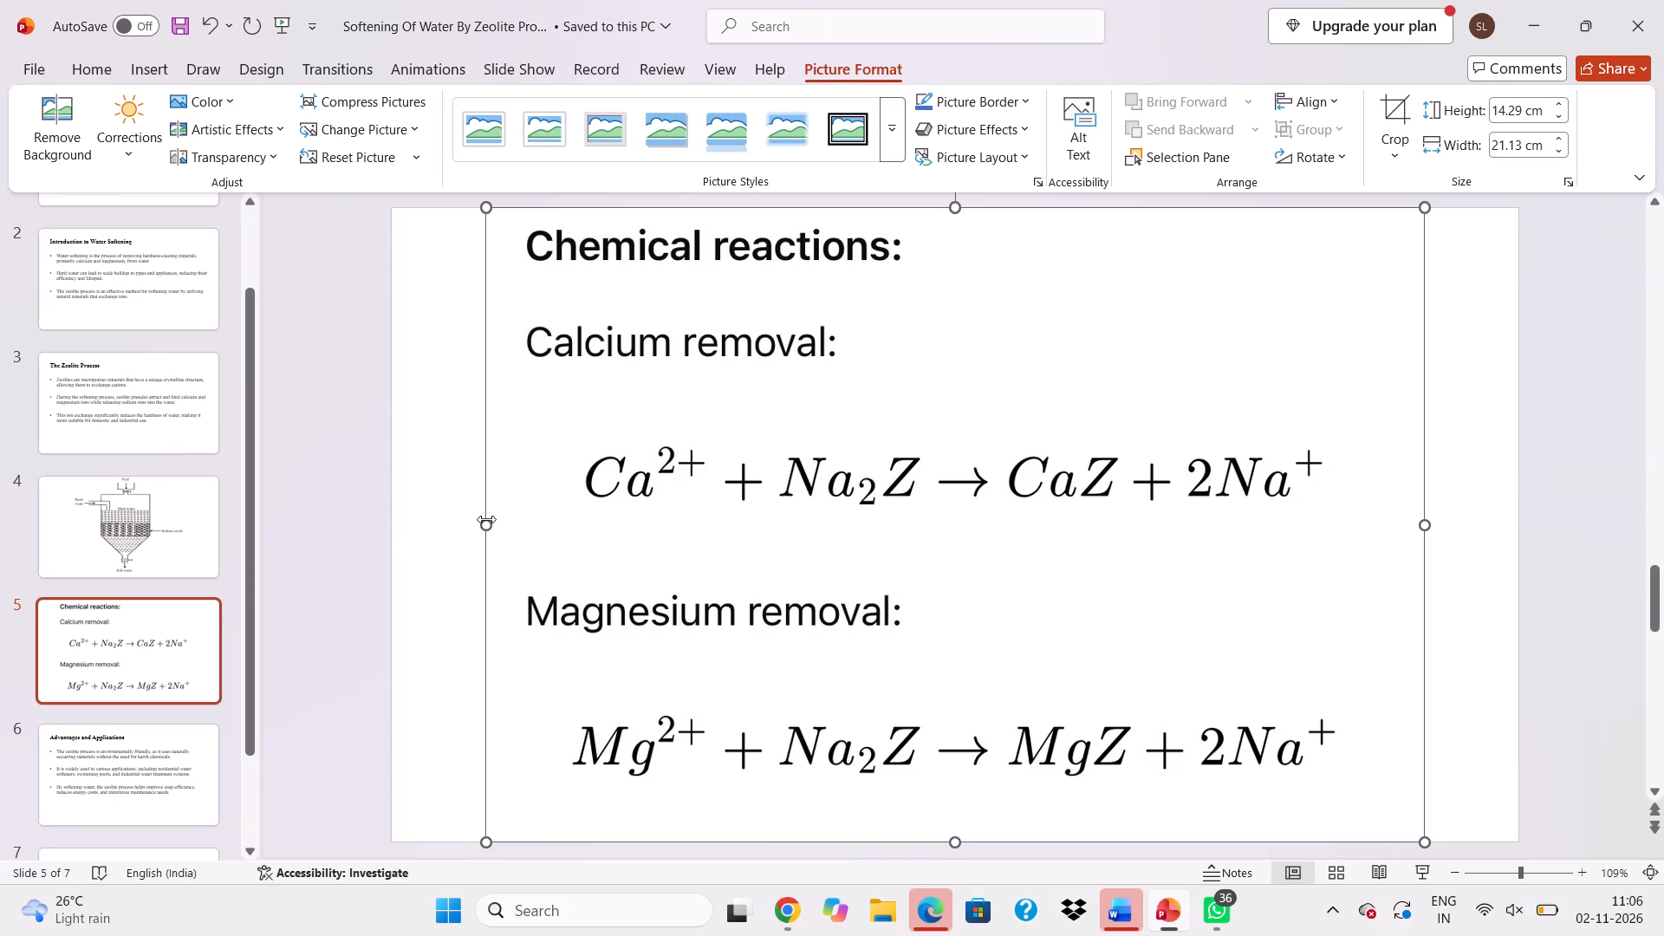
drag(486, 519, 378, 501)
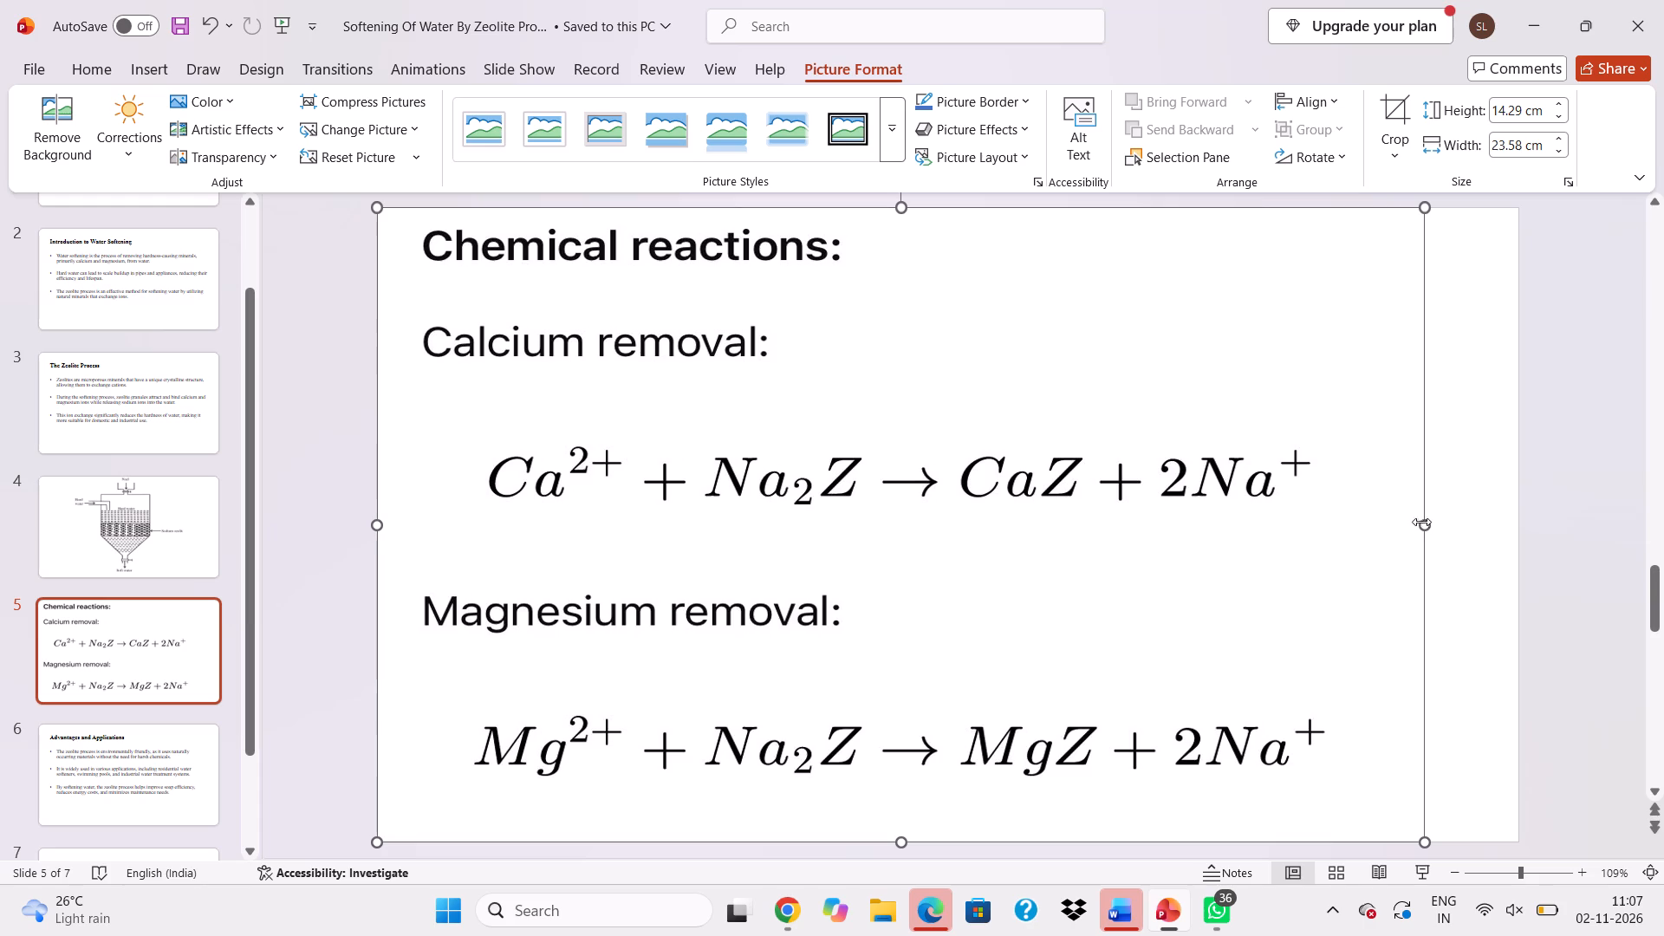
drag(1423, 523, 1347, 533)
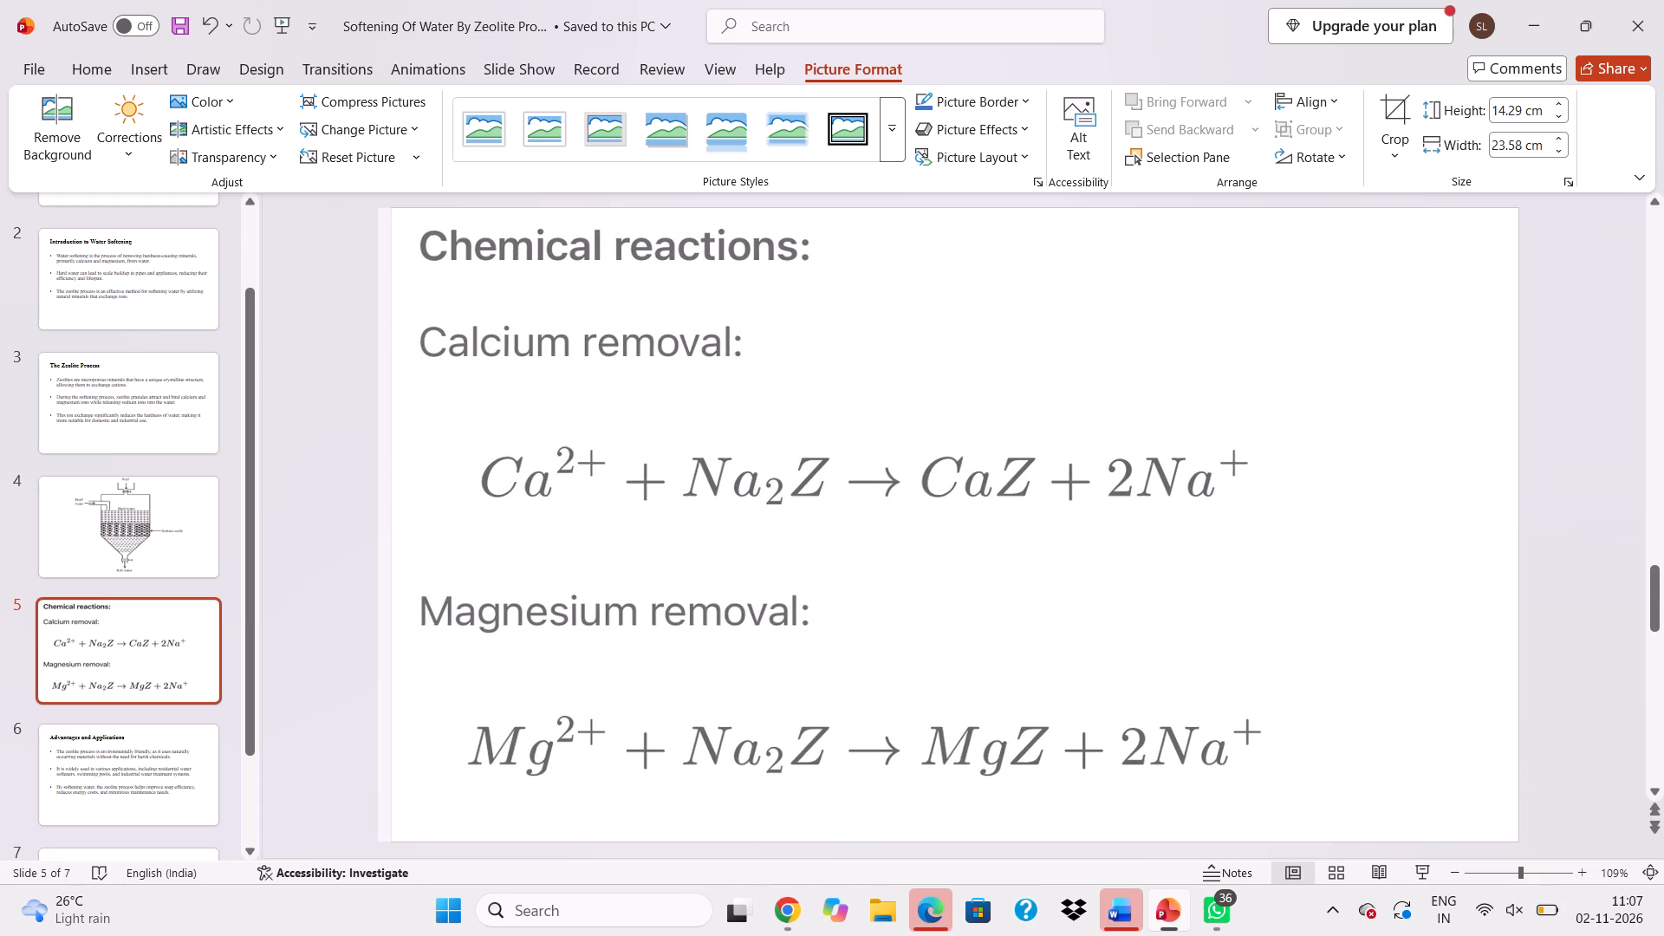
drag(1347, 533, 1341, 539)
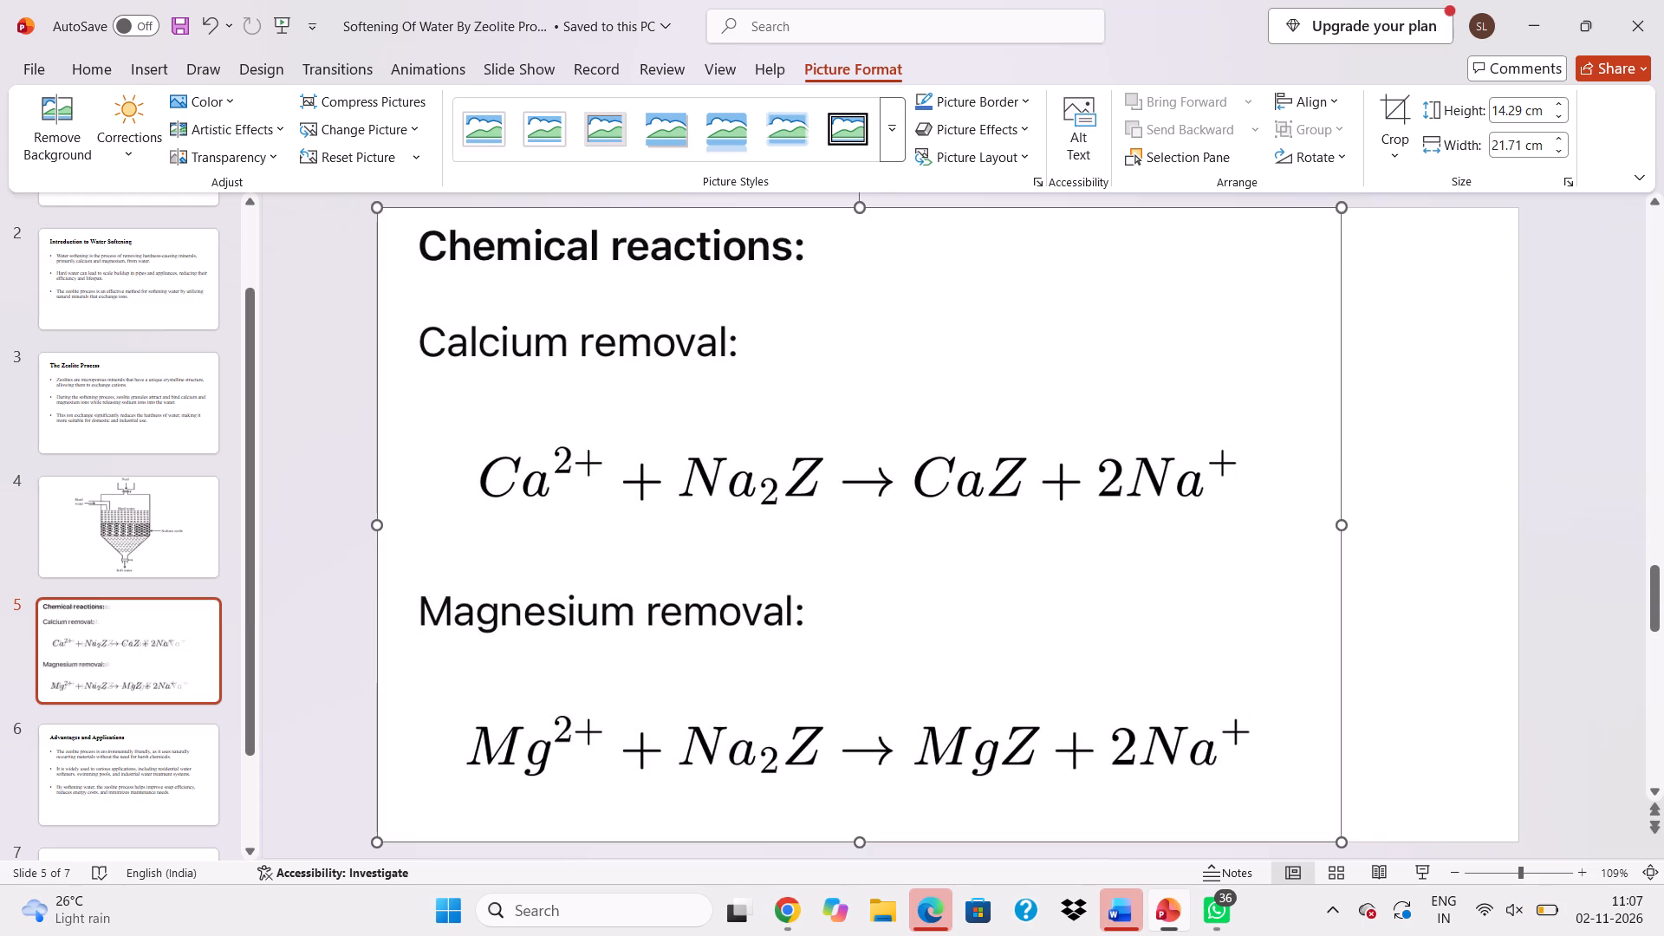
click(1483, 559)
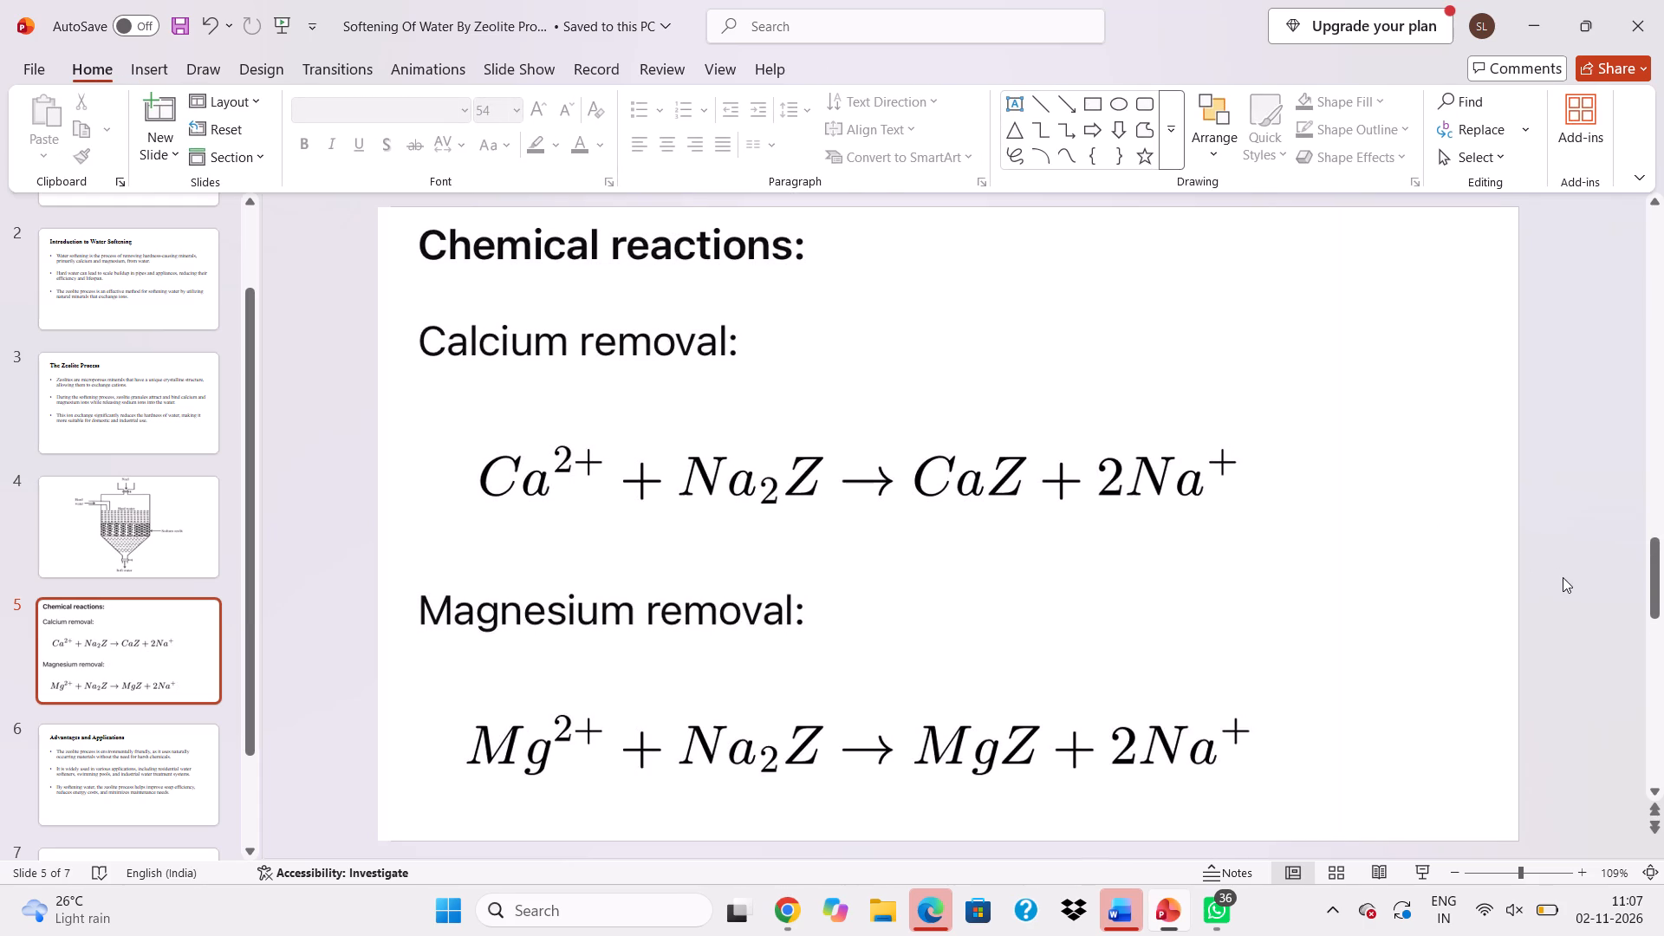
Insert the picture "cutm logo" from the Downloads folder on slide 1, the title slide.
scroll(1563, 577, down, 1)
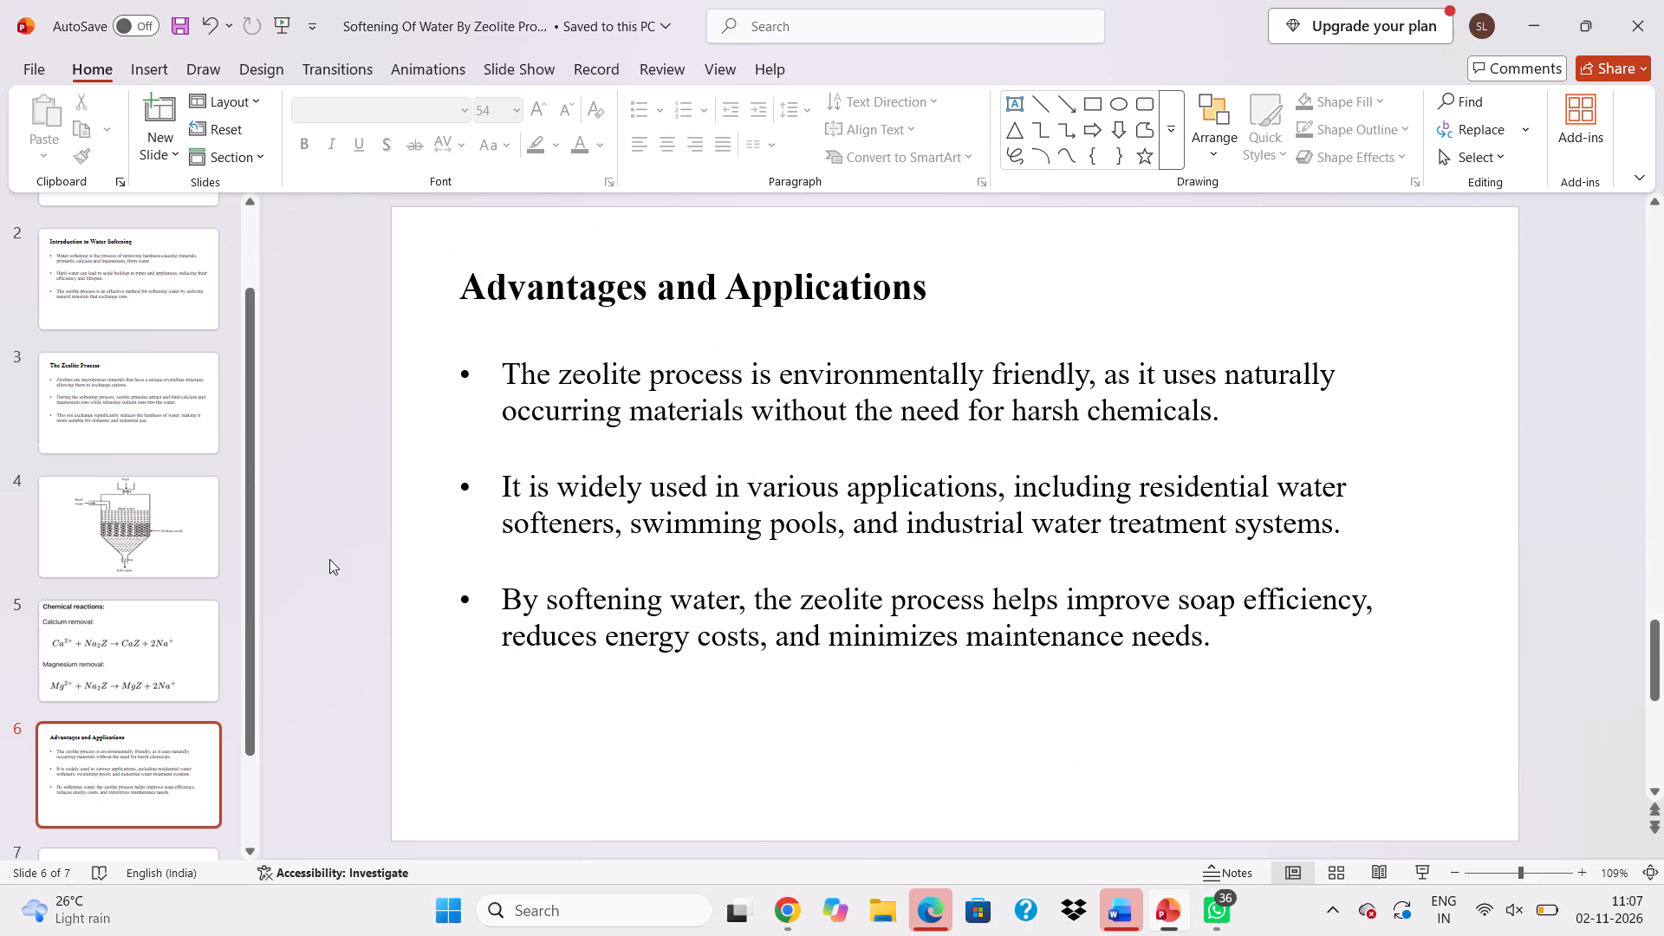
click(88, 645)
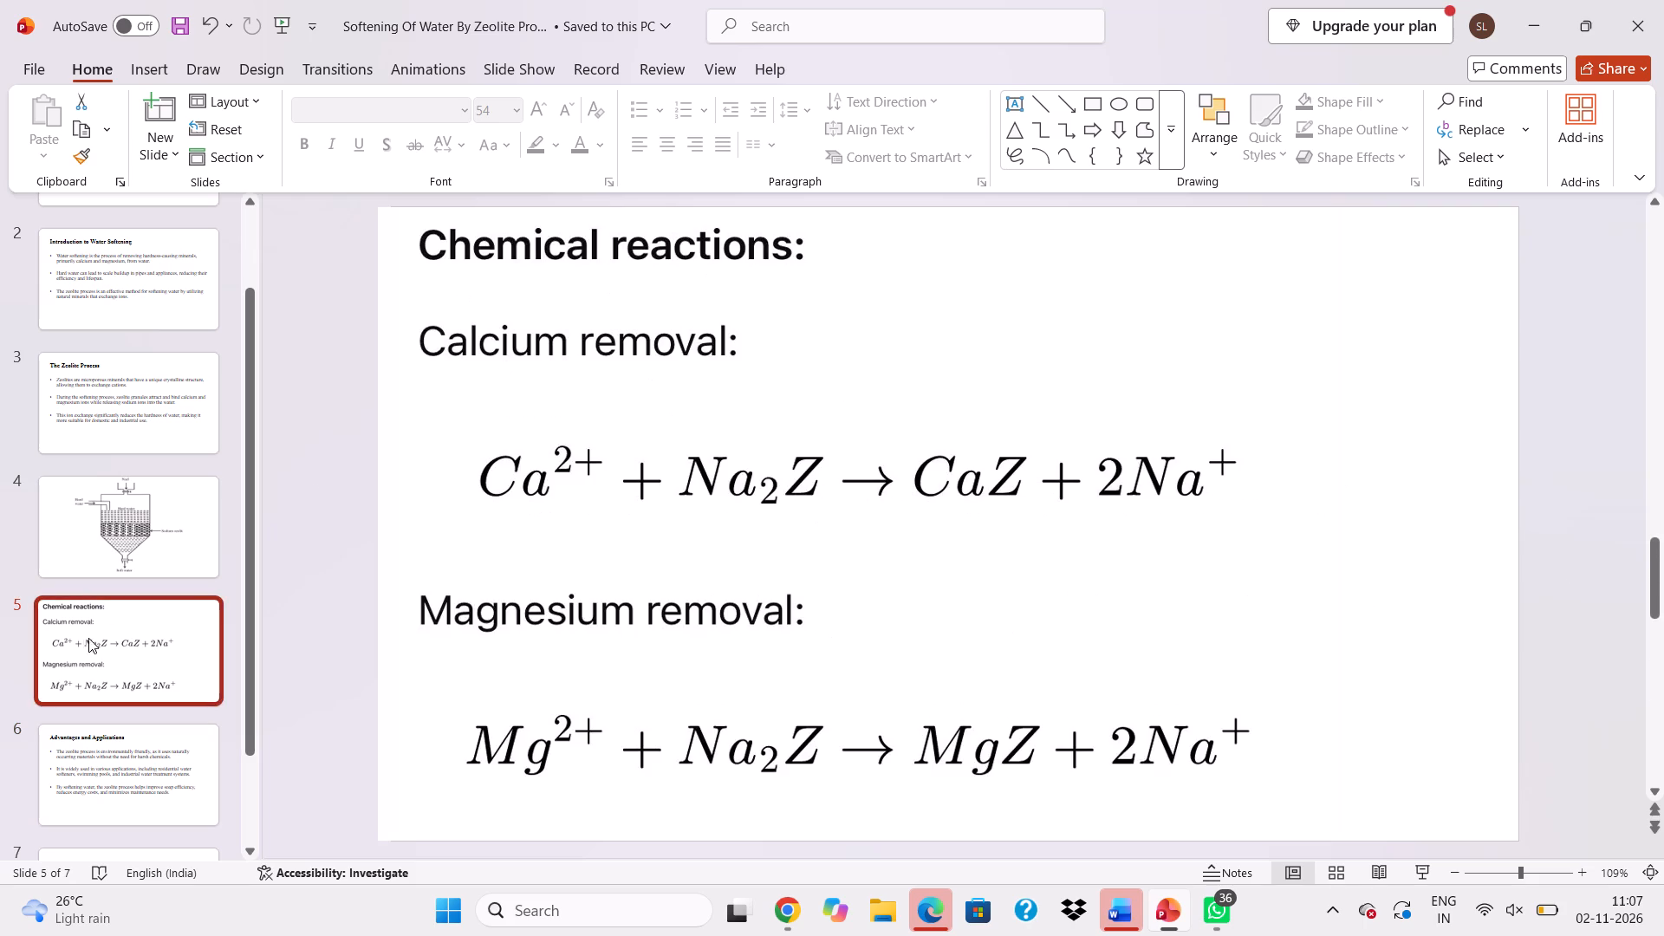
click(93, 550)
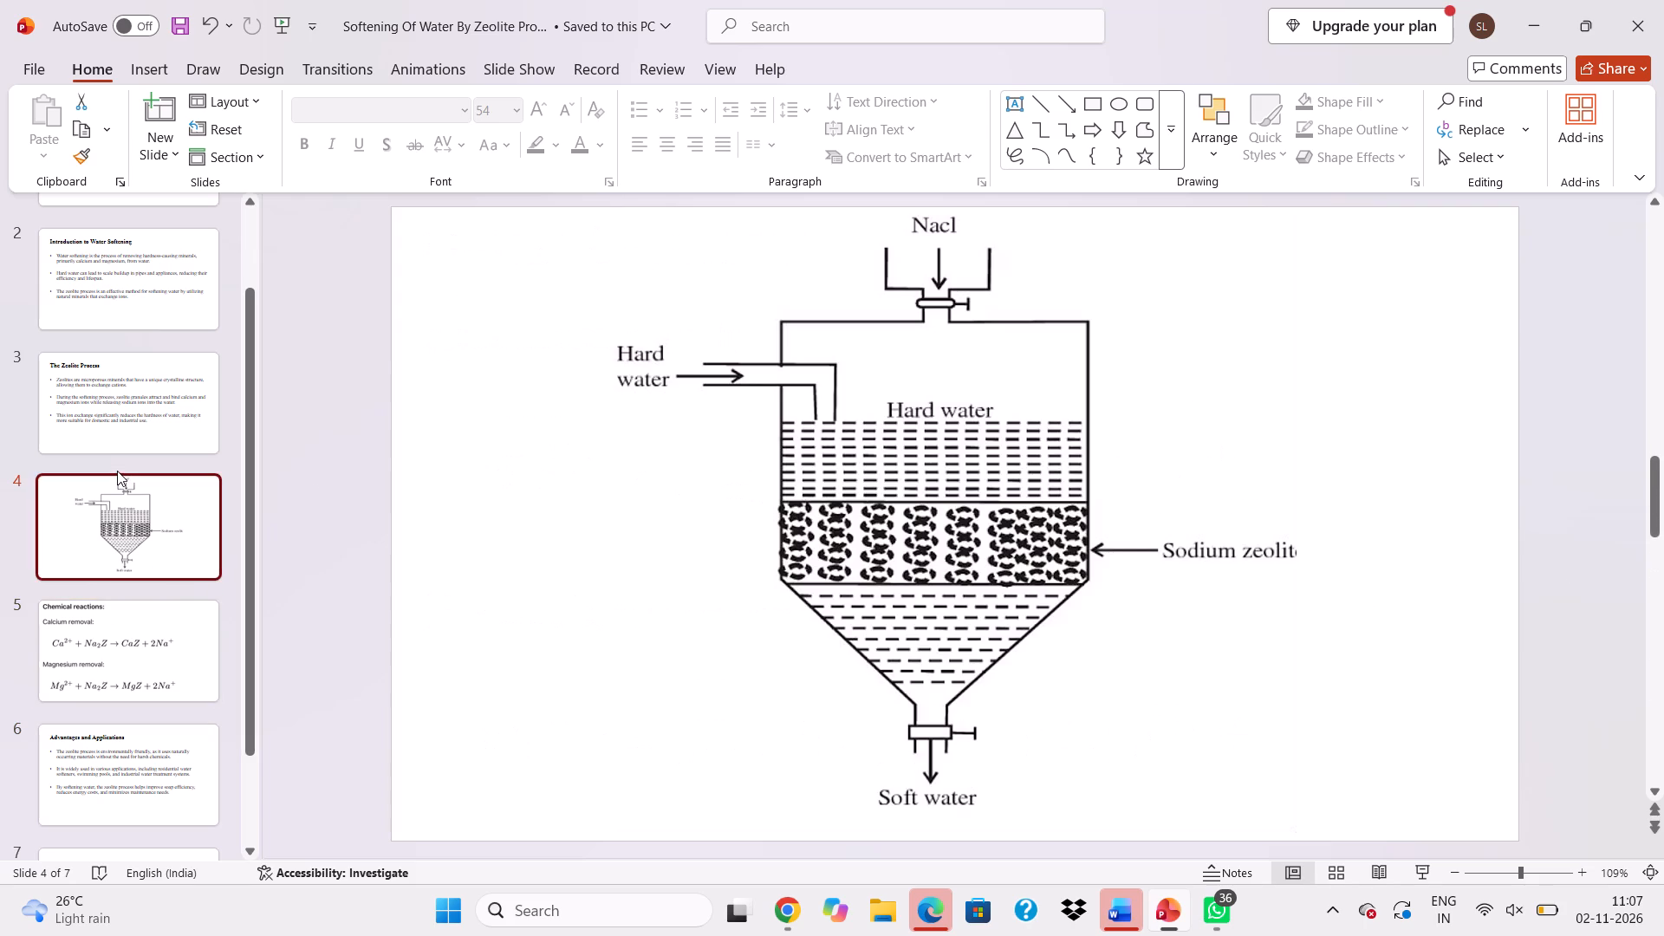
click(117, 471)
click(126, 293)
scroll(126, 293, up, 1)
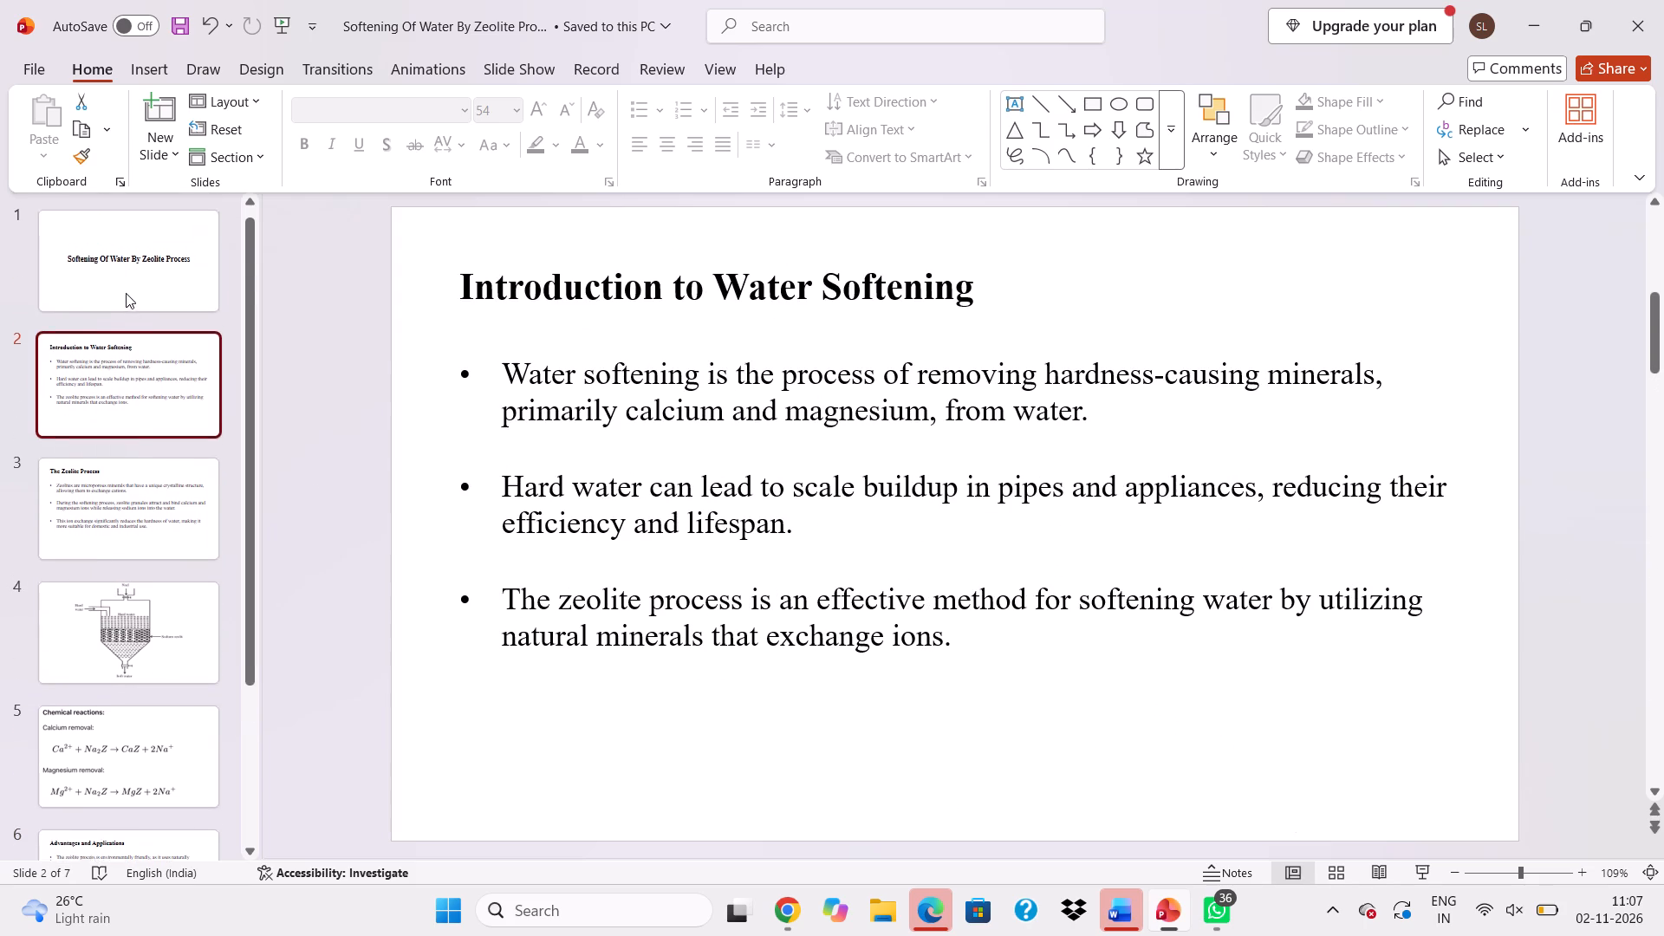
scroll(126, 293, up, 1)
click(126, 293)
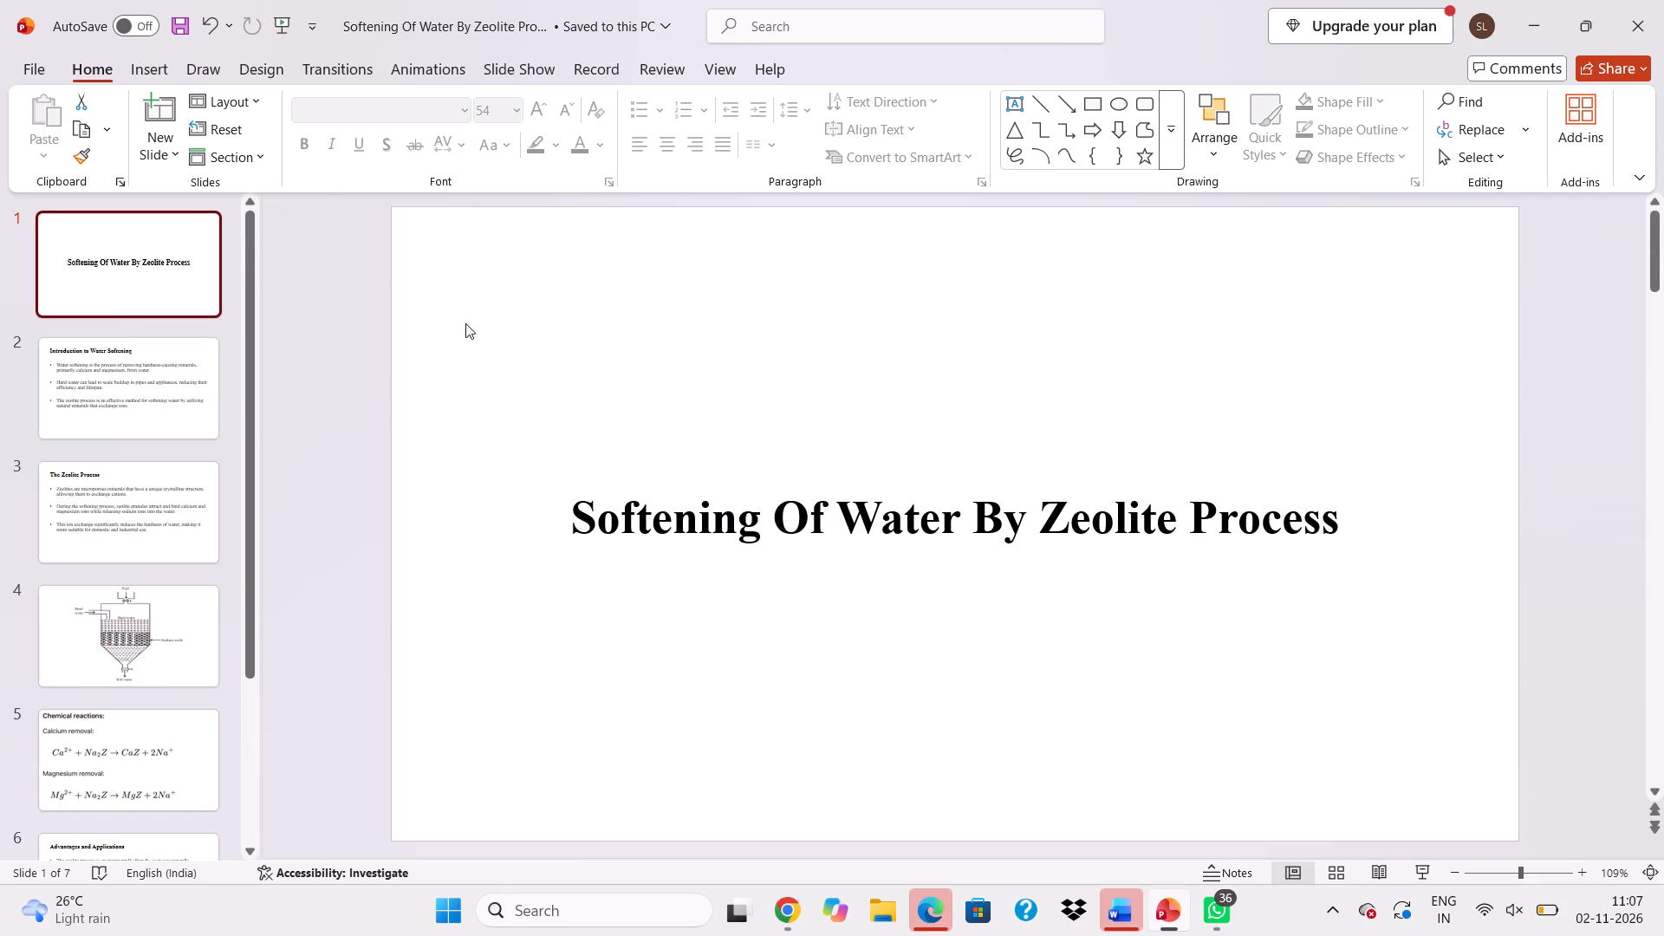
click(594, 355)
double_click(594, 355)
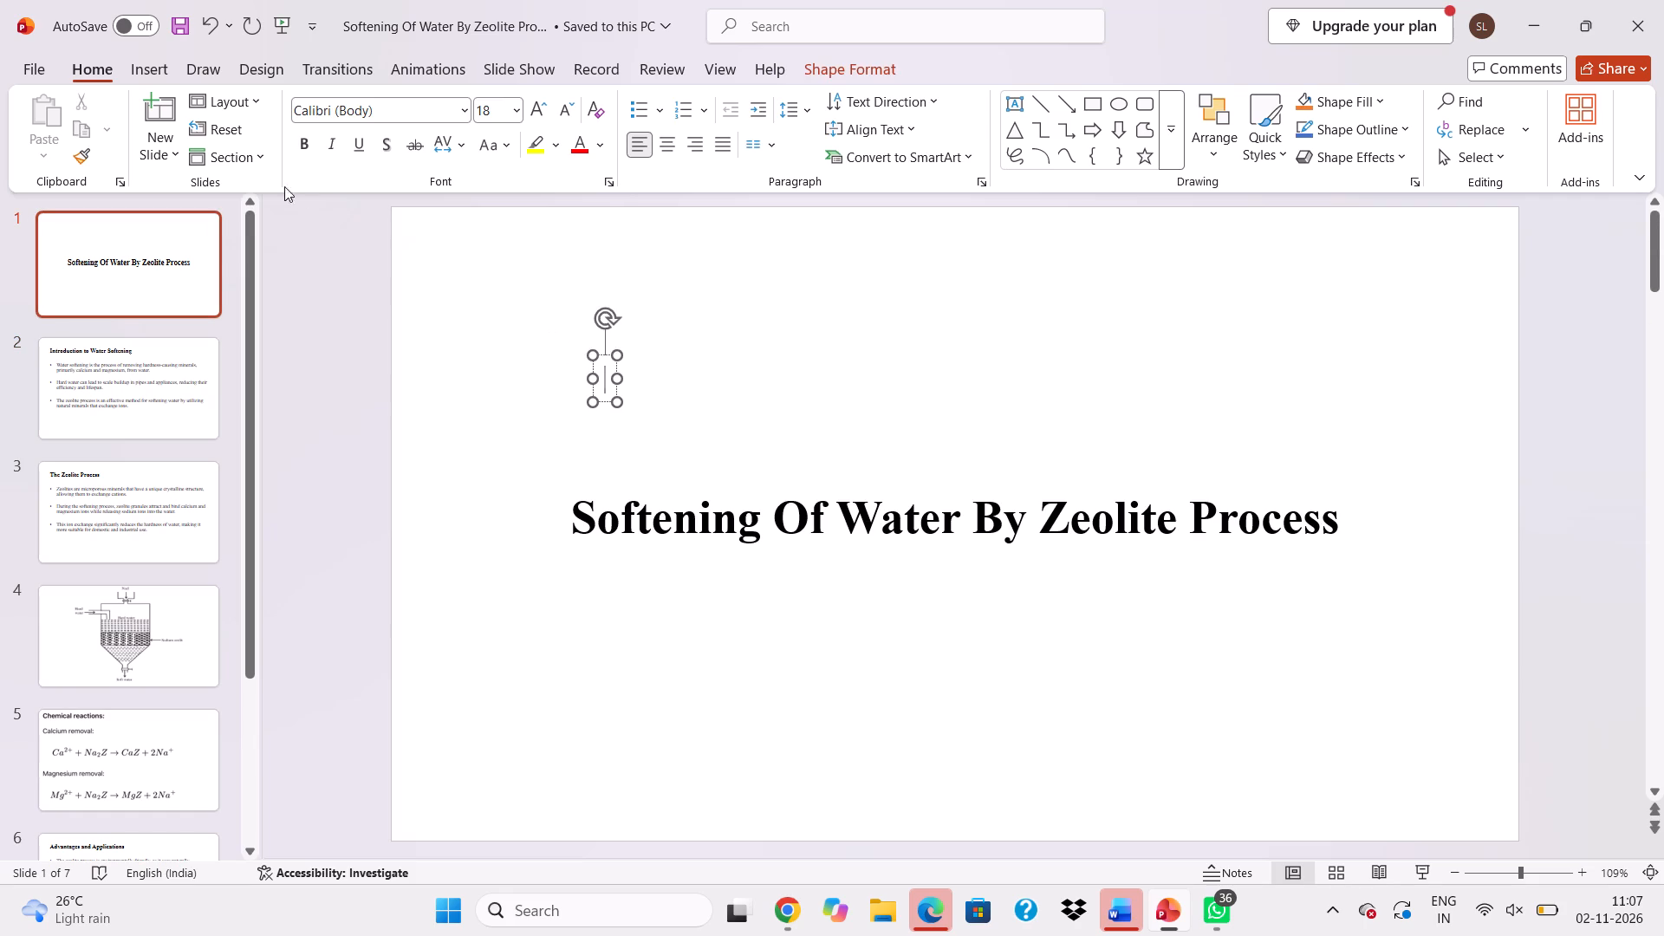
click(149, 67)
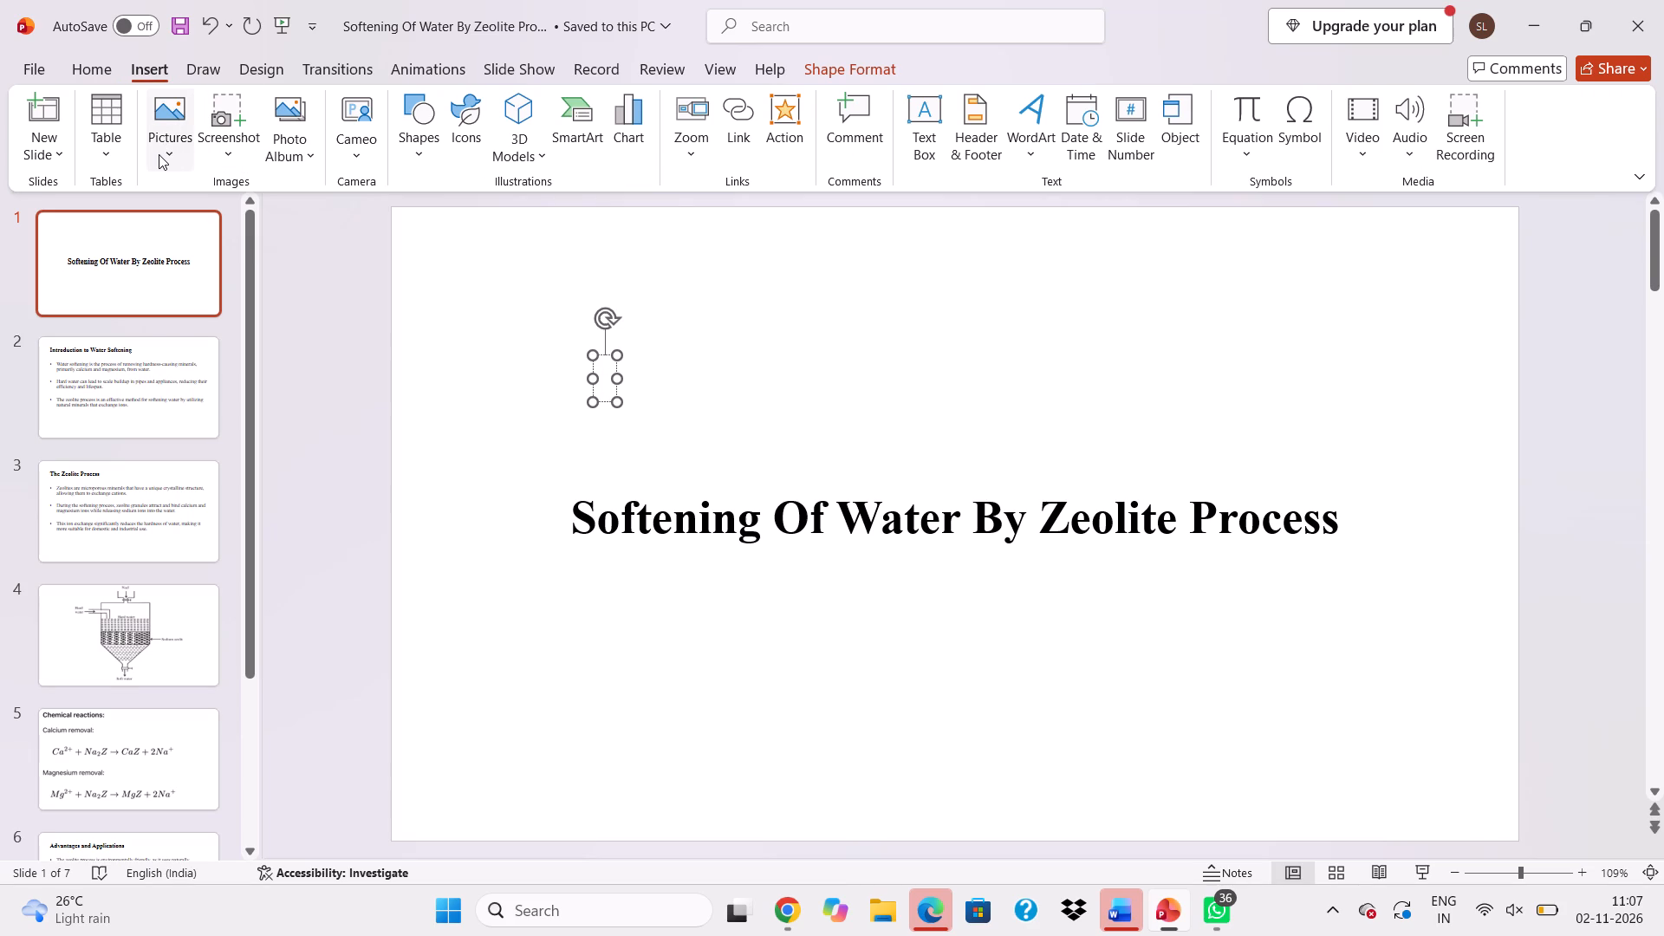
click(159, 154)
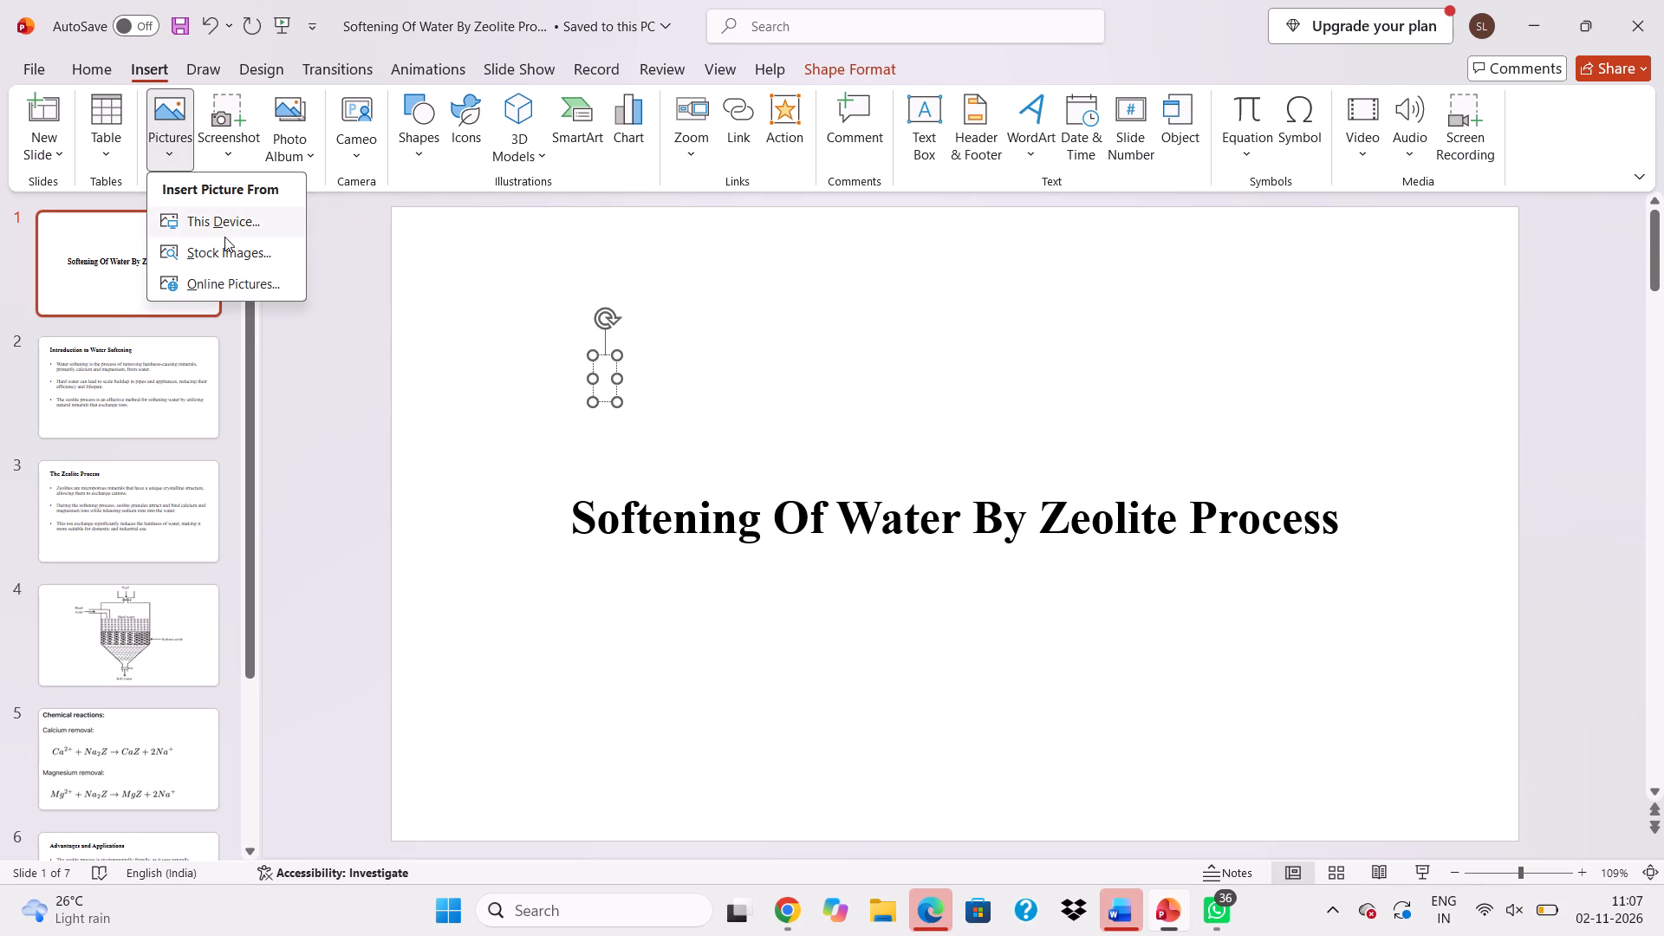
click(224, 237)
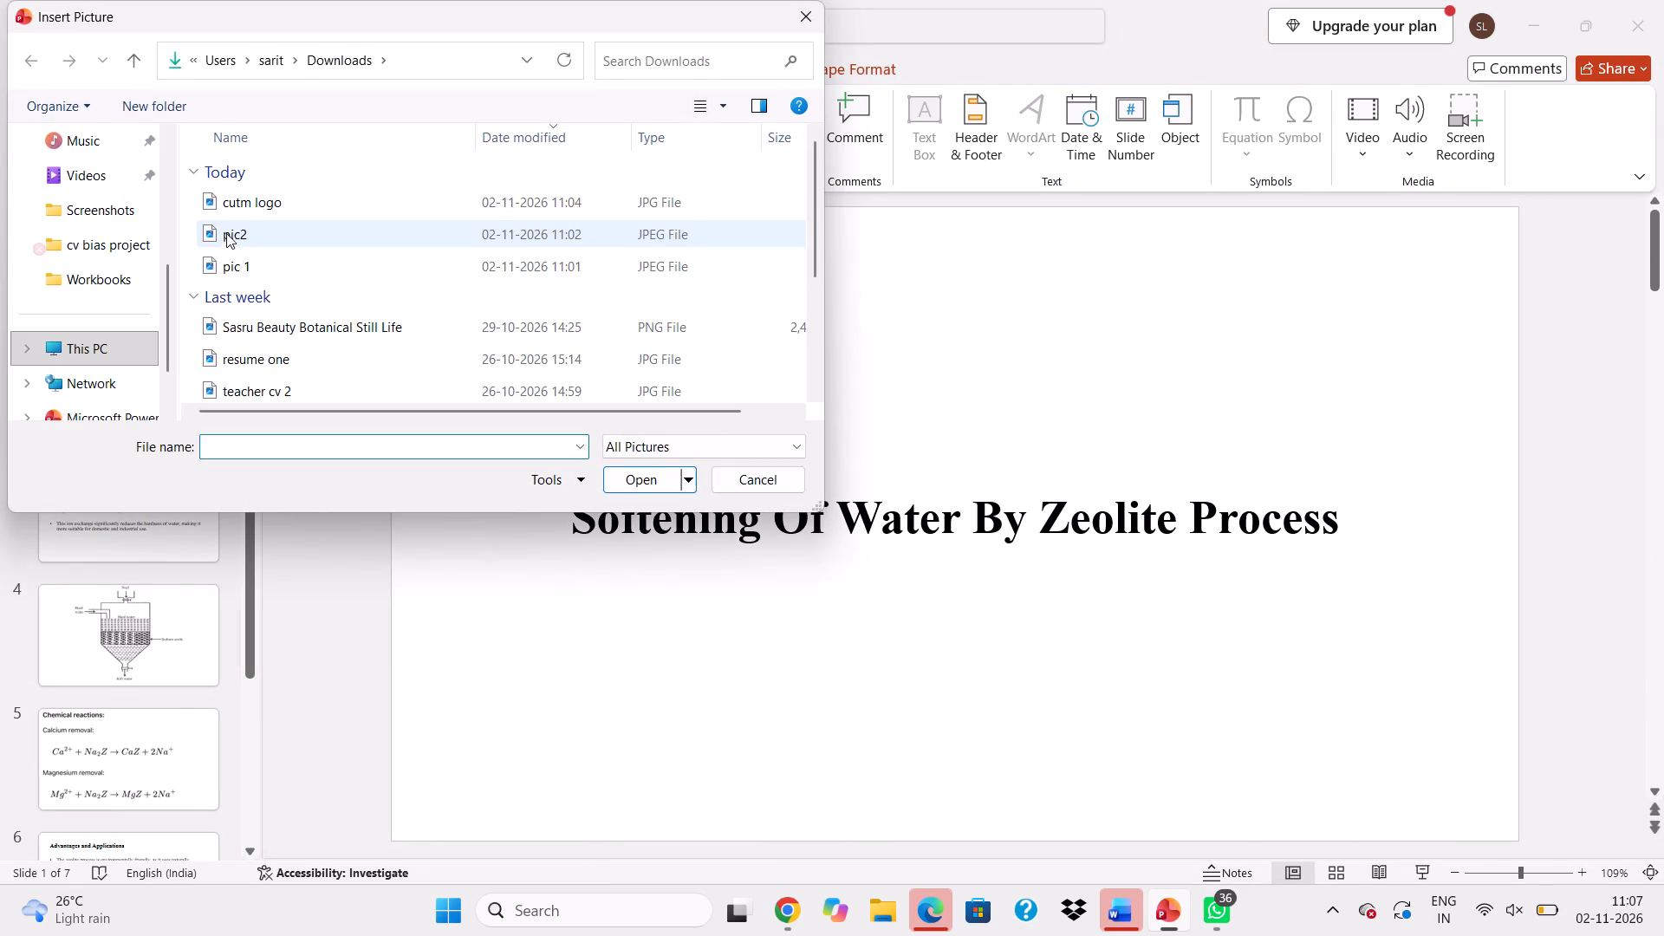
click(261, 201)
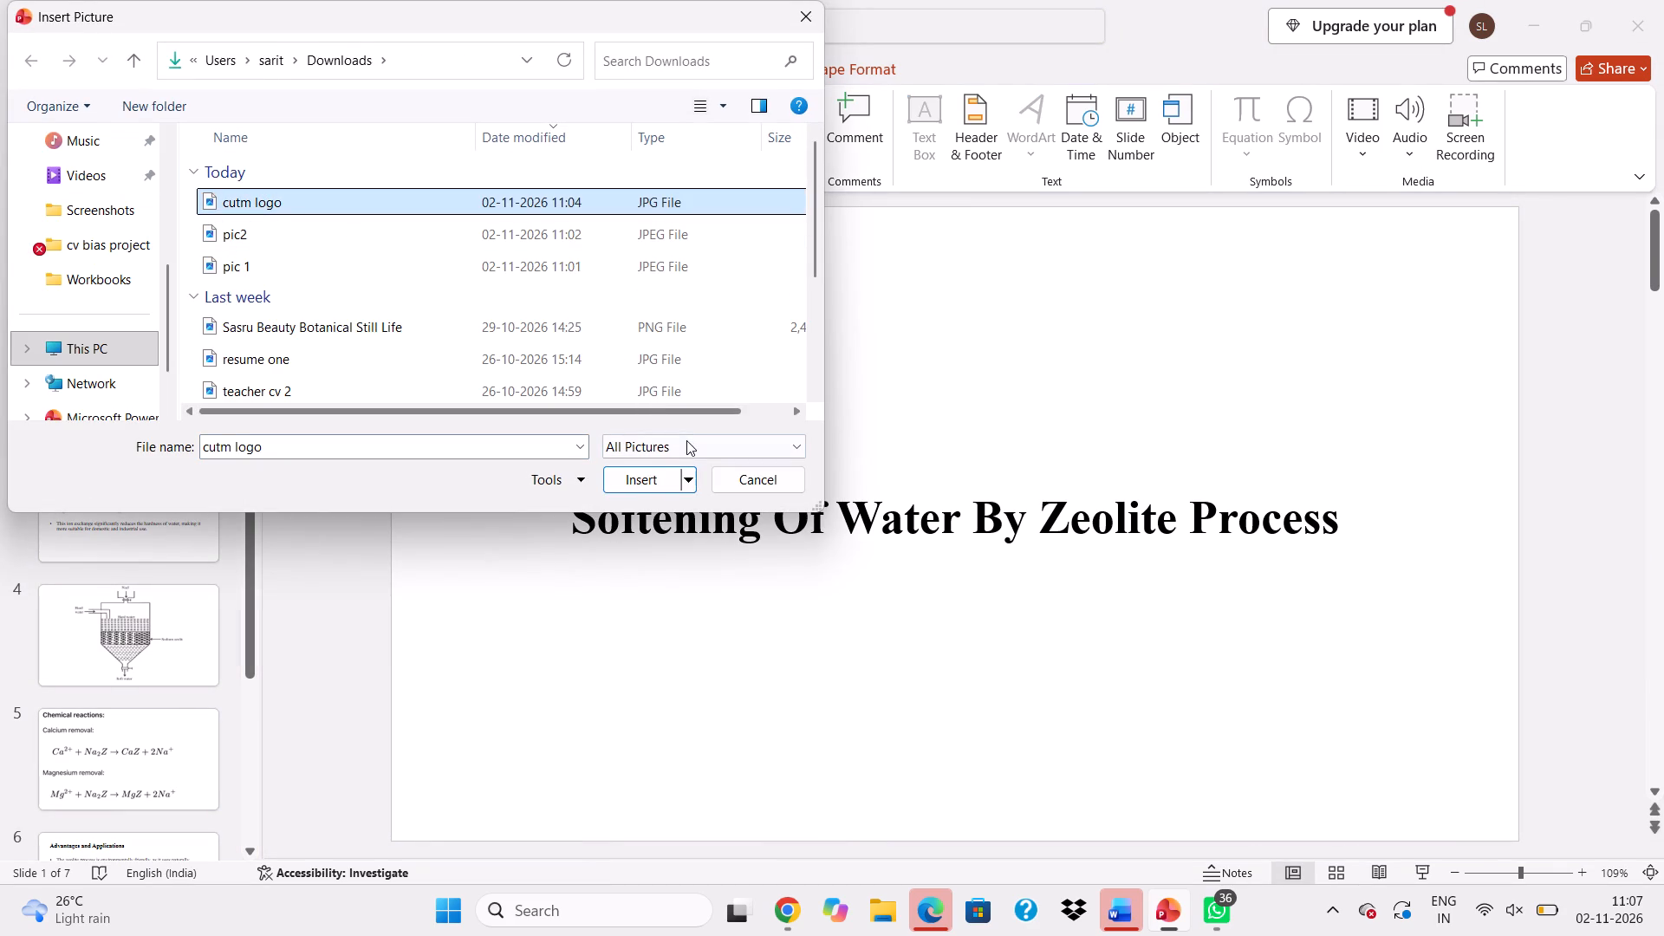
click(651, 477)
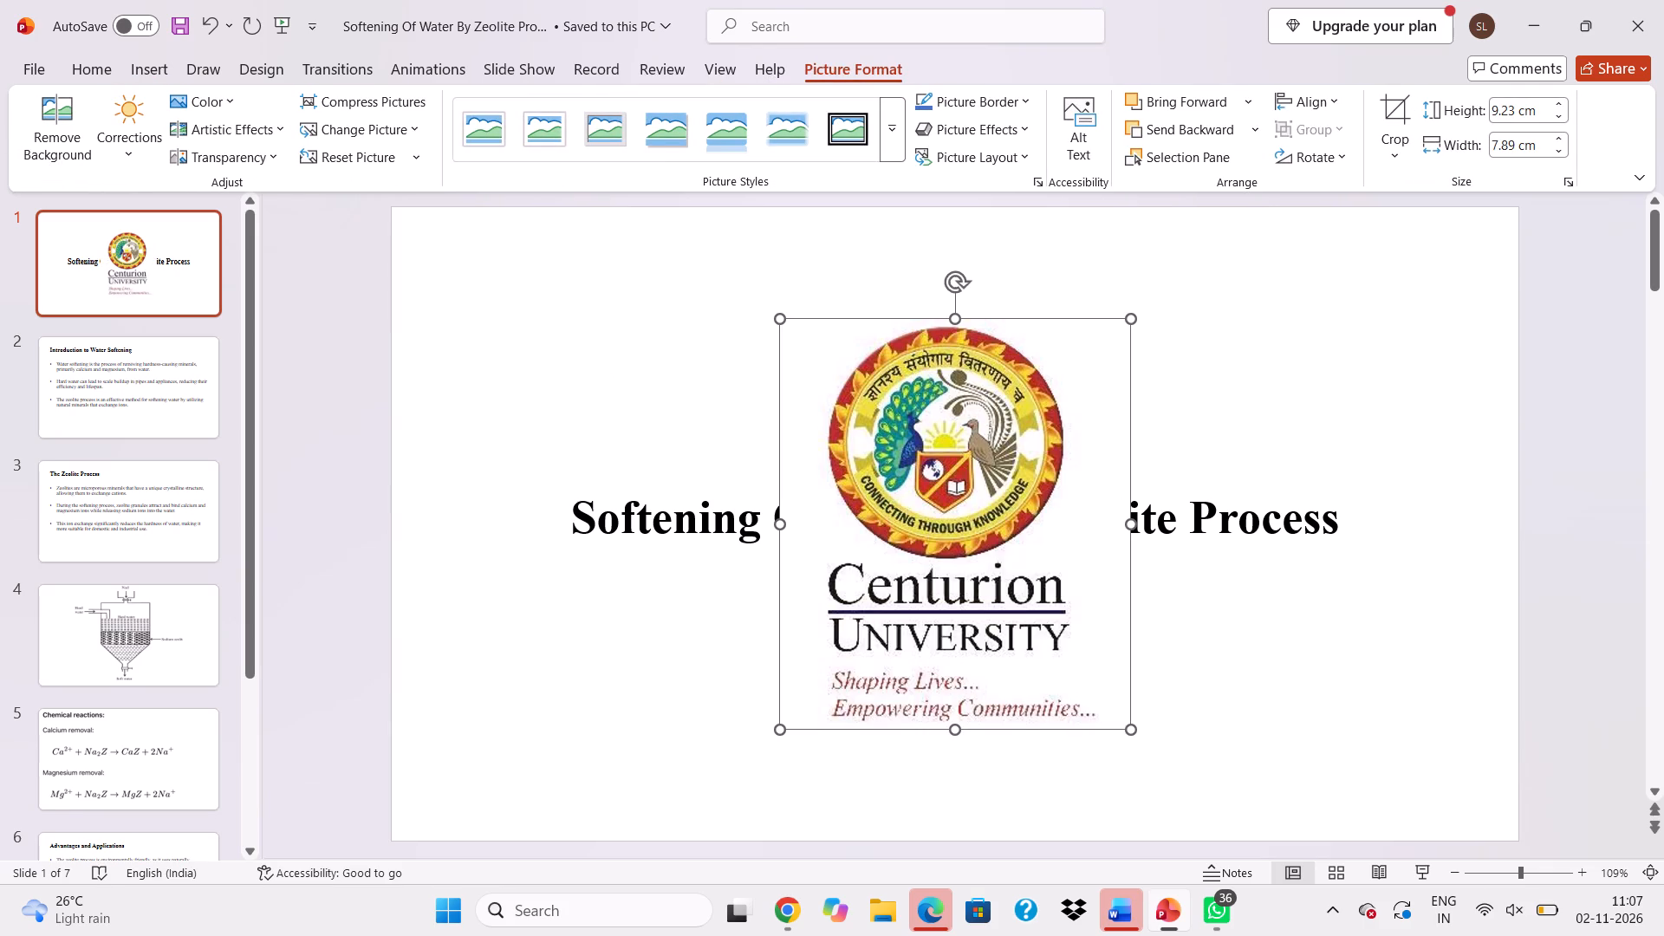
Move the logo to the title slide's upper-left corner and shrink it proportionally to about 5.72 cm high by 4.89 cm wide.
drag(783, 330, 407, 233)
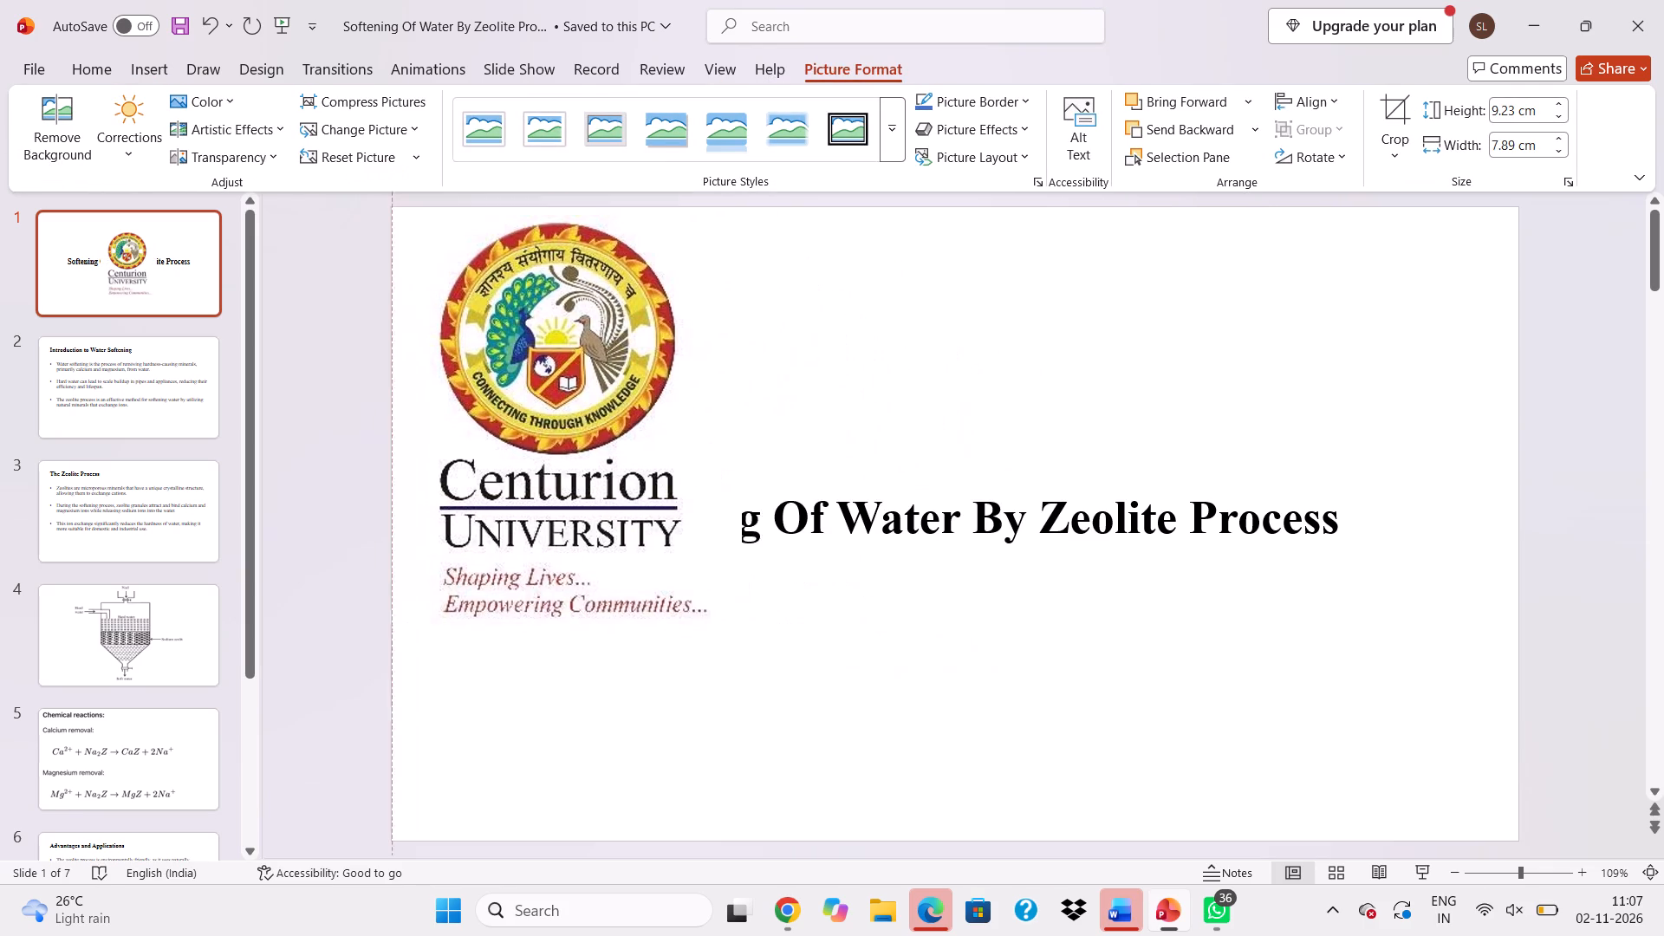
drag(407, 233, 395, 224)
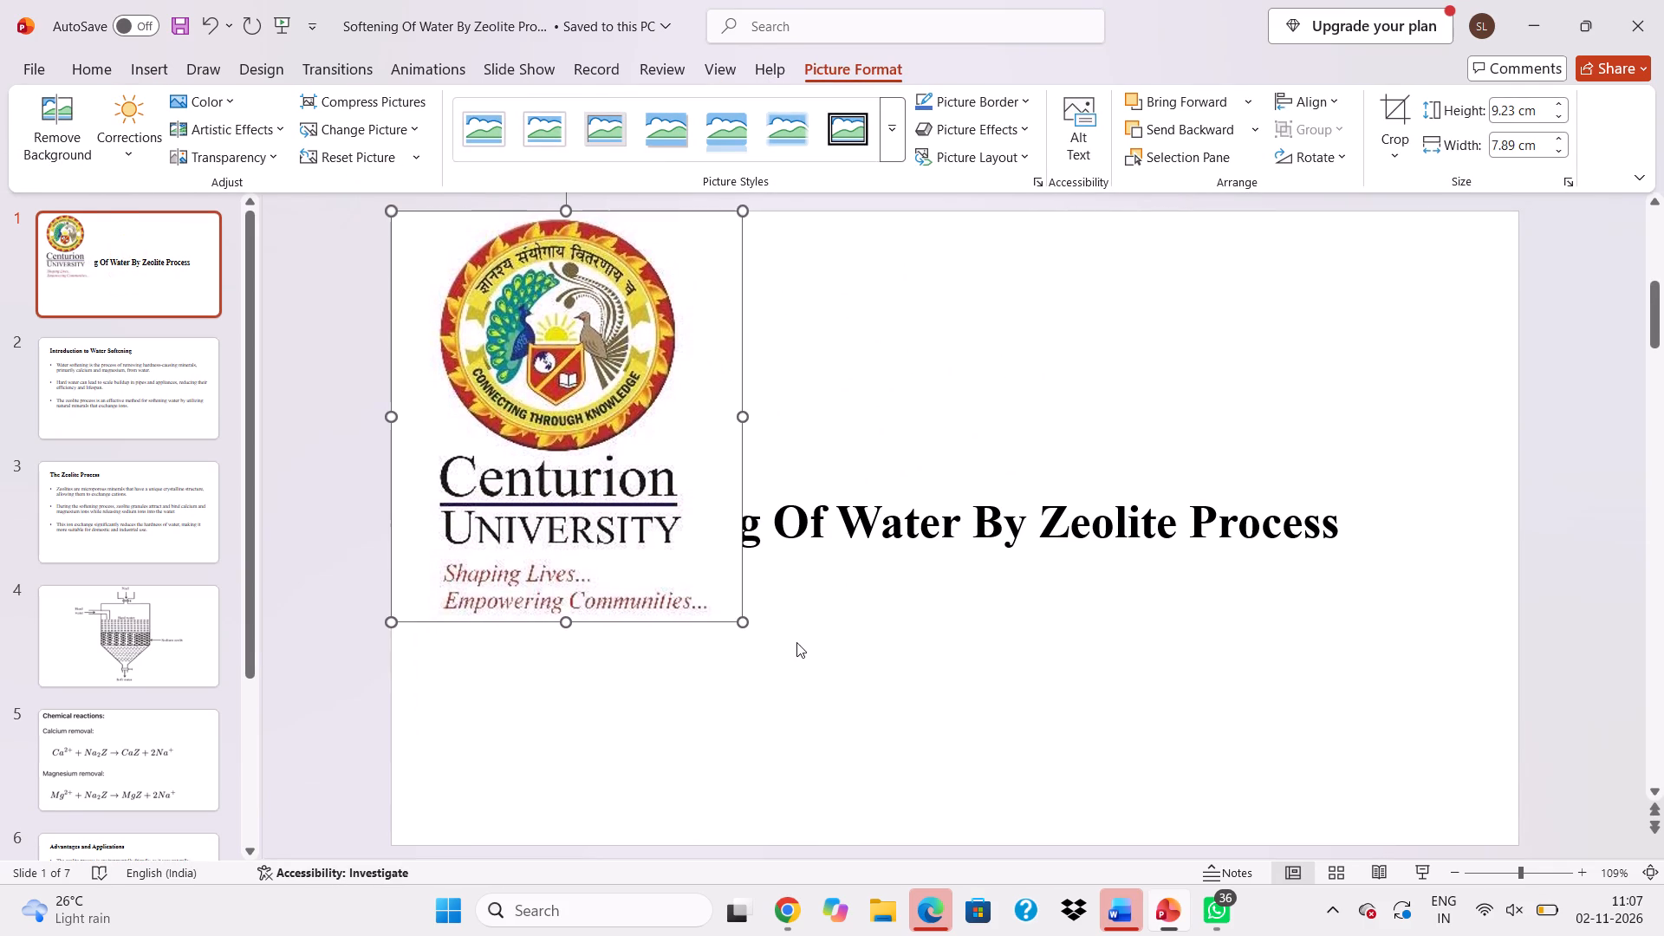
drag(740, 619, 694, 531)
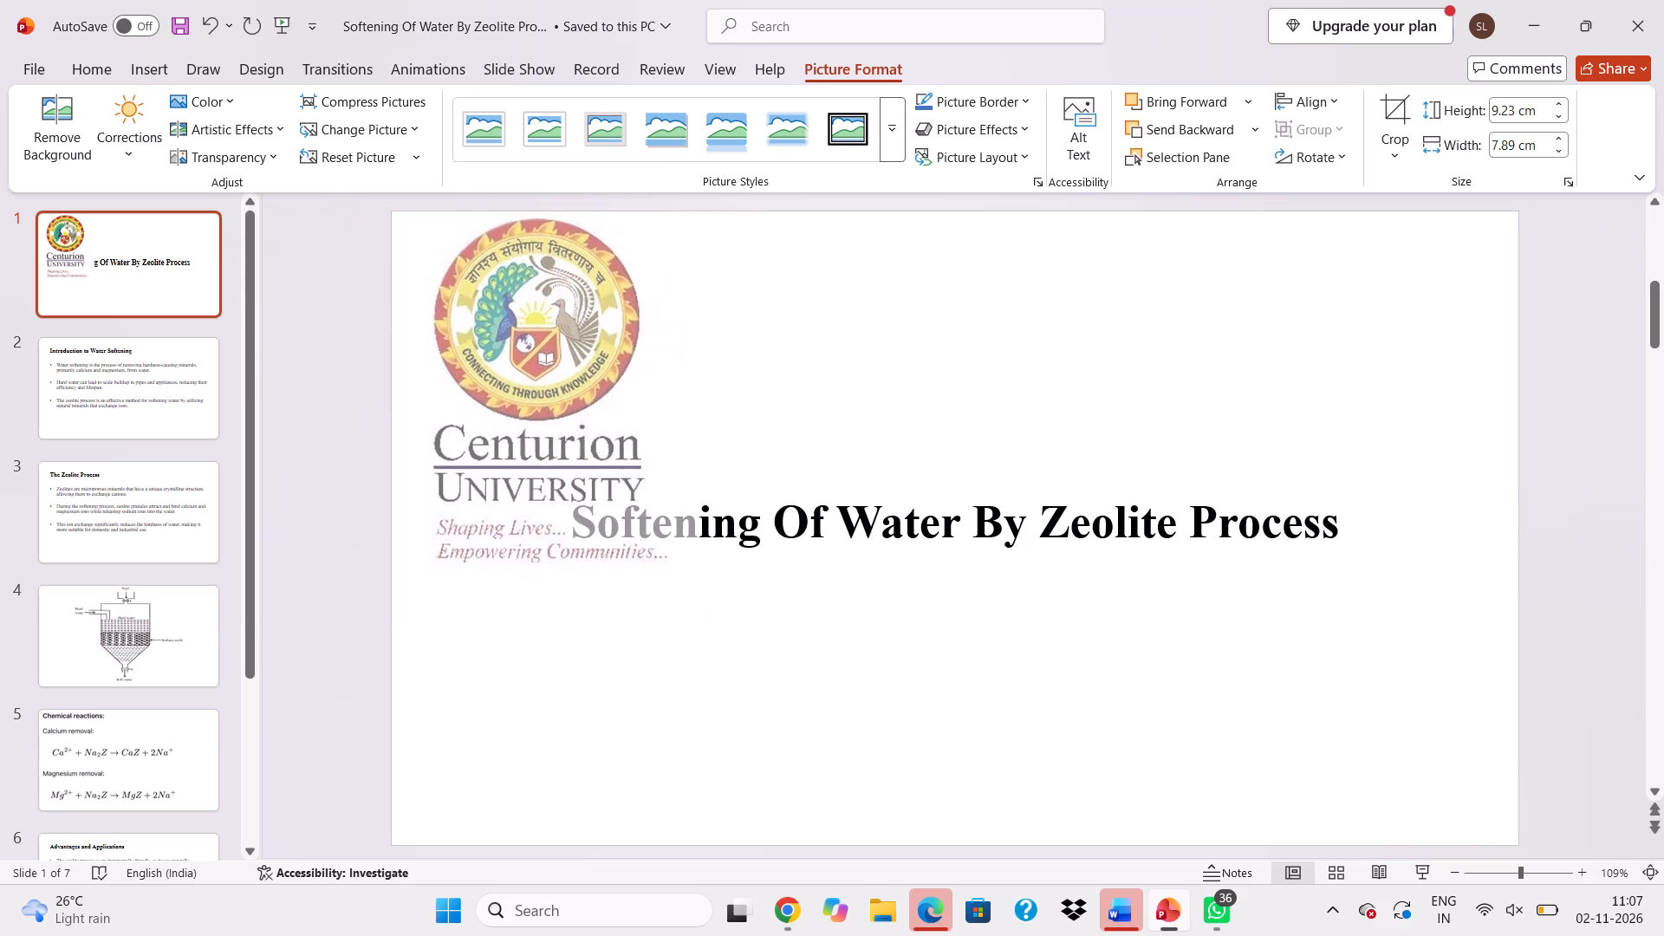
drag(694, 531, 608, 422)
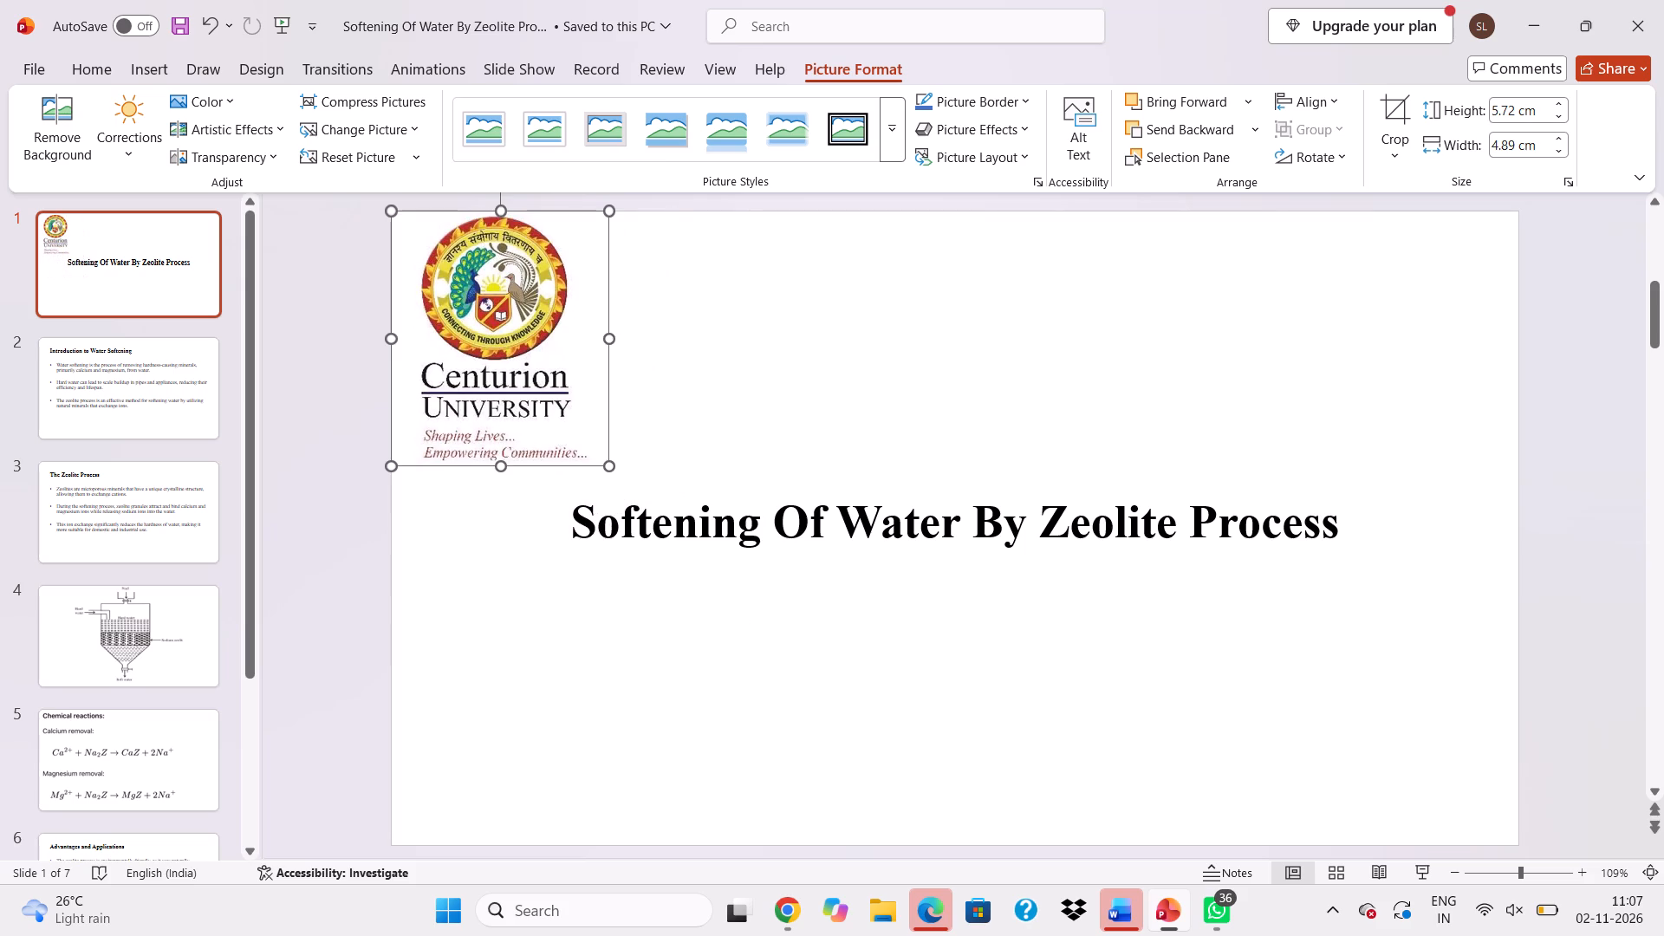
click(728, 465)
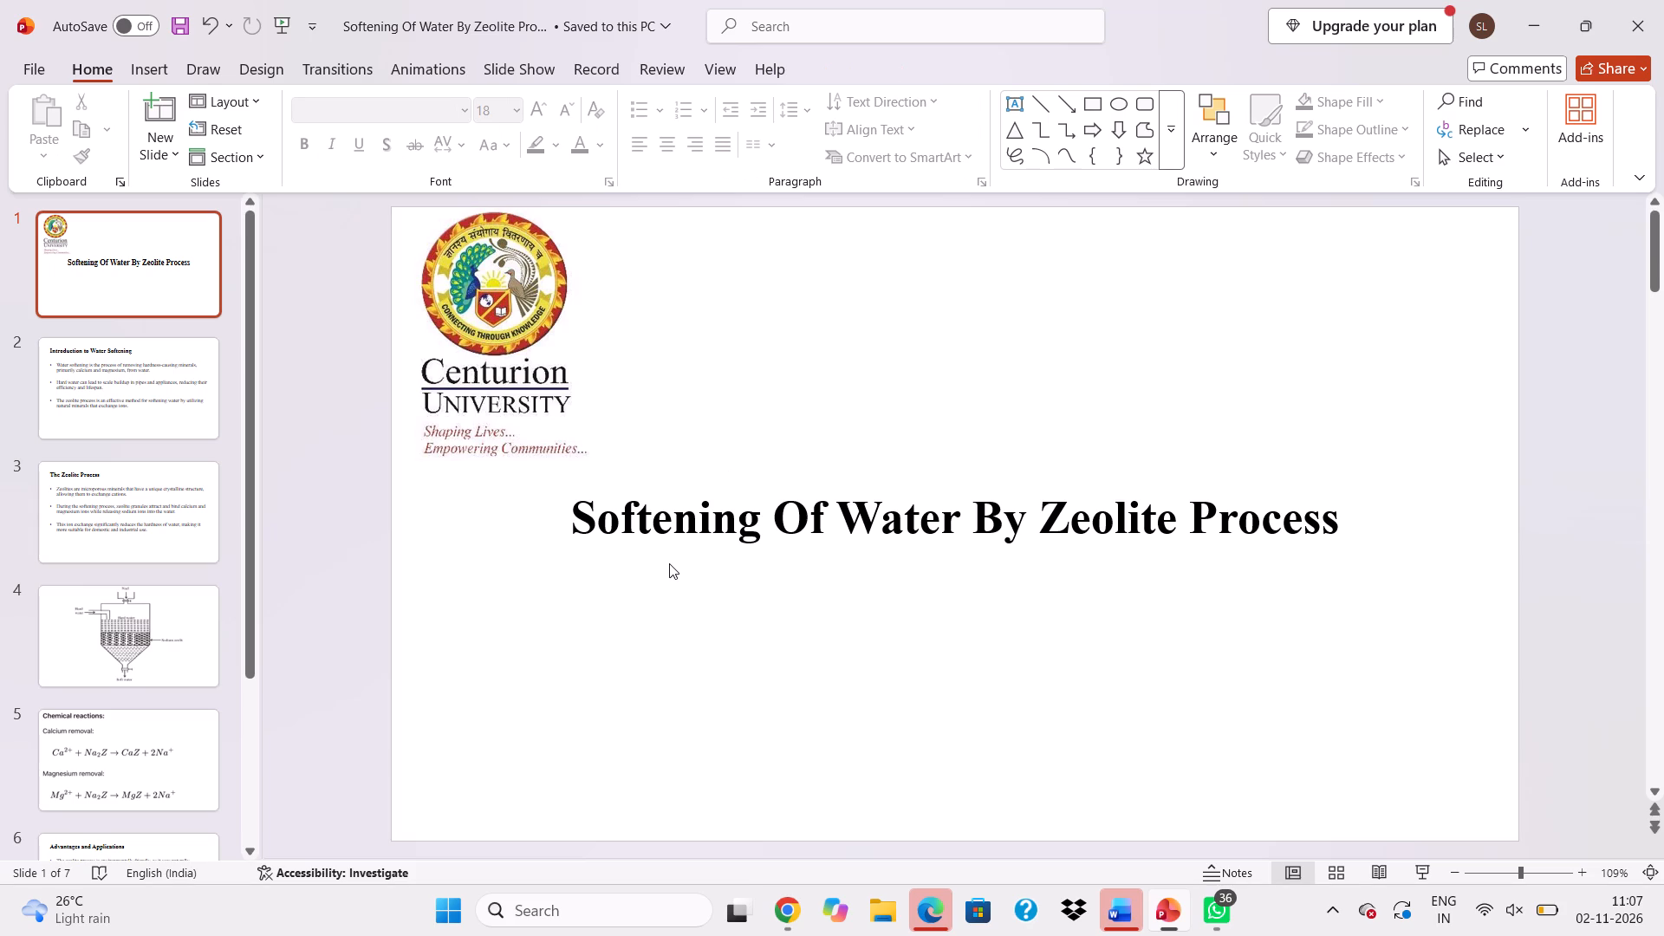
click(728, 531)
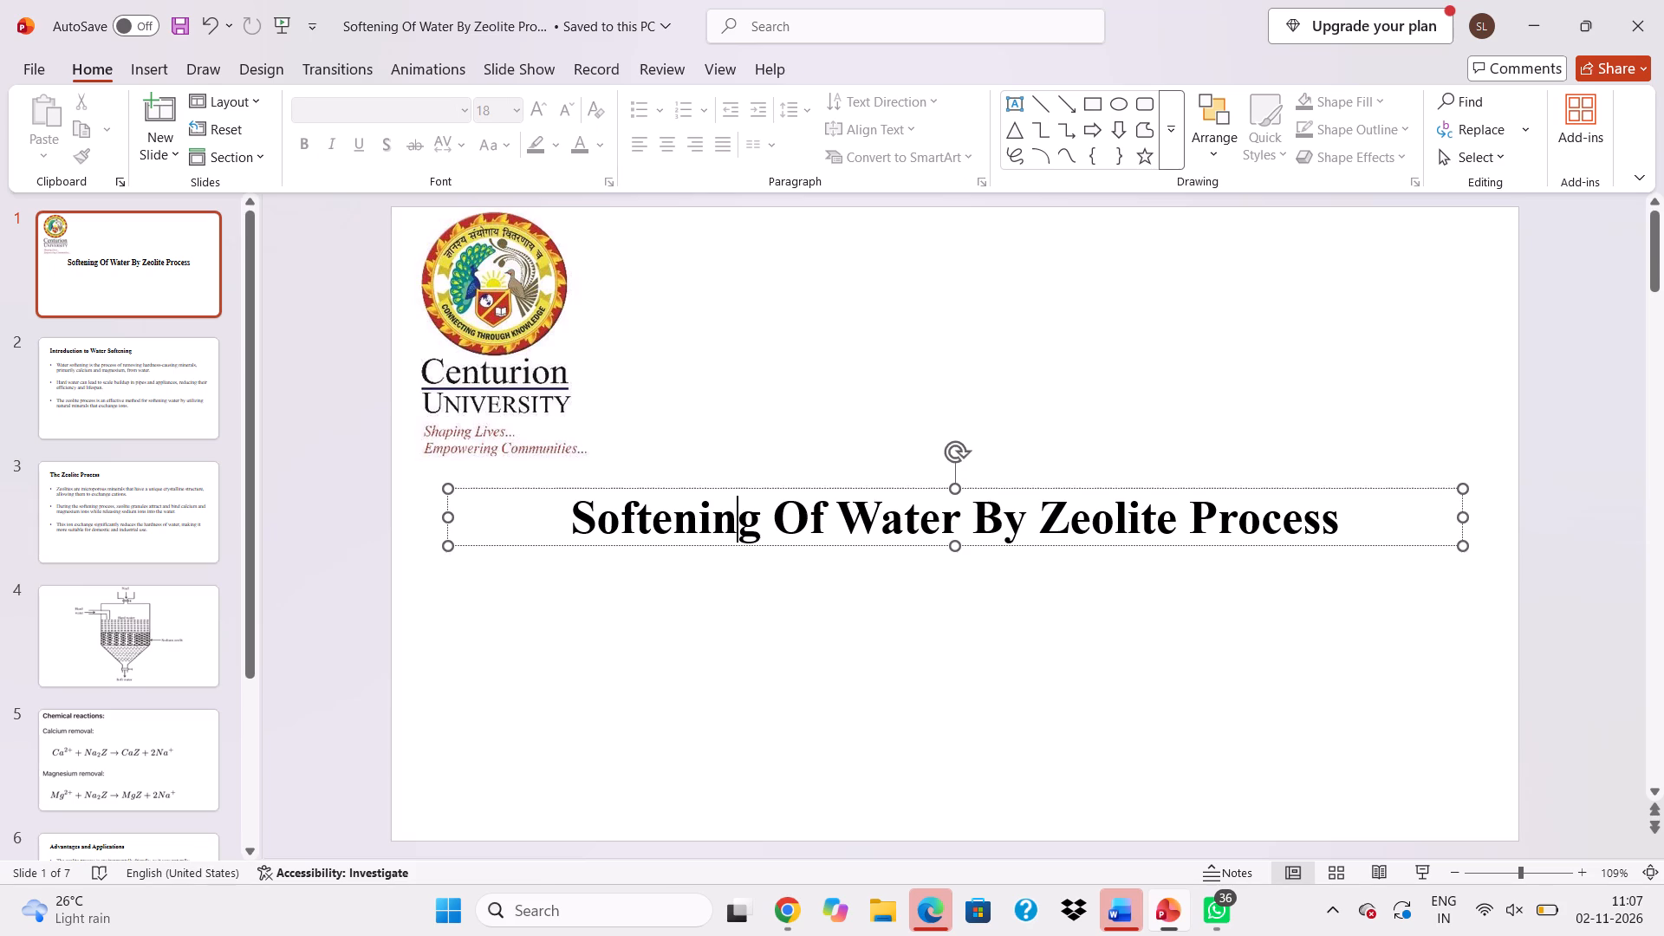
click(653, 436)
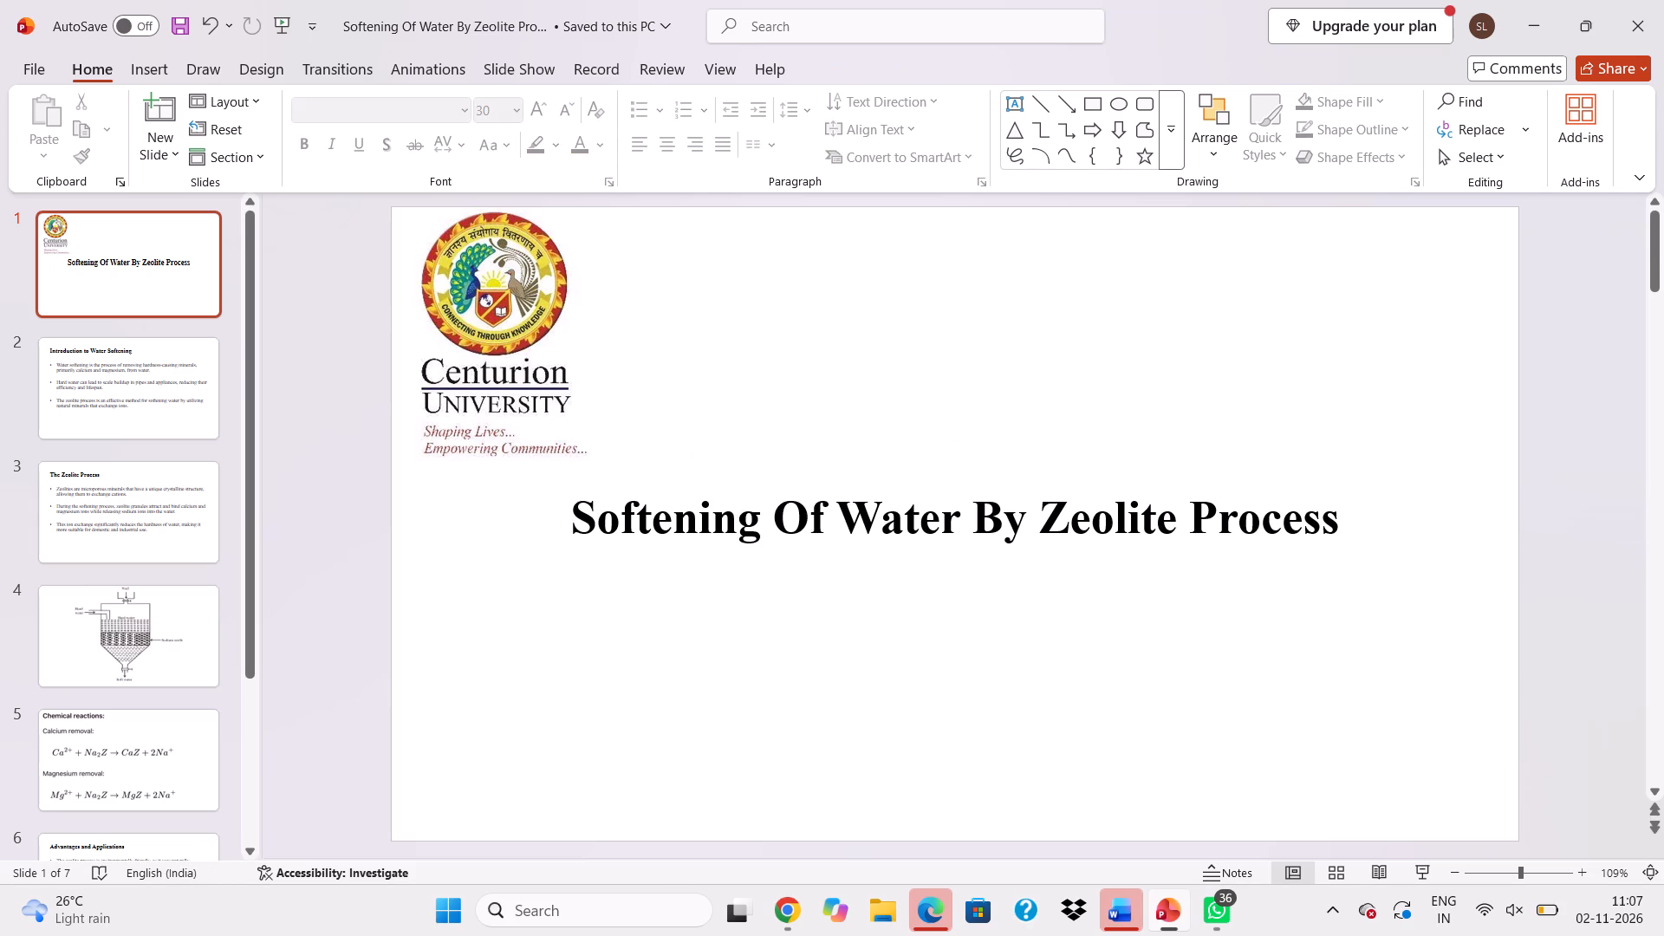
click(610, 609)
Add a text box on slide 1 below the right end of the title, starting with a space.
click(1298, 667)
double_click(1298, 667)
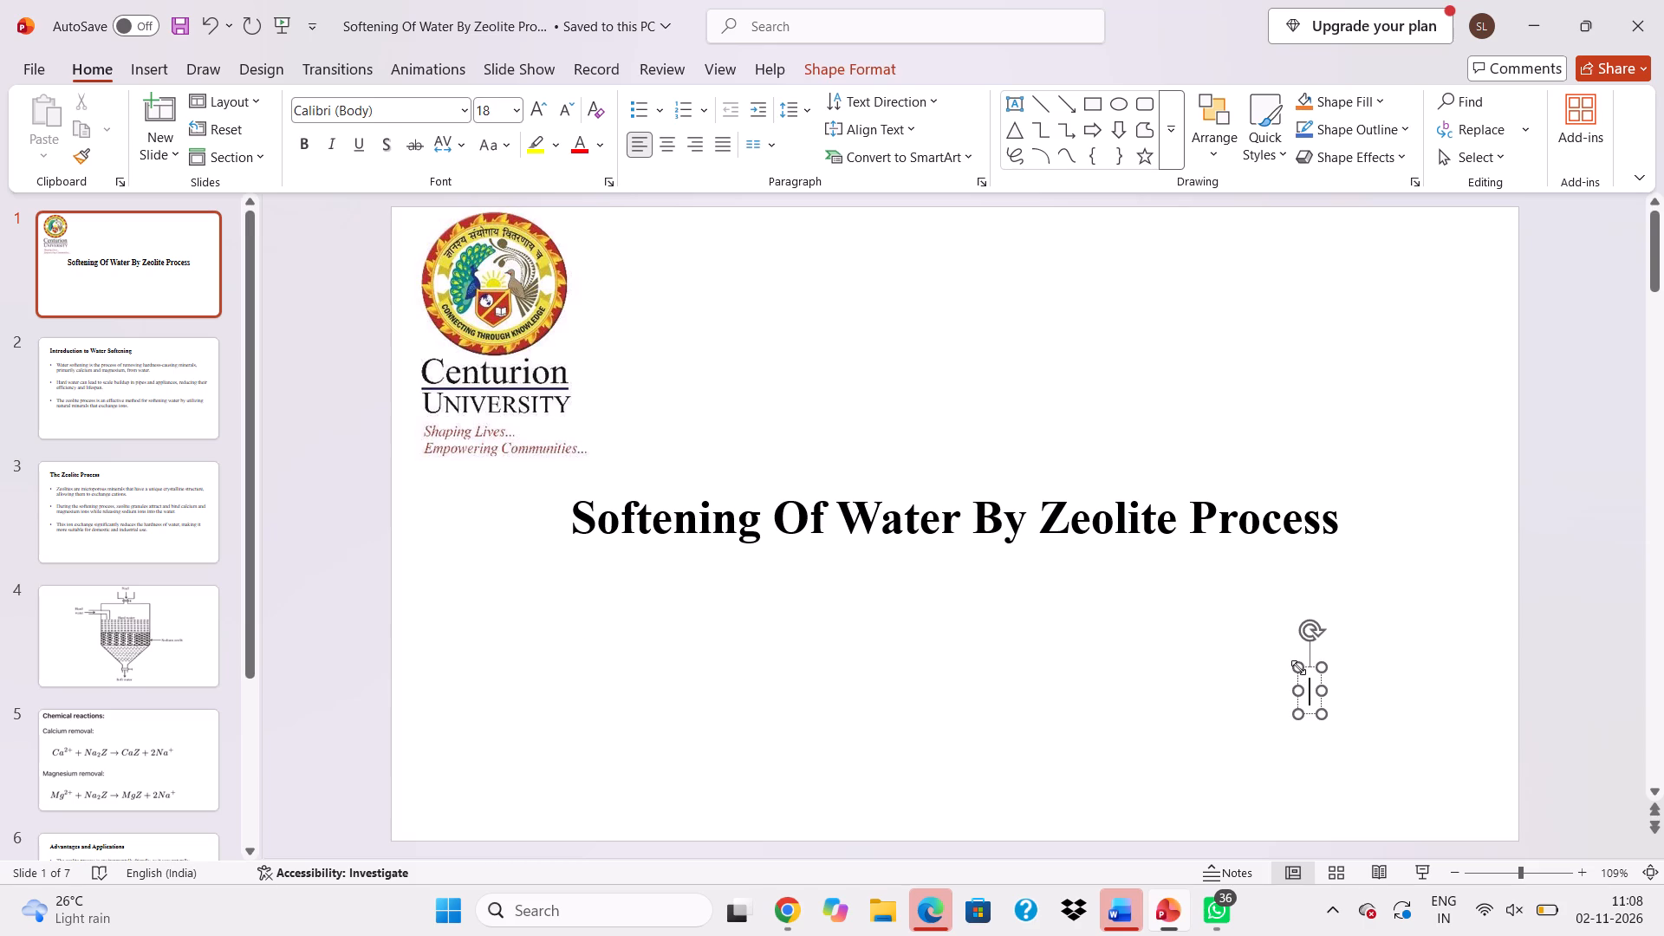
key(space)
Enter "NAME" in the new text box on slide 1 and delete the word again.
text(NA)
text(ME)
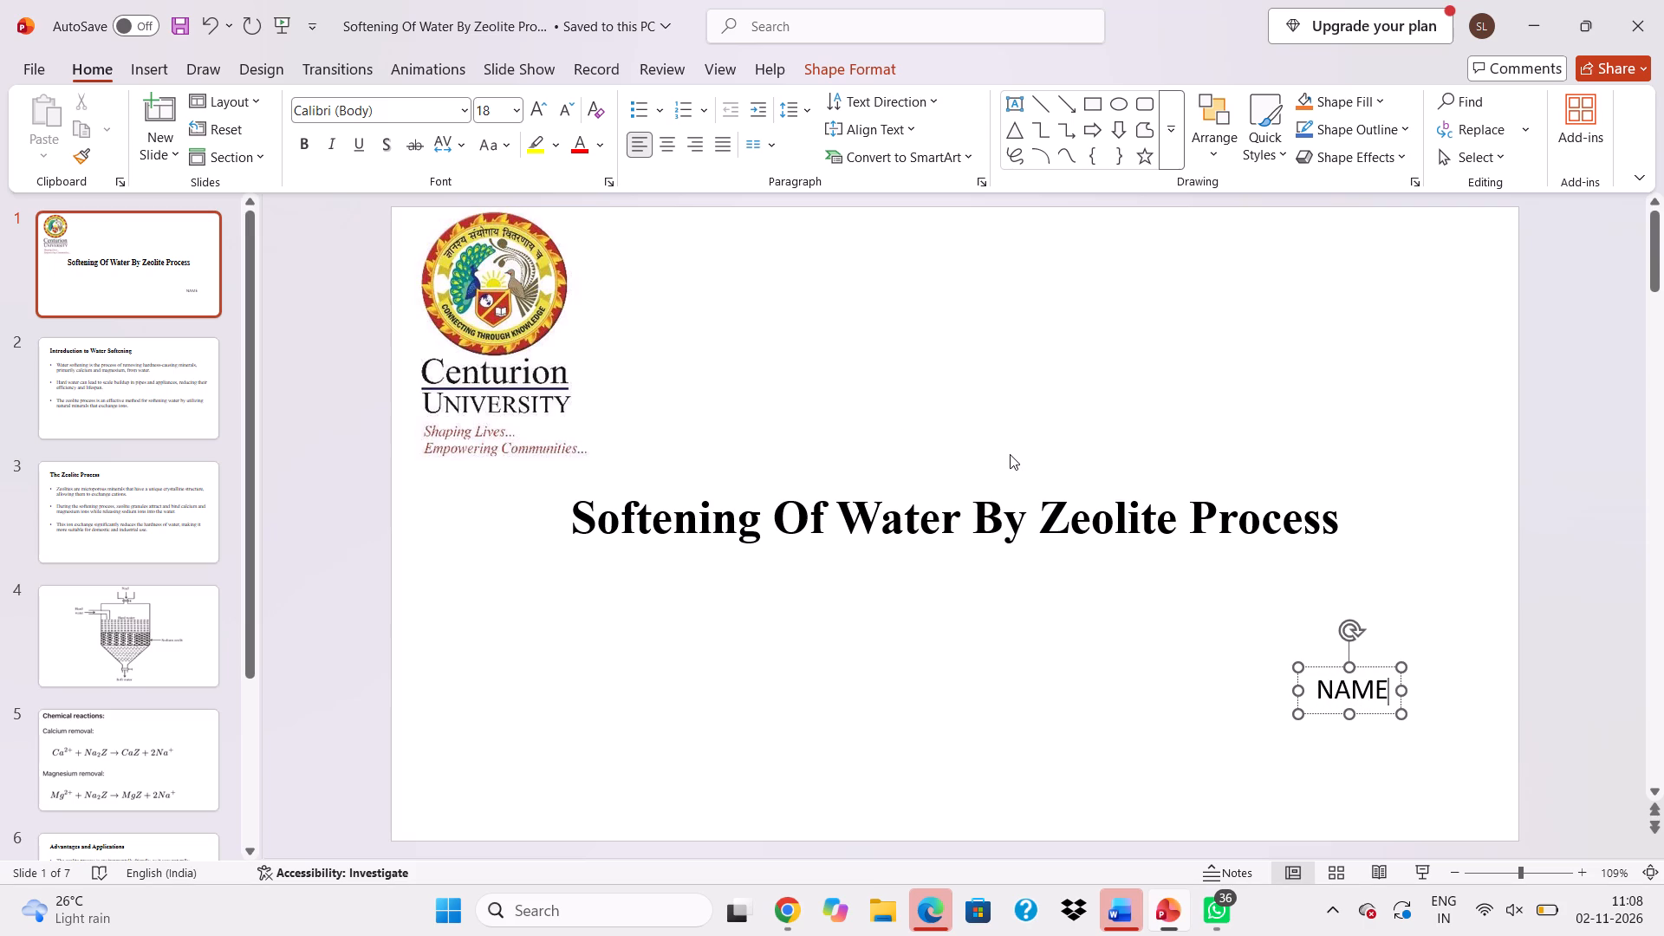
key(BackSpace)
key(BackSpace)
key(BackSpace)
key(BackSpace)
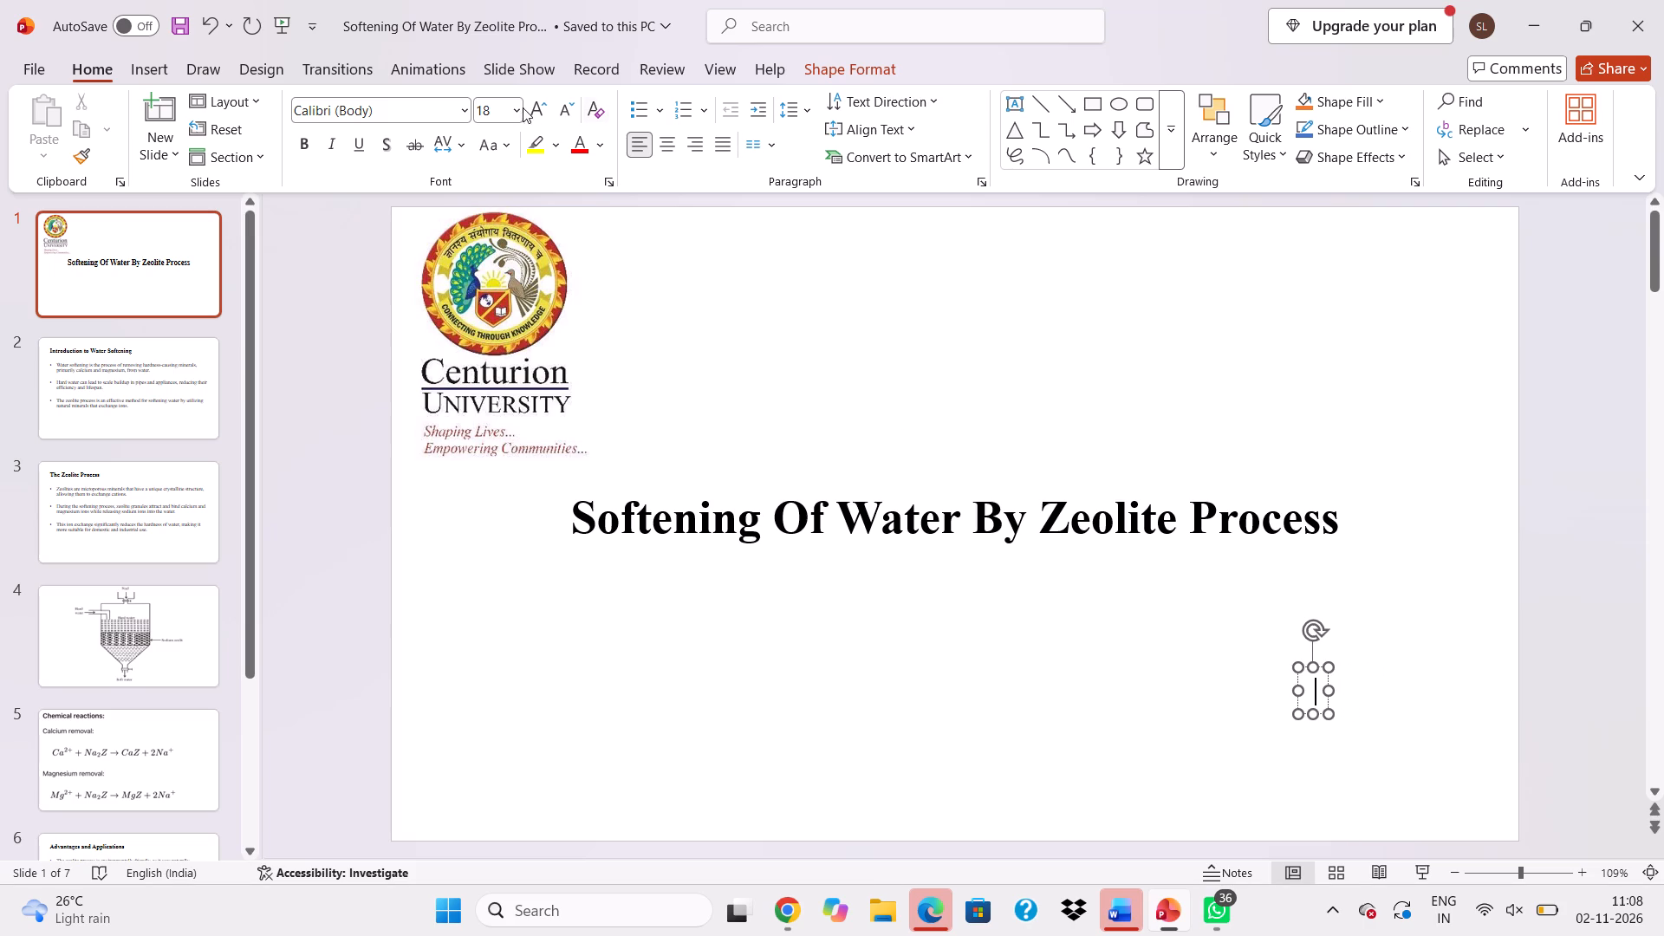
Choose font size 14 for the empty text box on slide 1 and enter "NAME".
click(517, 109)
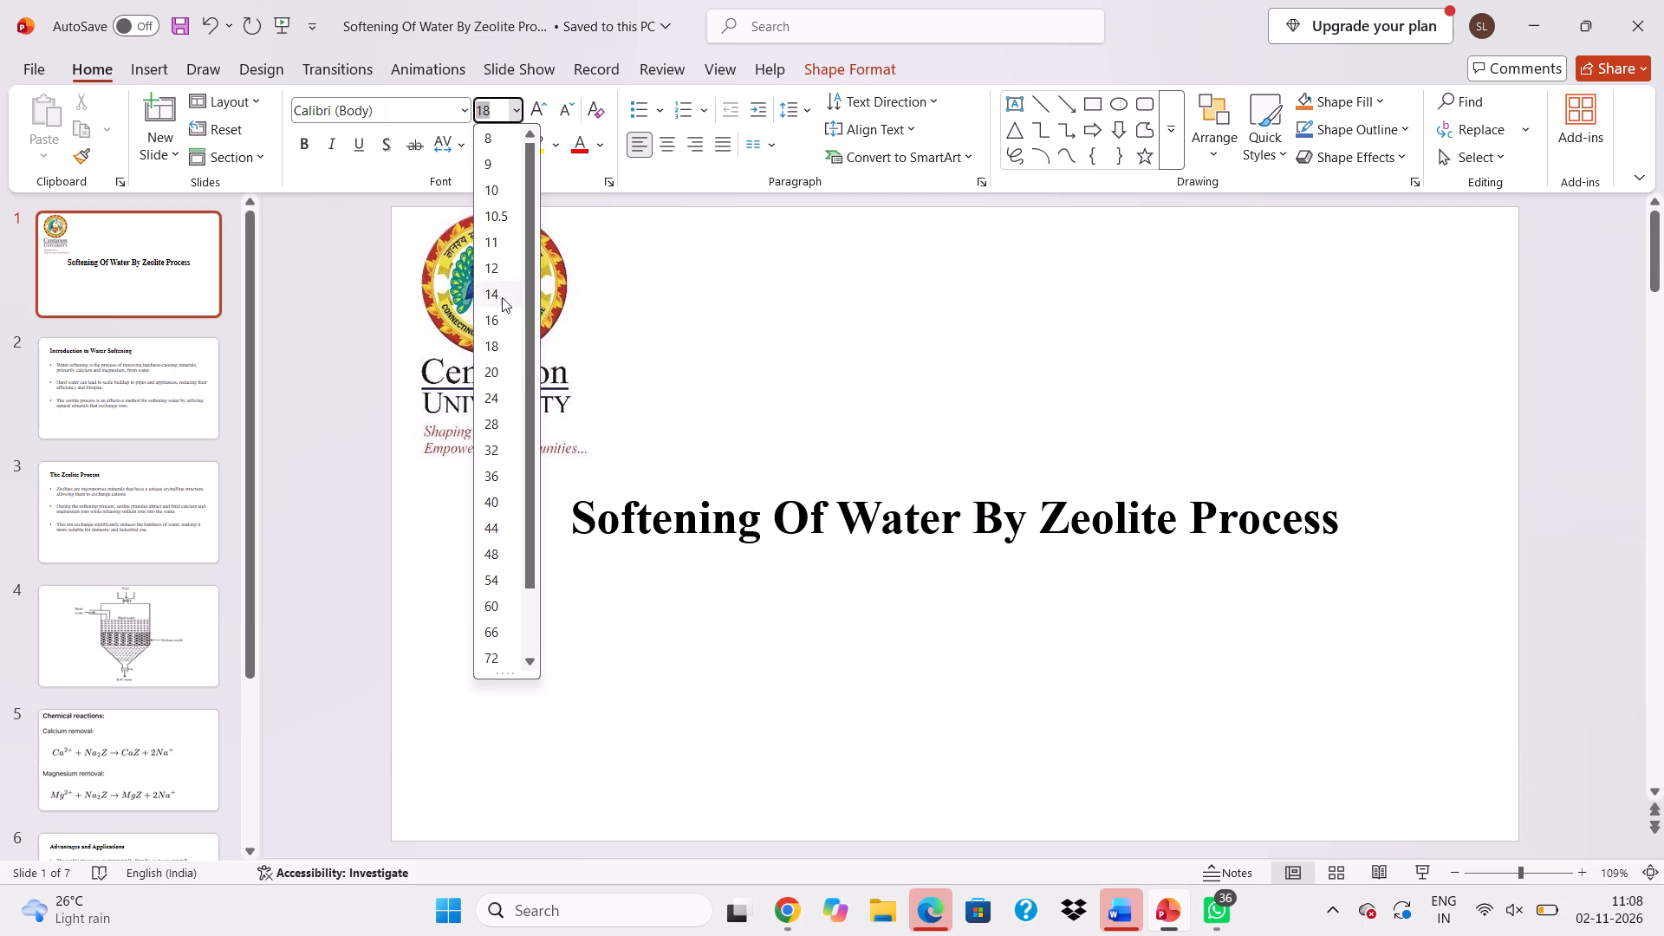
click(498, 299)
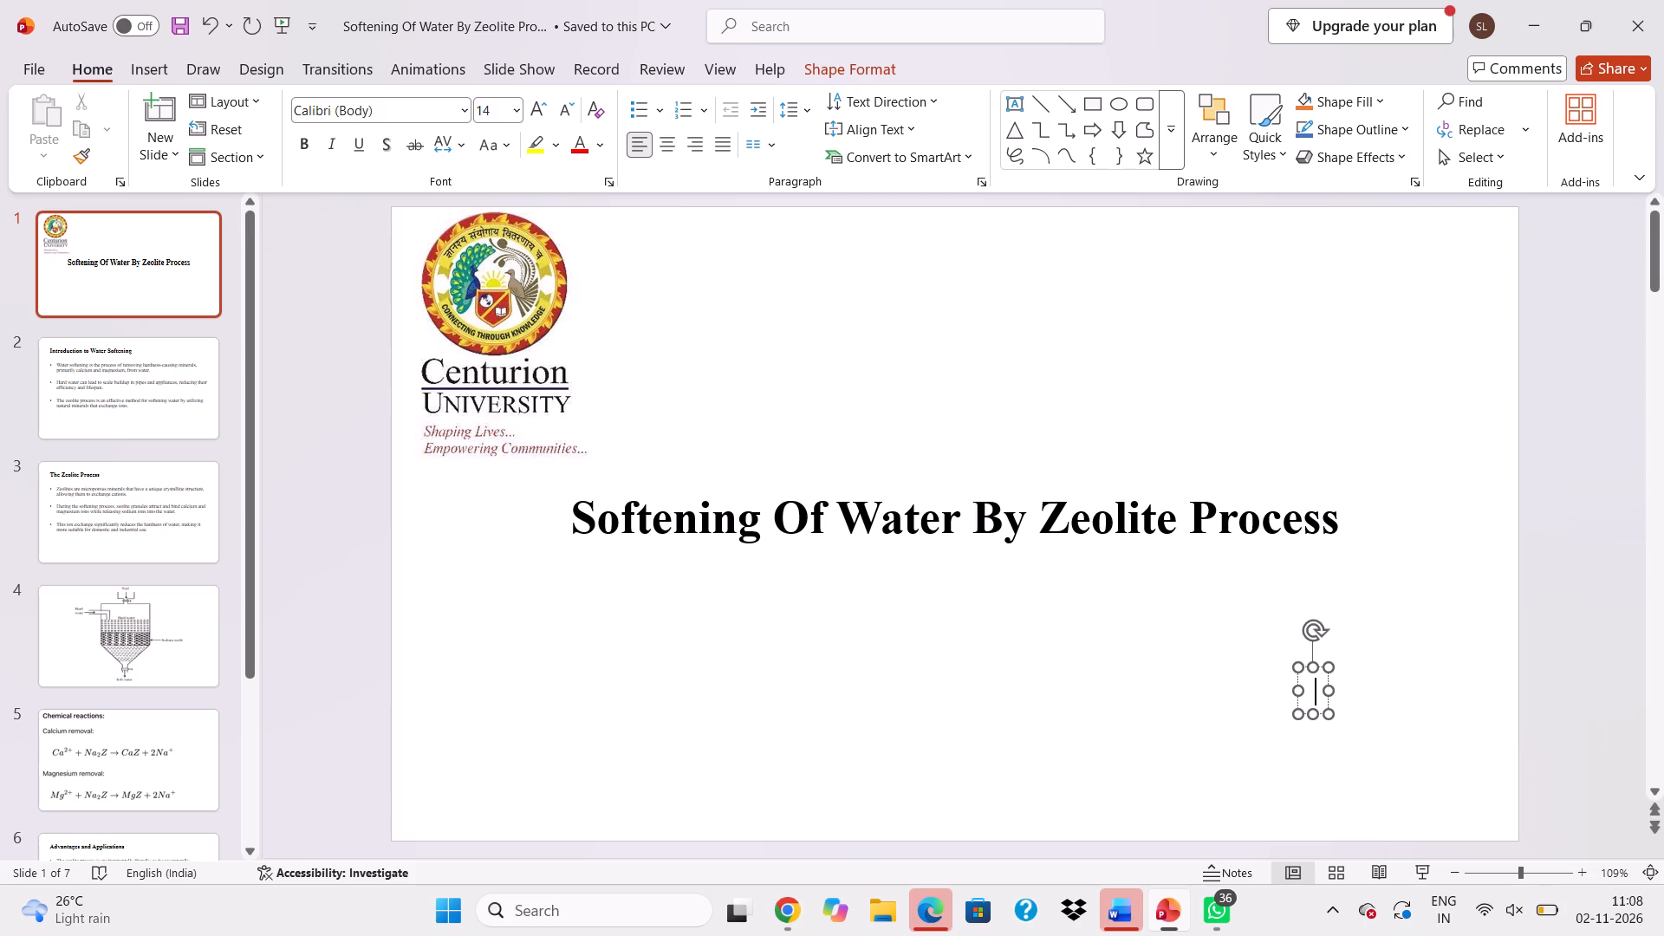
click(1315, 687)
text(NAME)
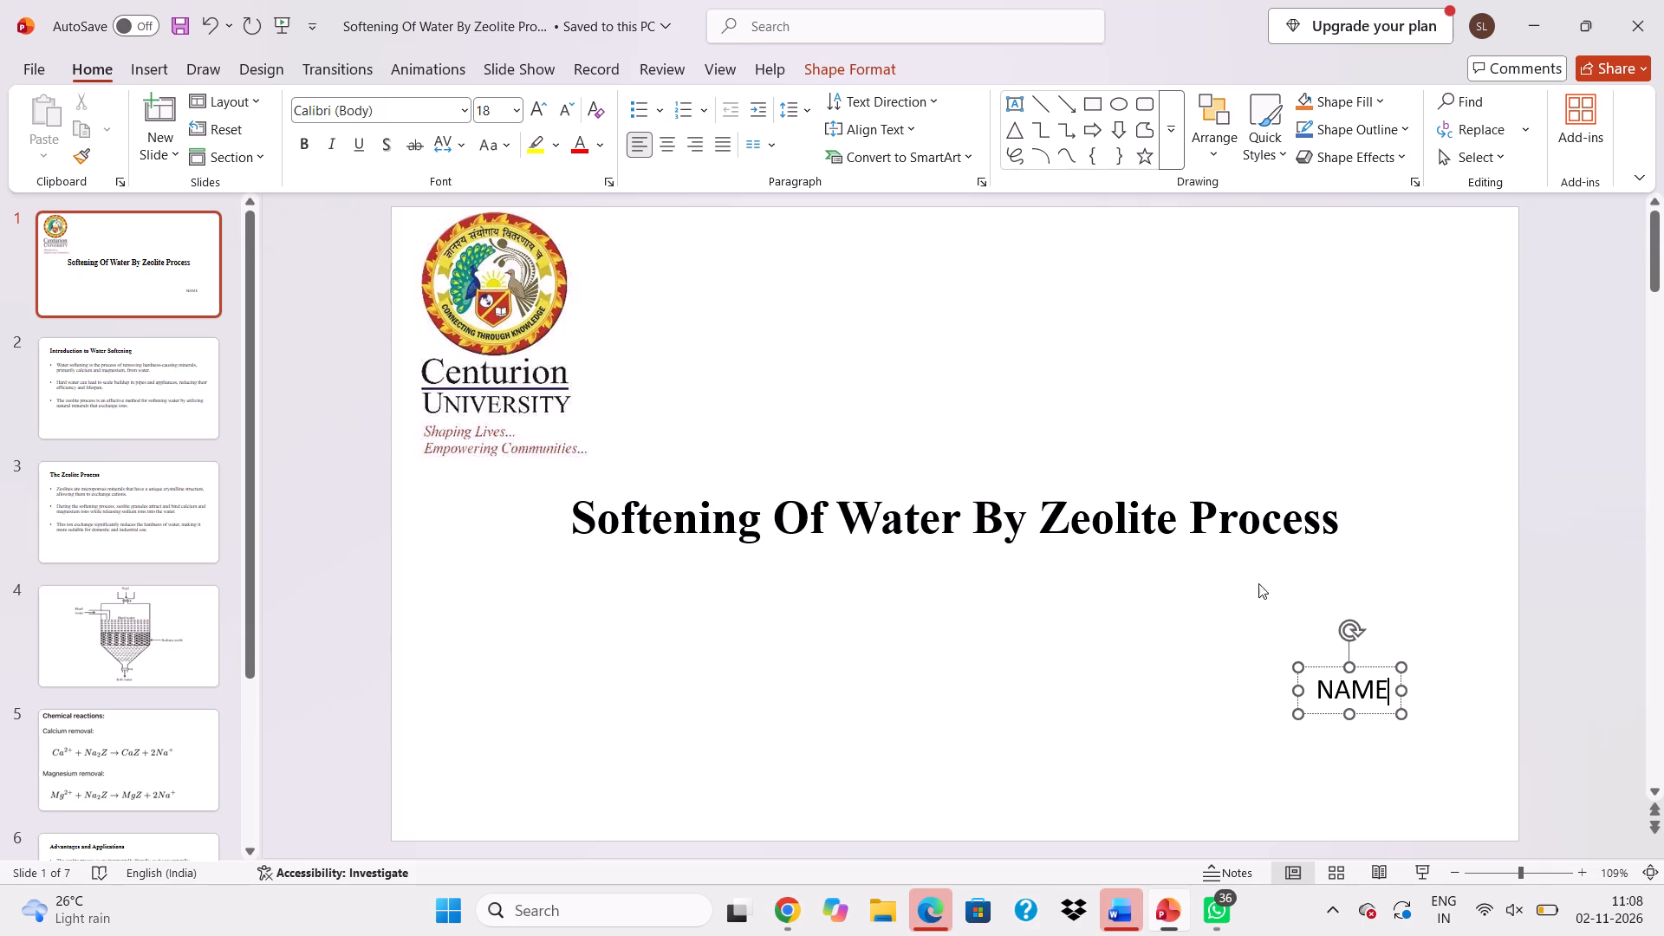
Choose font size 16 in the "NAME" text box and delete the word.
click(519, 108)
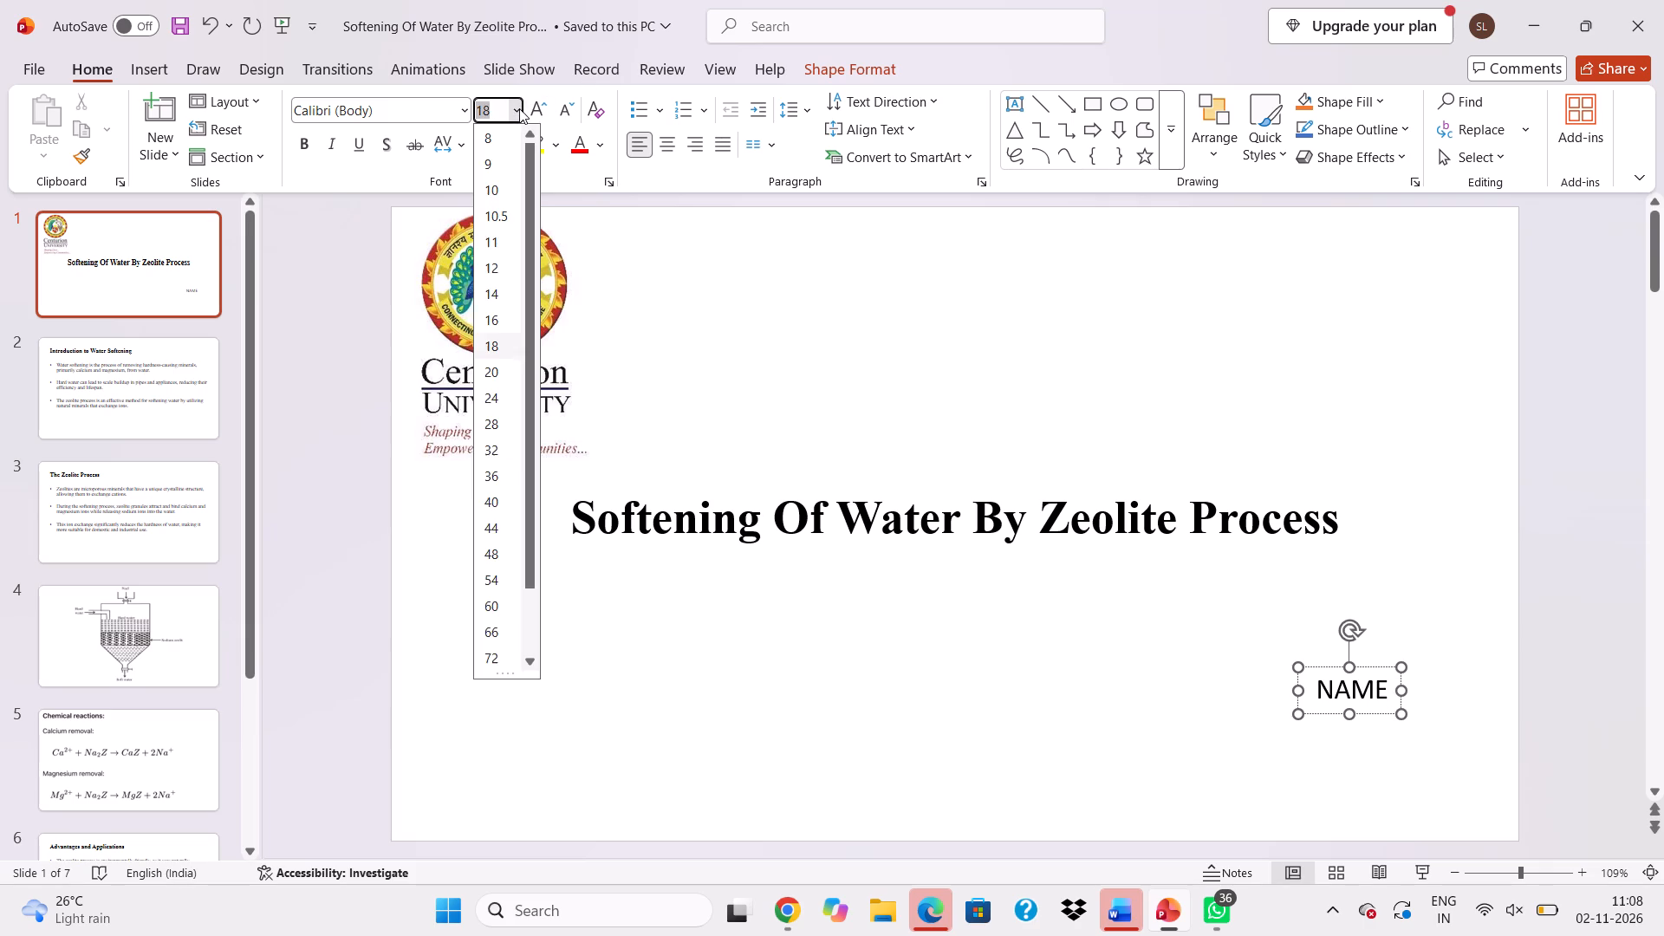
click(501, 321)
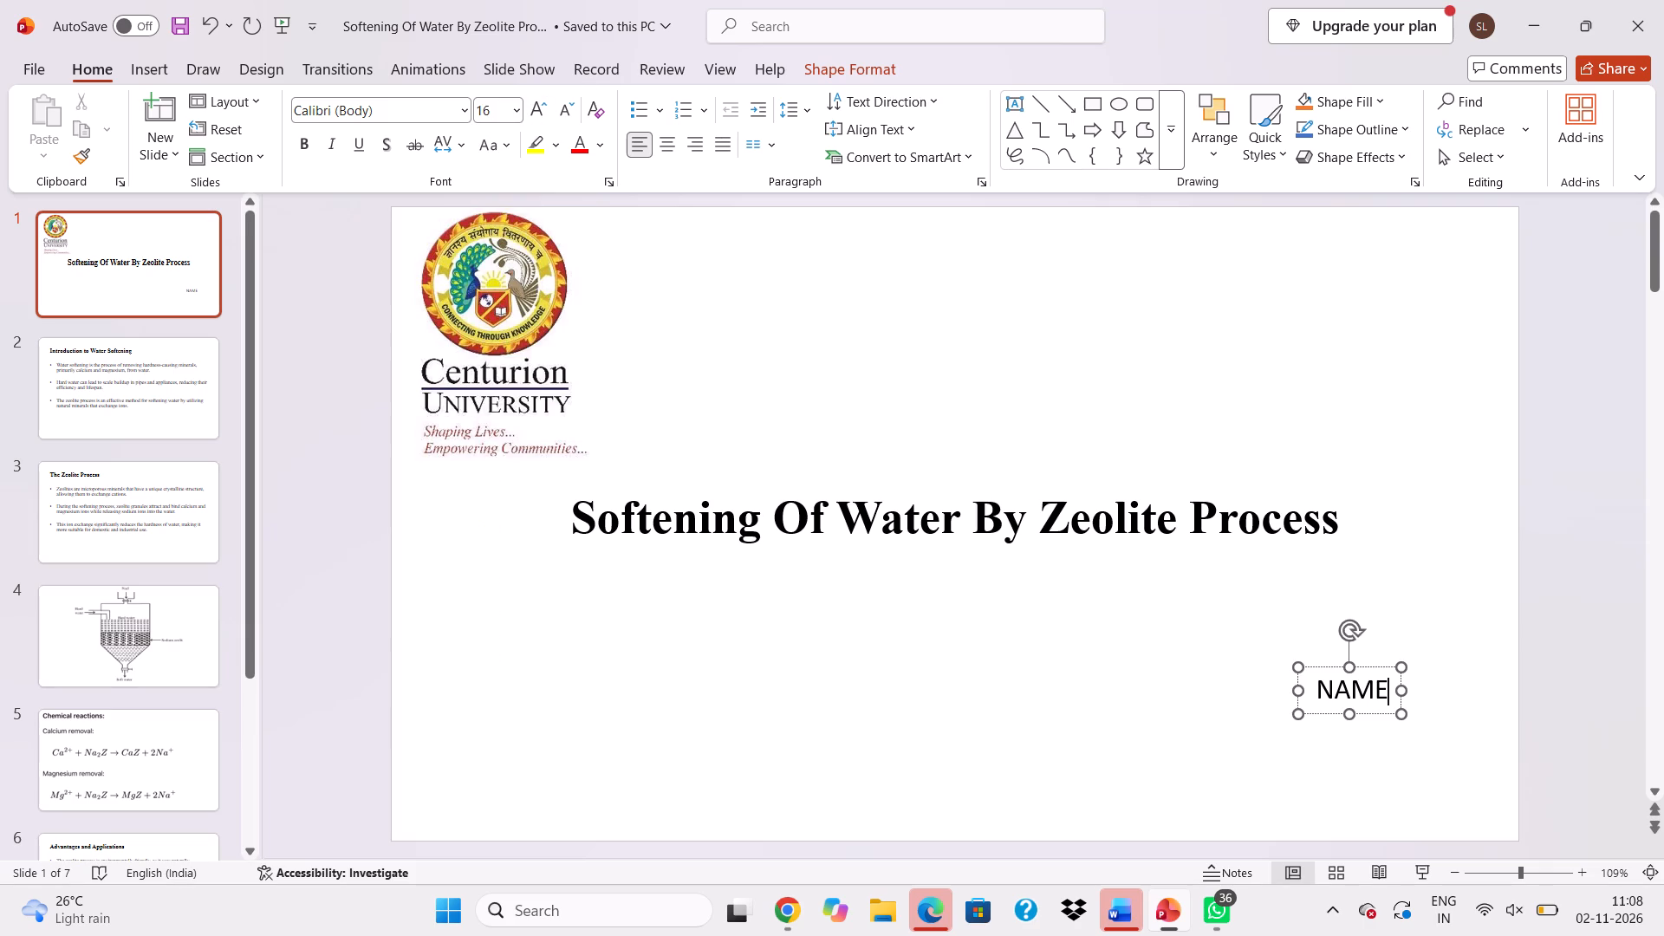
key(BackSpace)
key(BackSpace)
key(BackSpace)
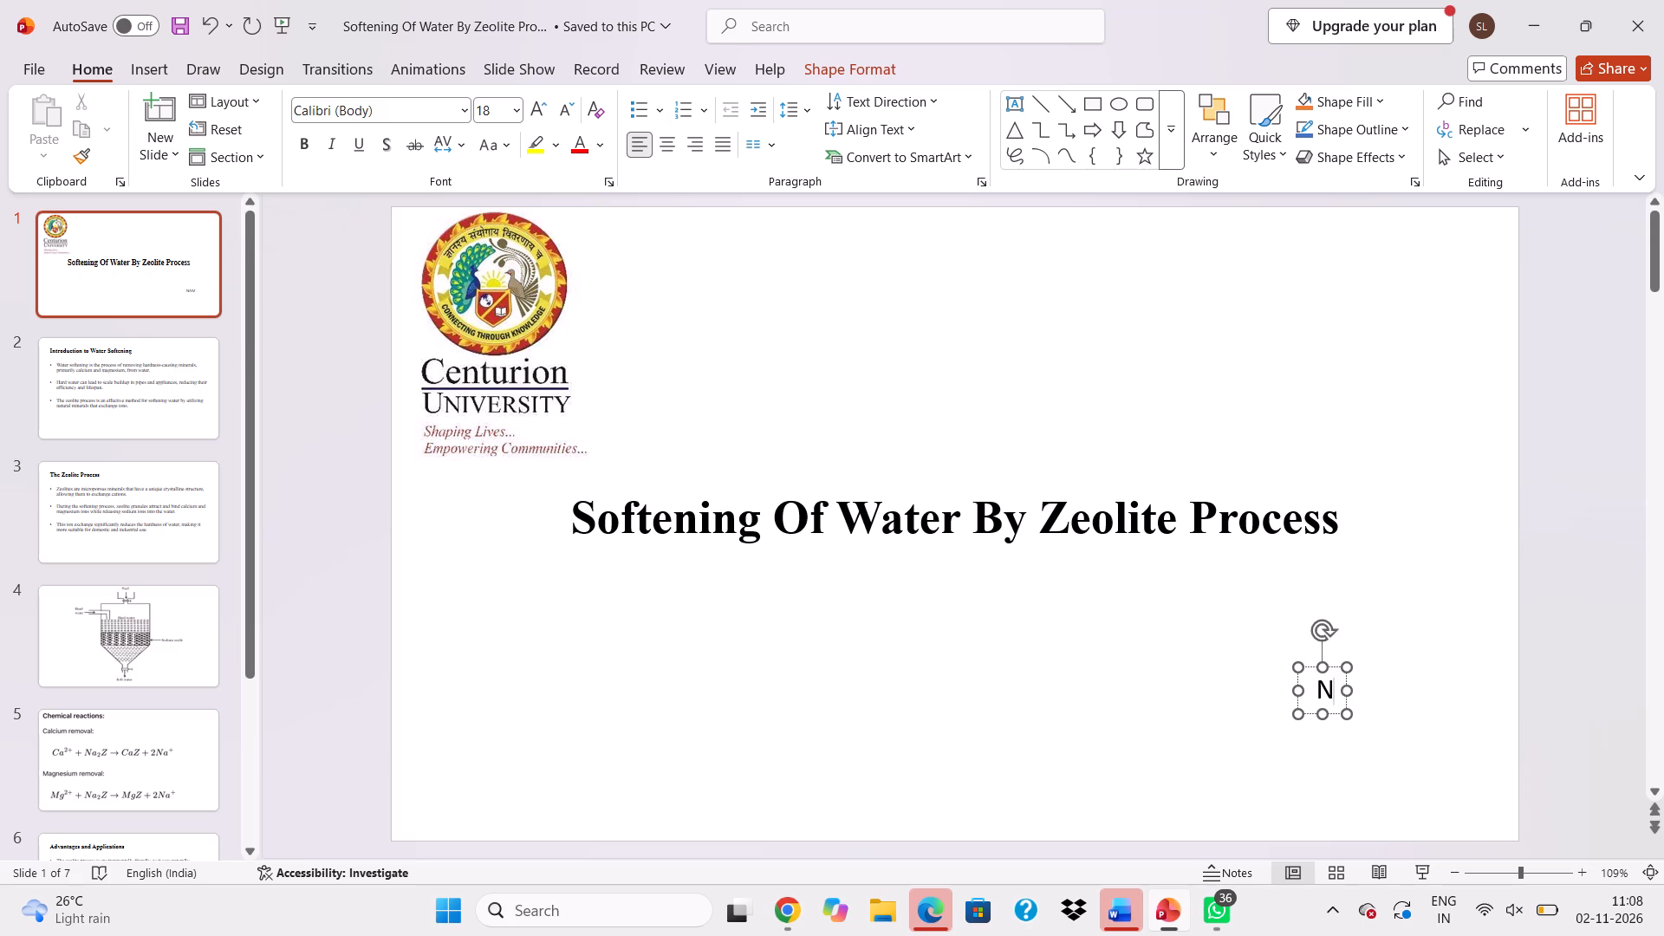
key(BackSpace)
Choose font size 16 for the empty text box on slide 1 and enter the label "NAME:" with a trailing space.
click(515, 109)
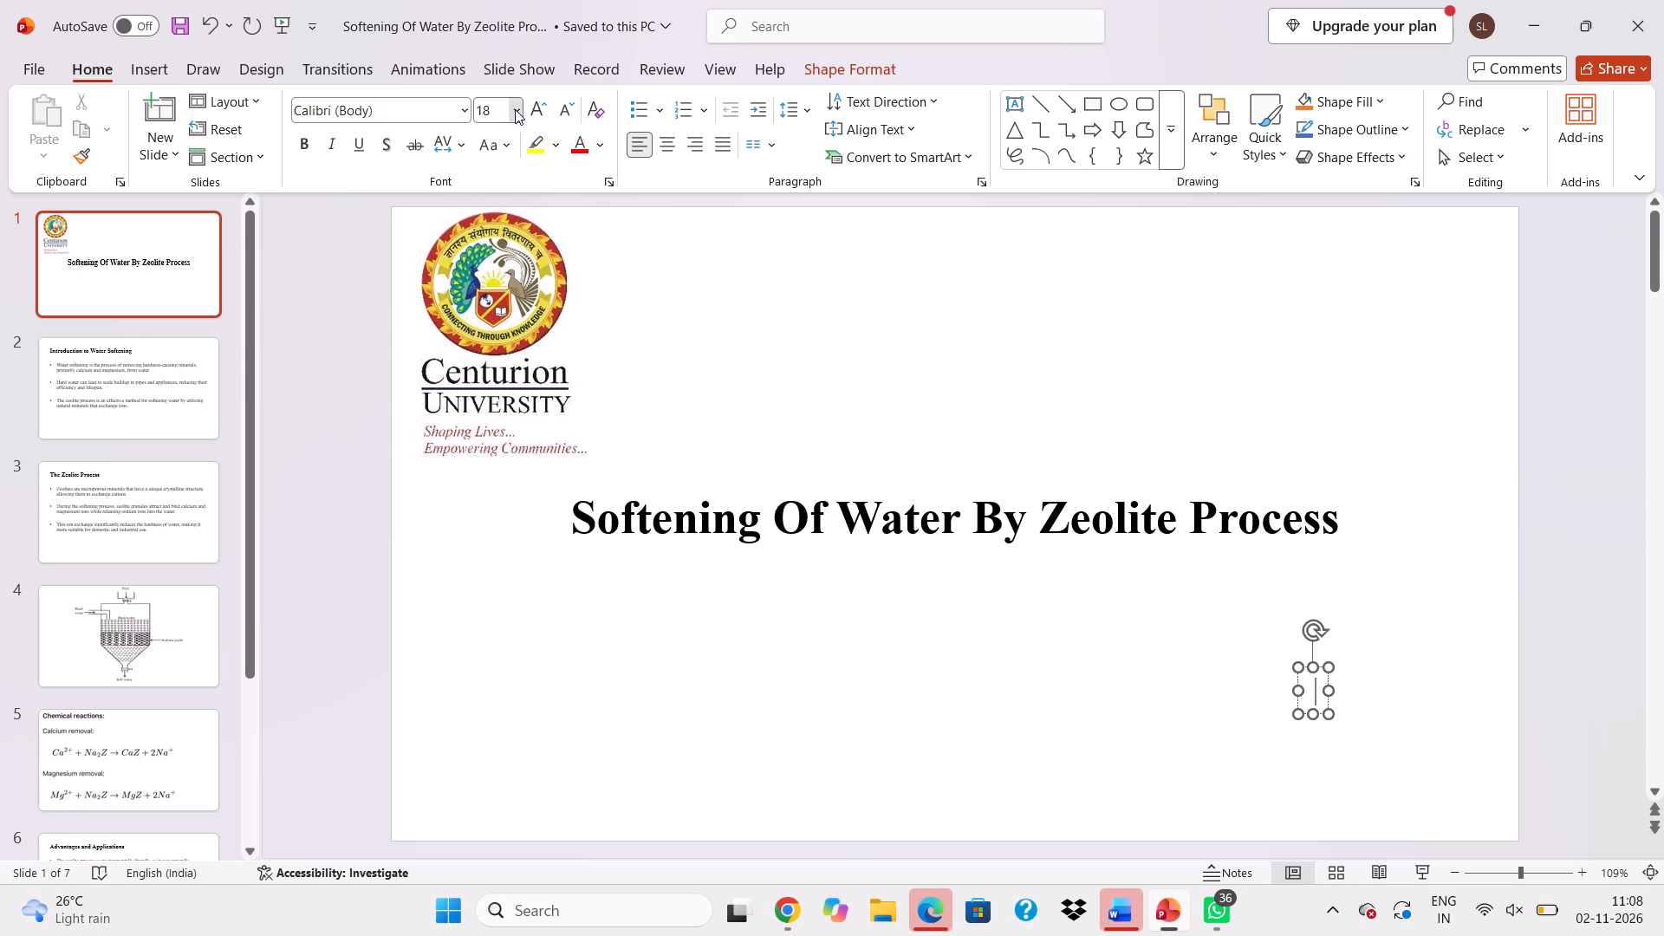
click(506, 321)
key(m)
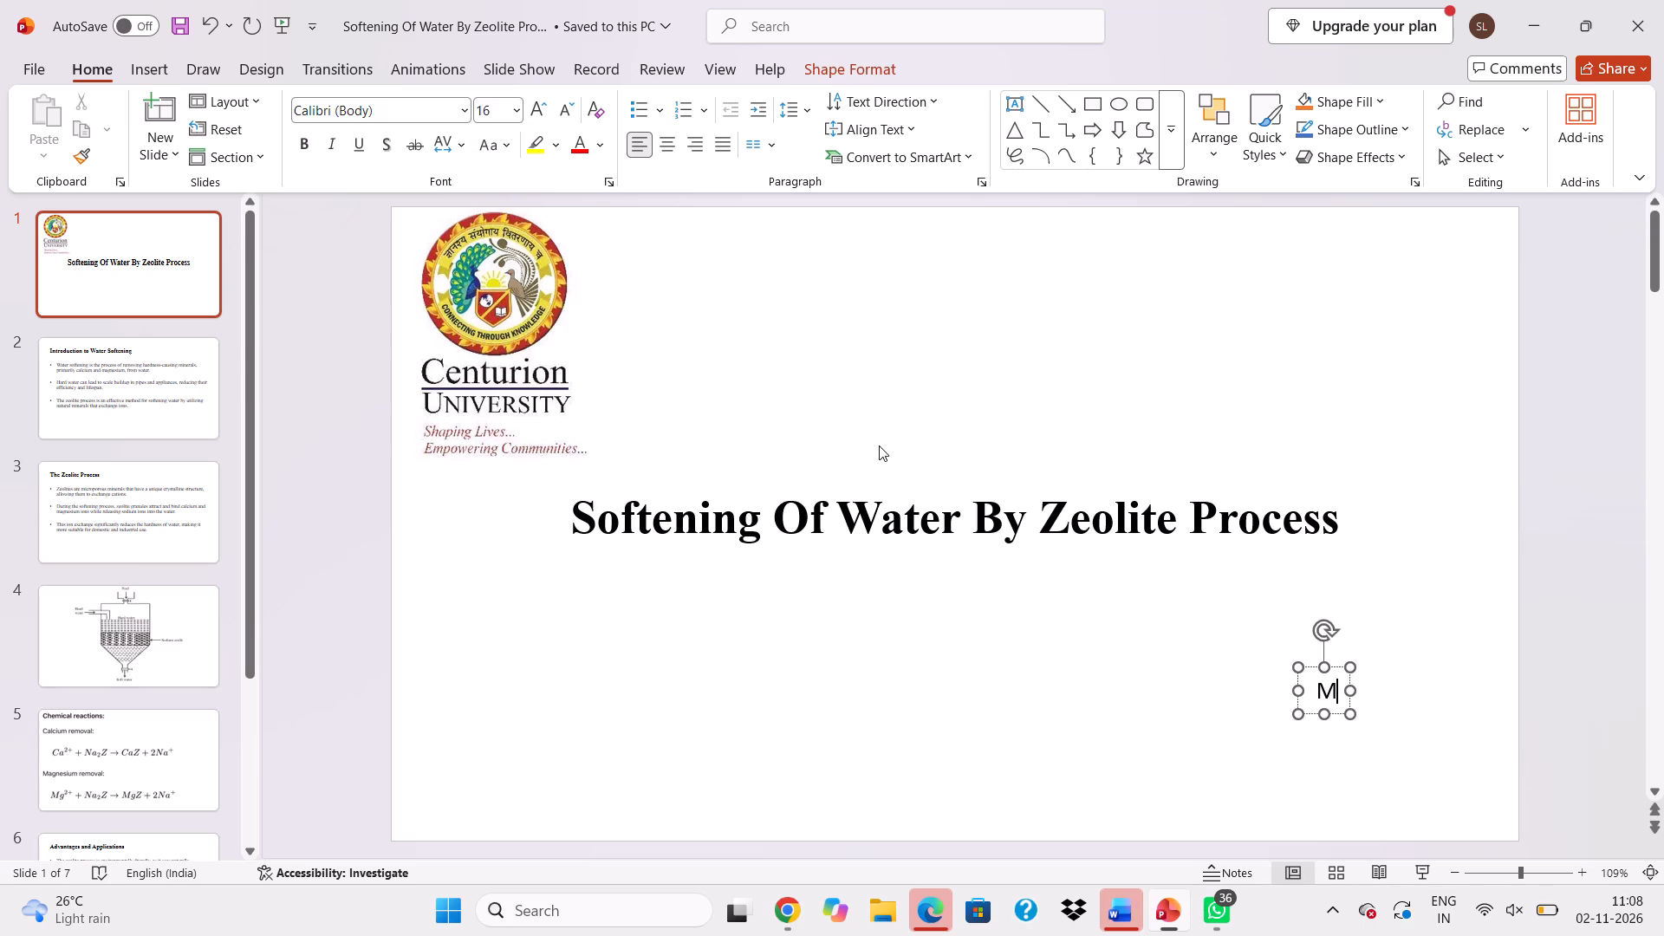
key(BackSpace)
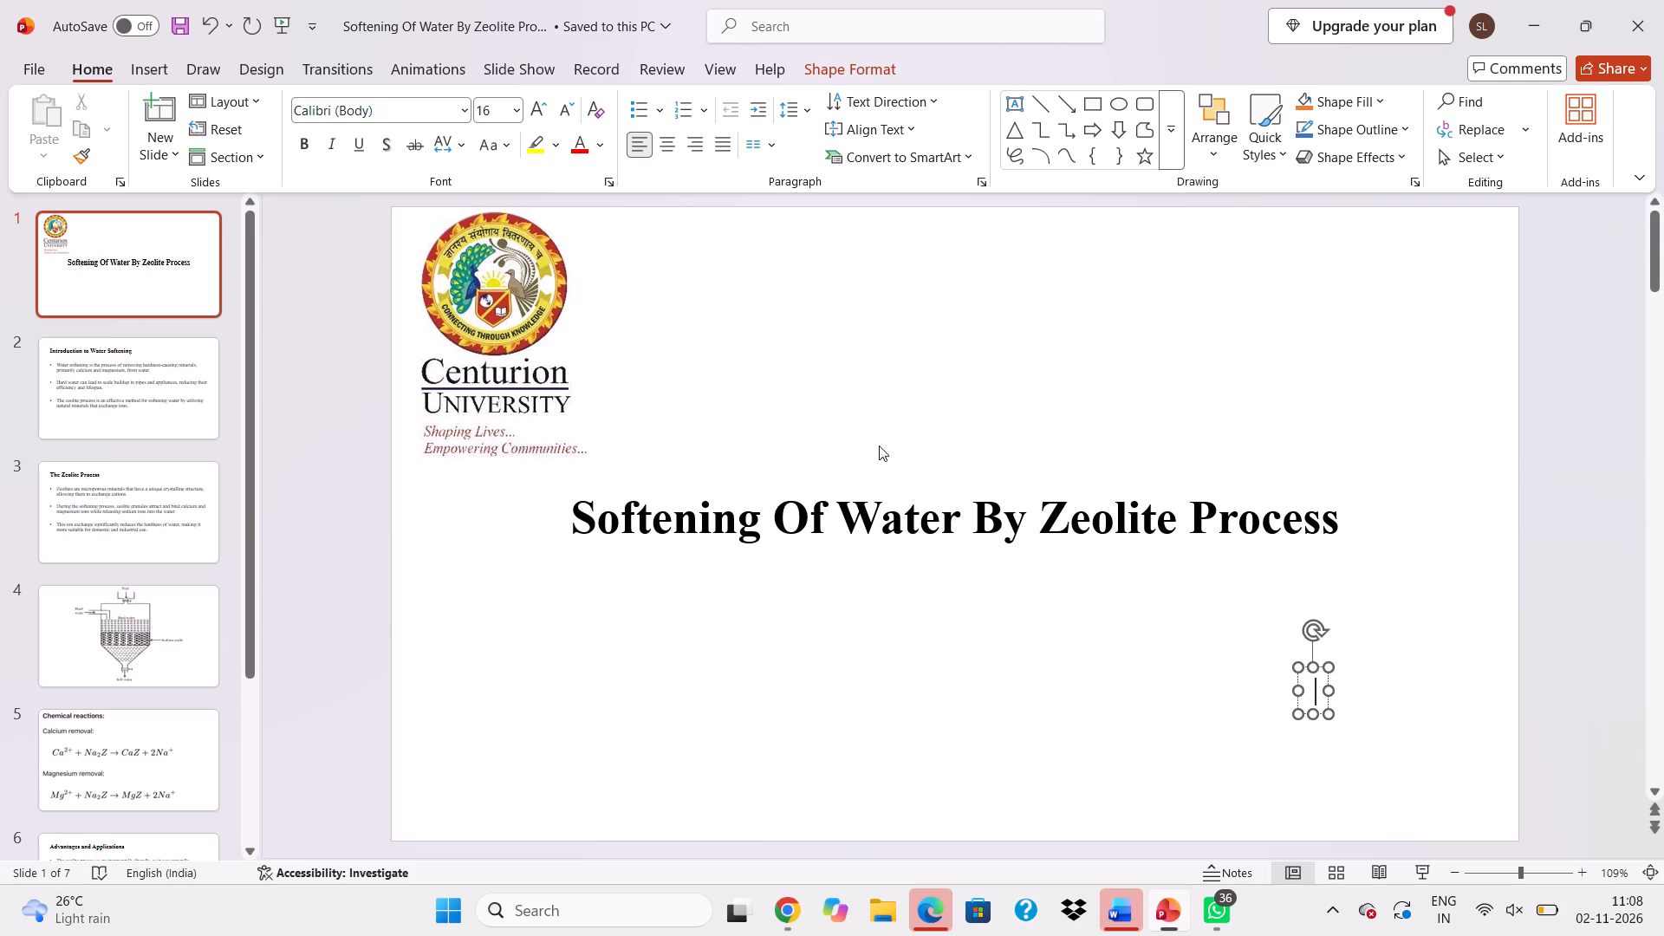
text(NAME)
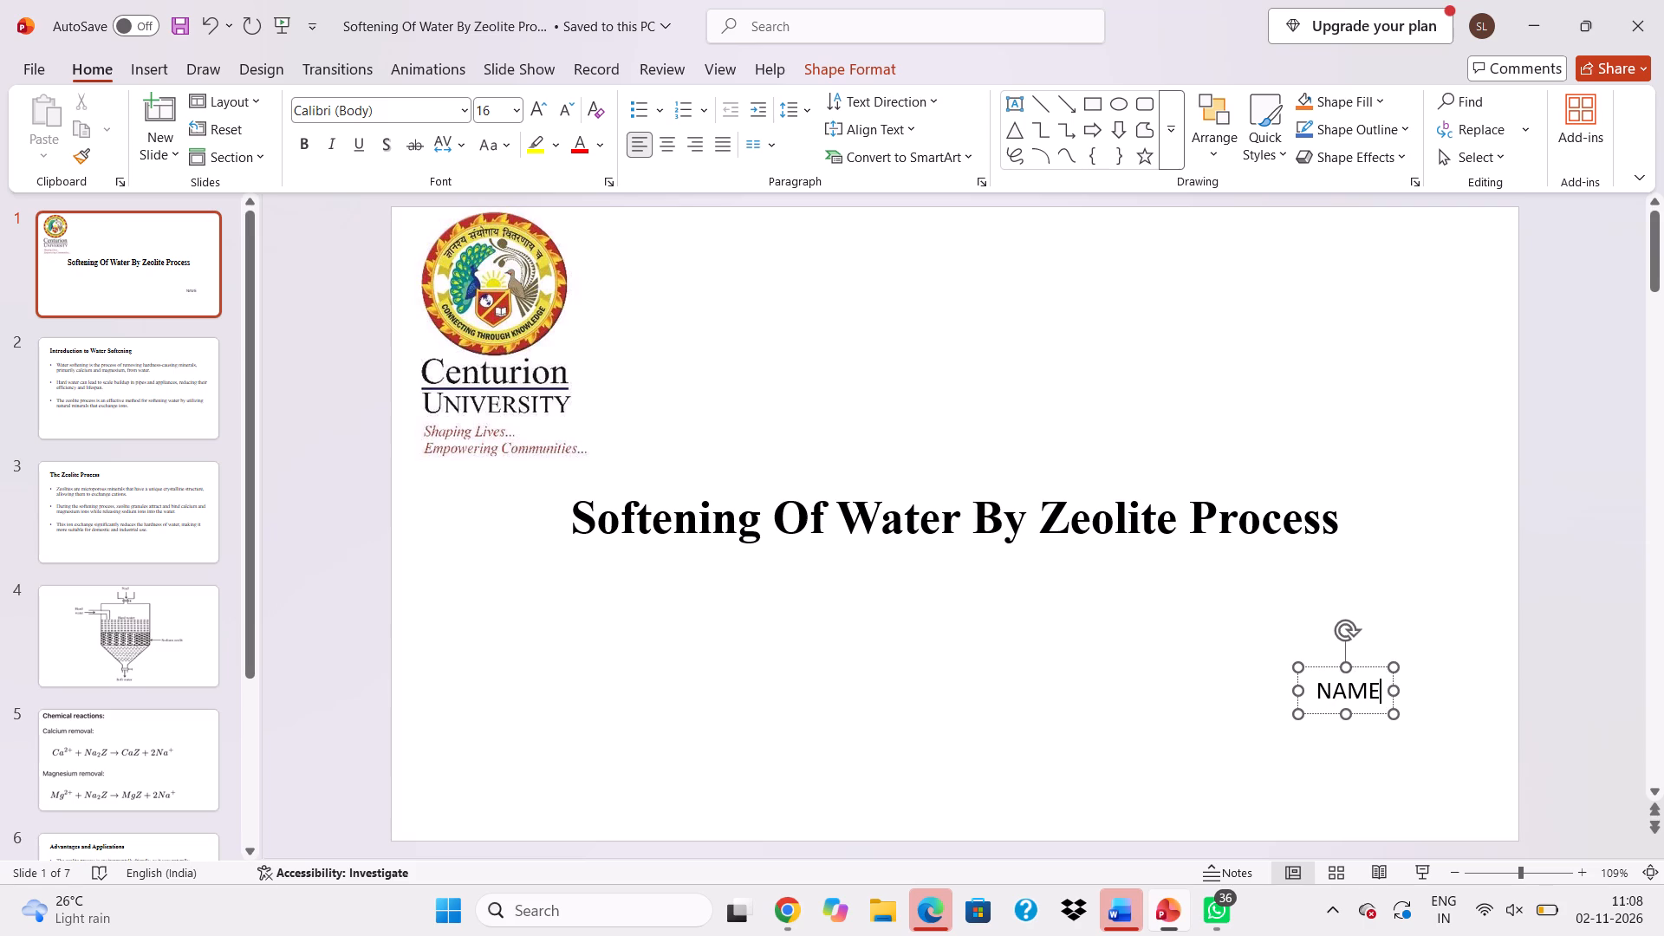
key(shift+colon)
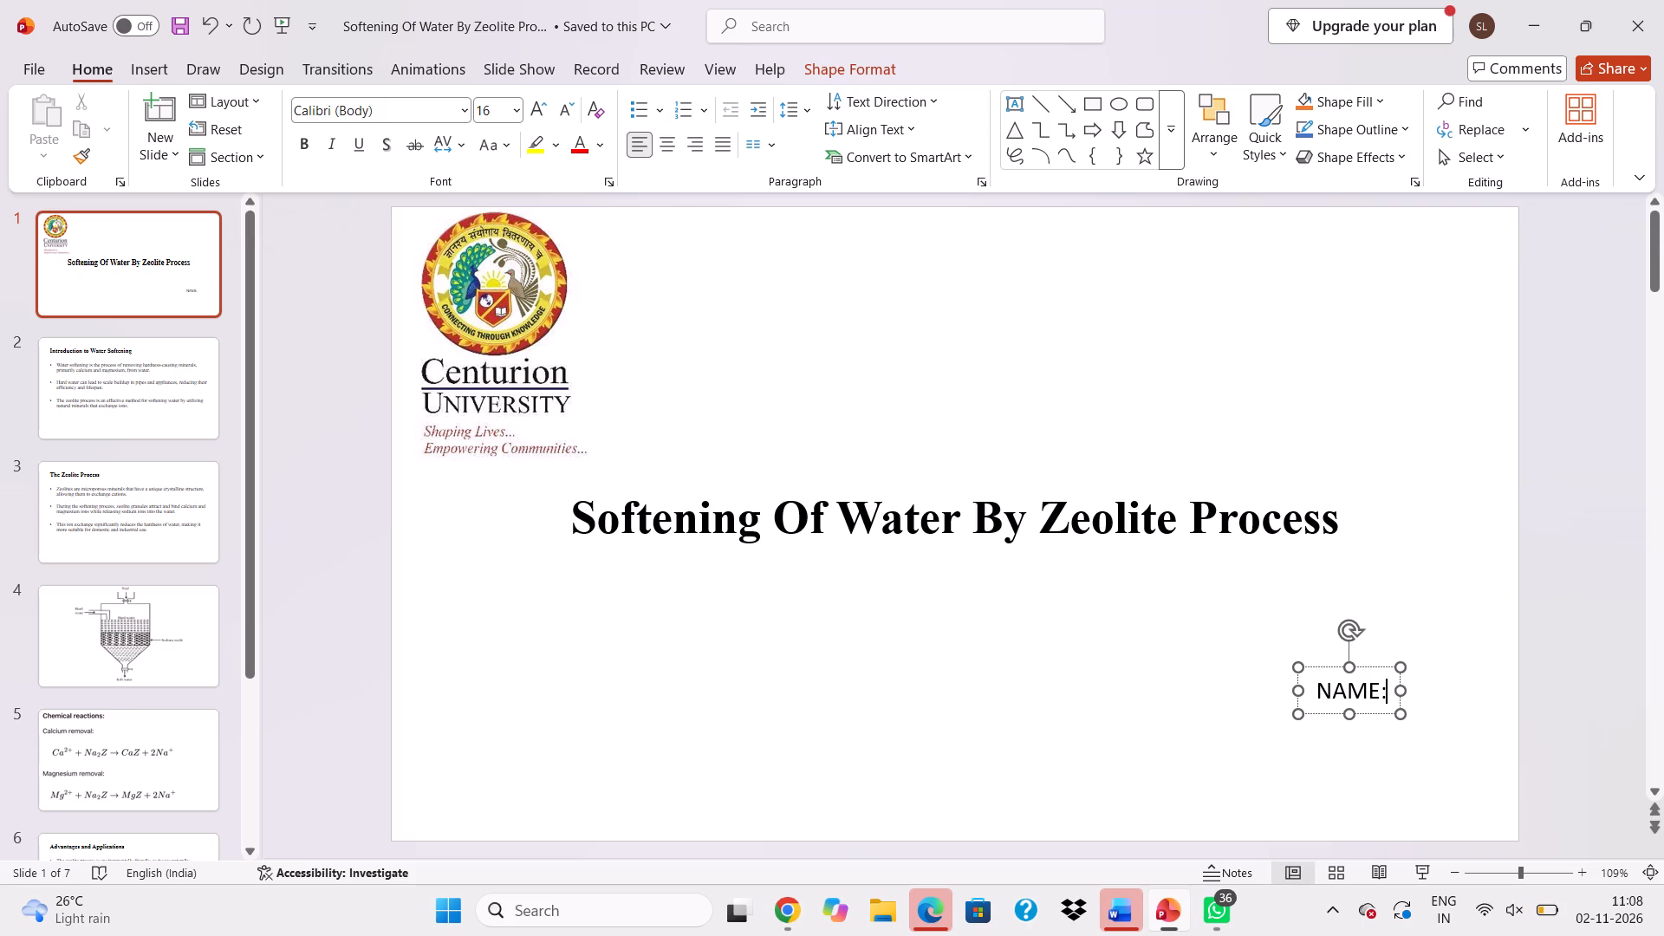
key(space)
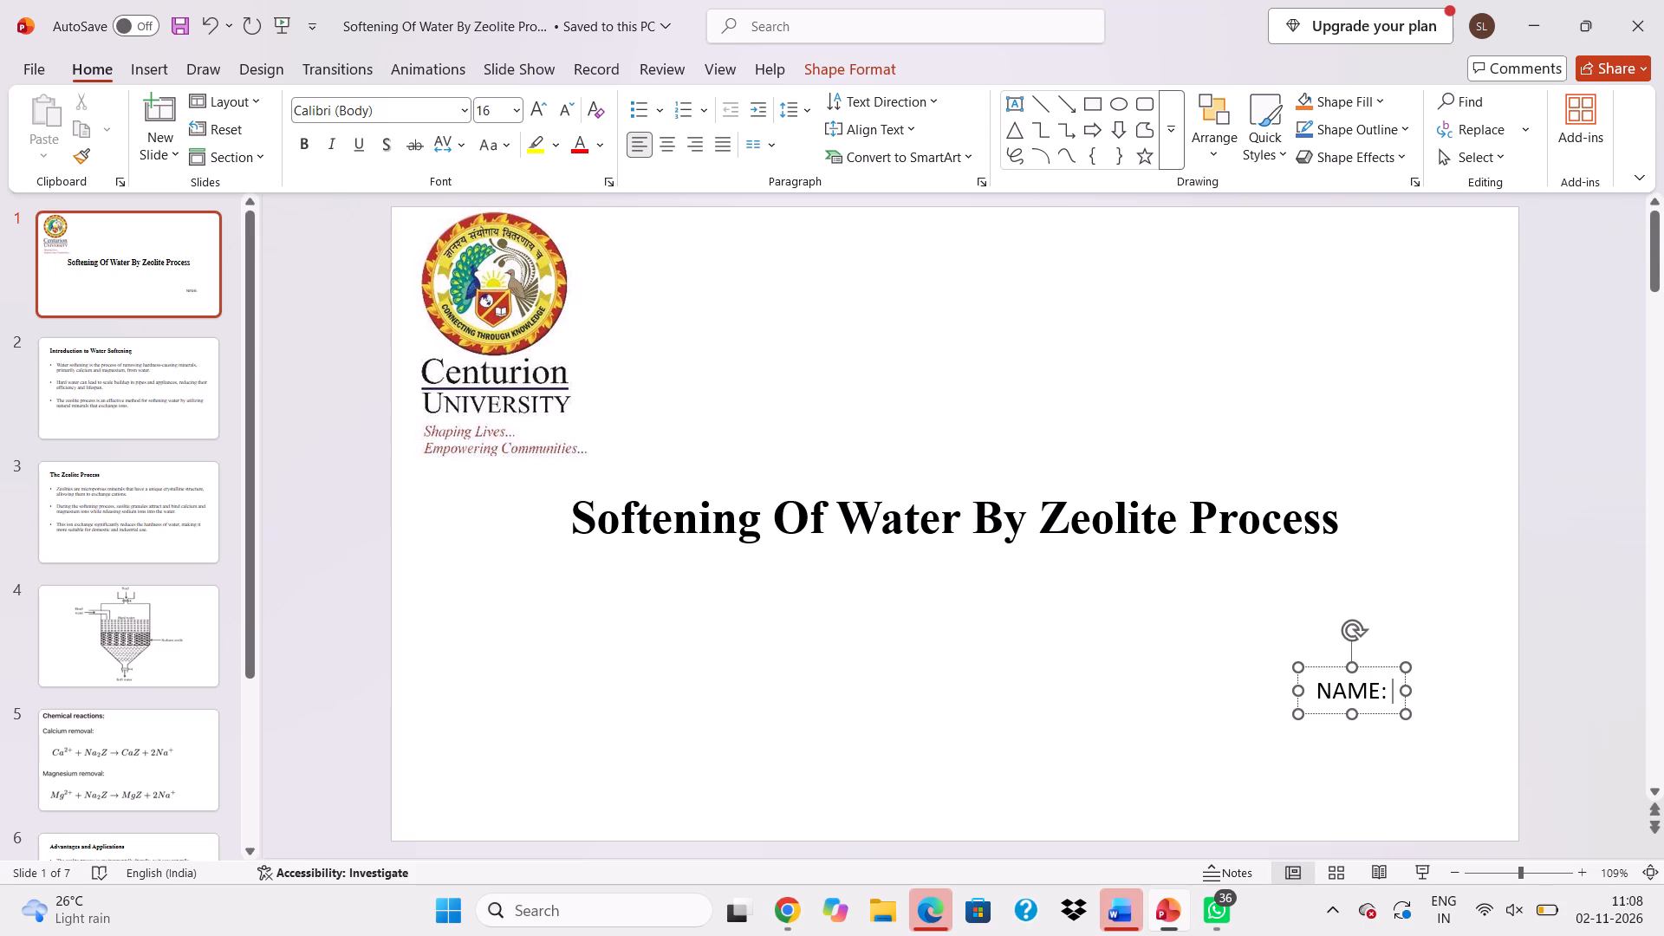
Enter the presenter's first and middle names after the "NAME:" label, capitalising only the first name.
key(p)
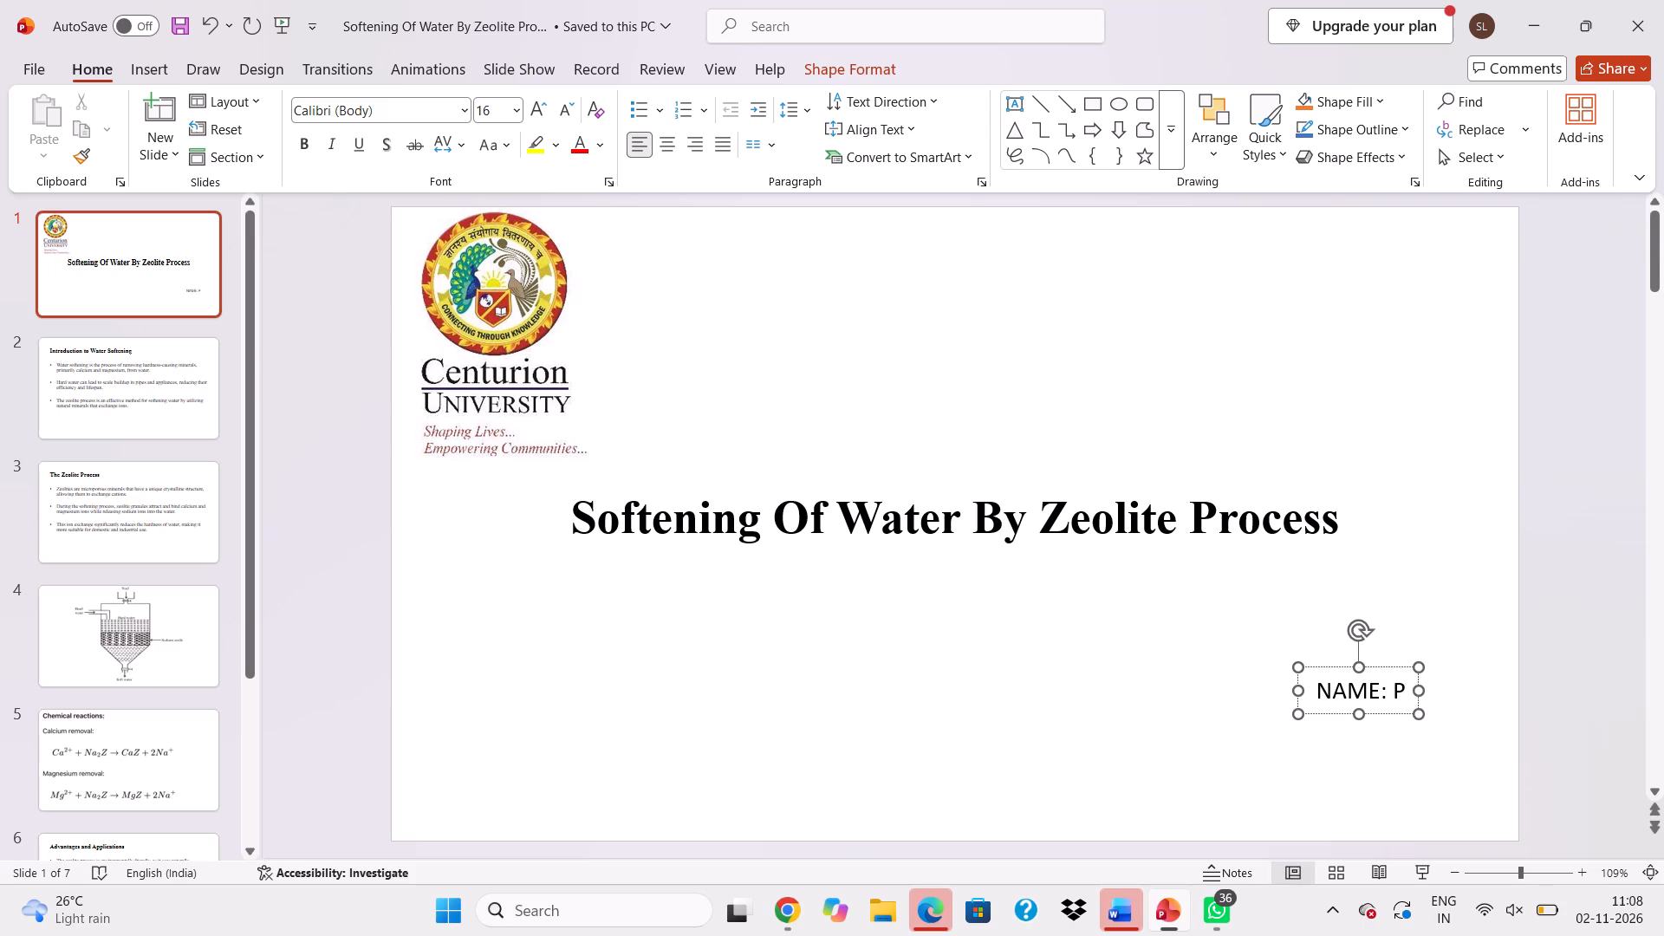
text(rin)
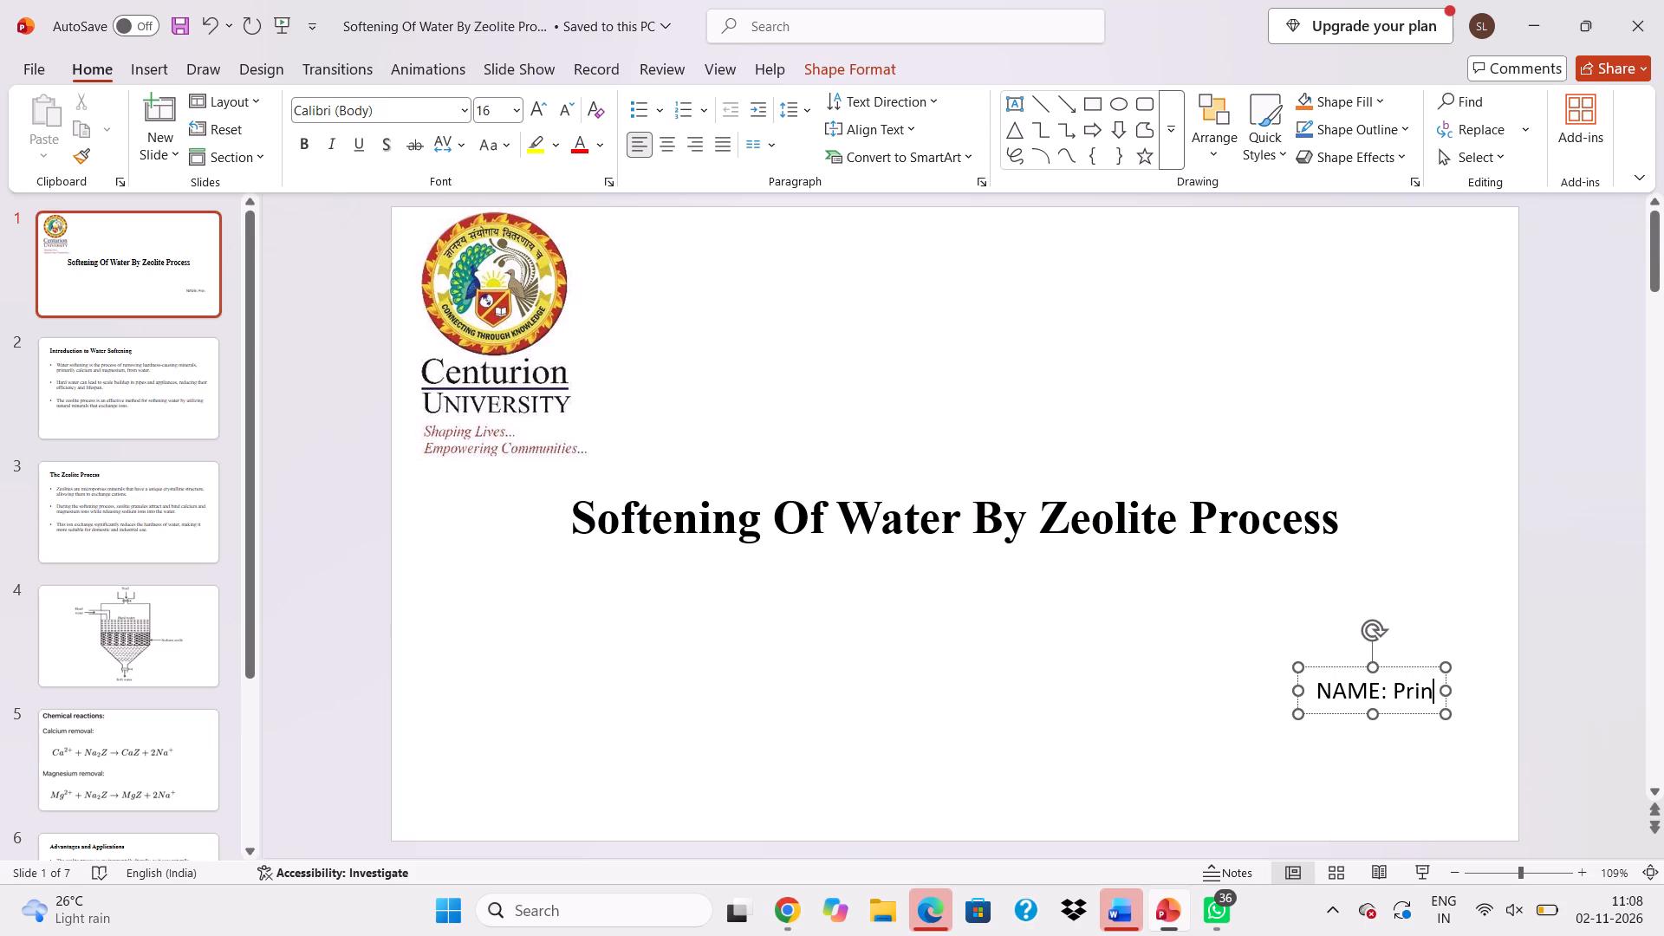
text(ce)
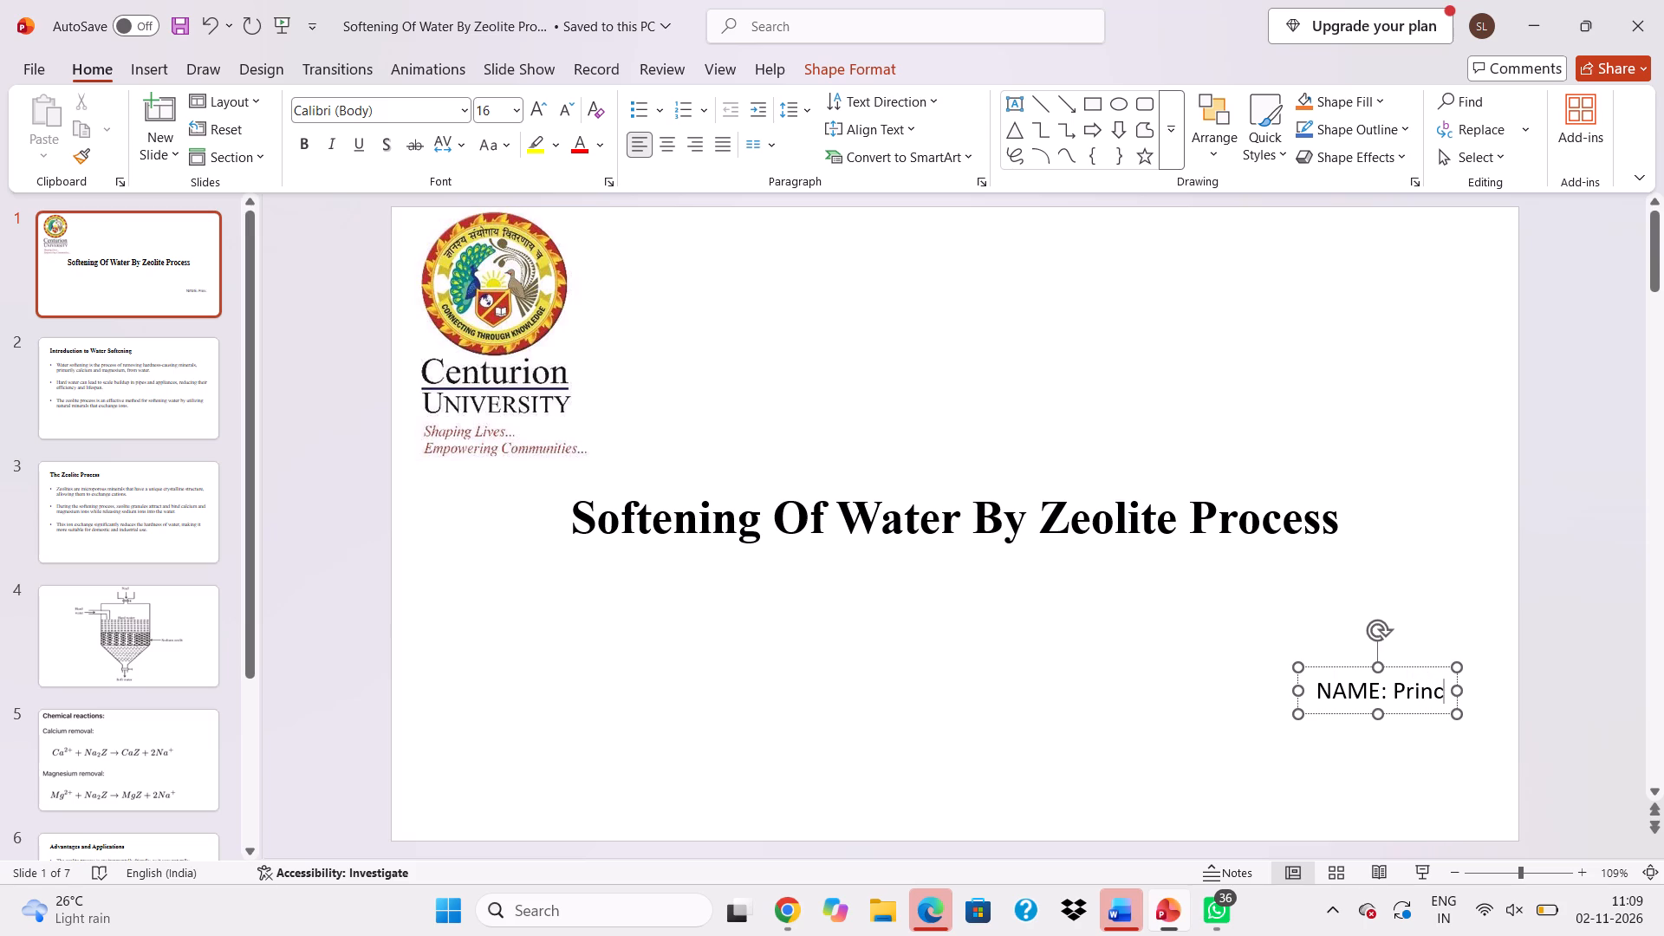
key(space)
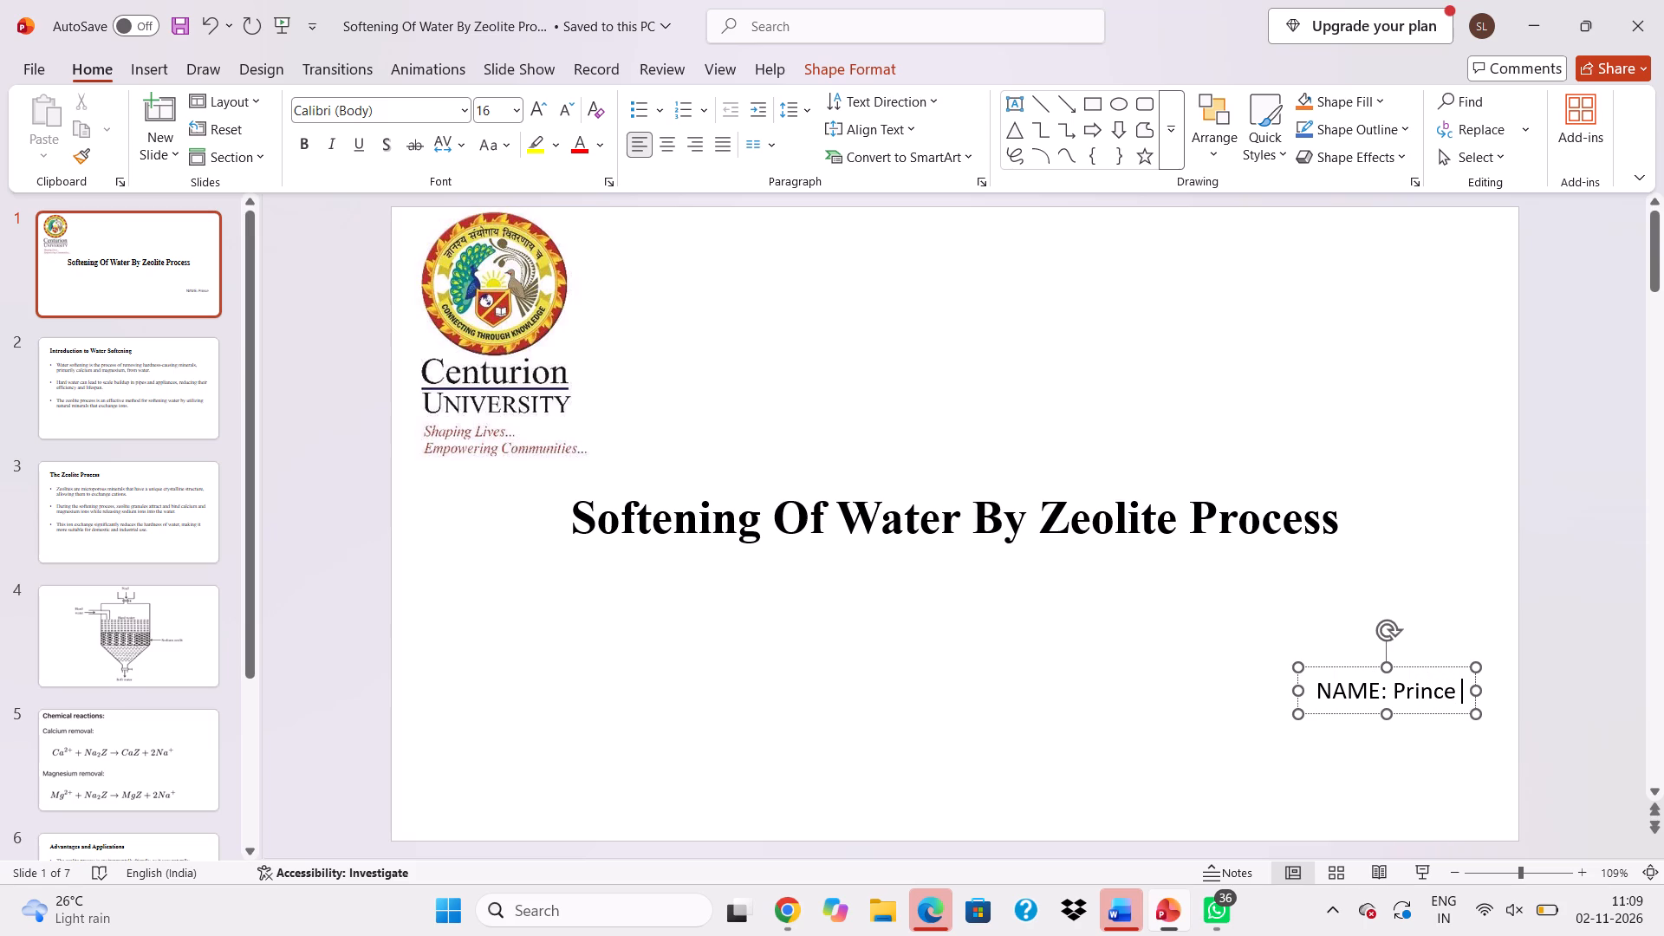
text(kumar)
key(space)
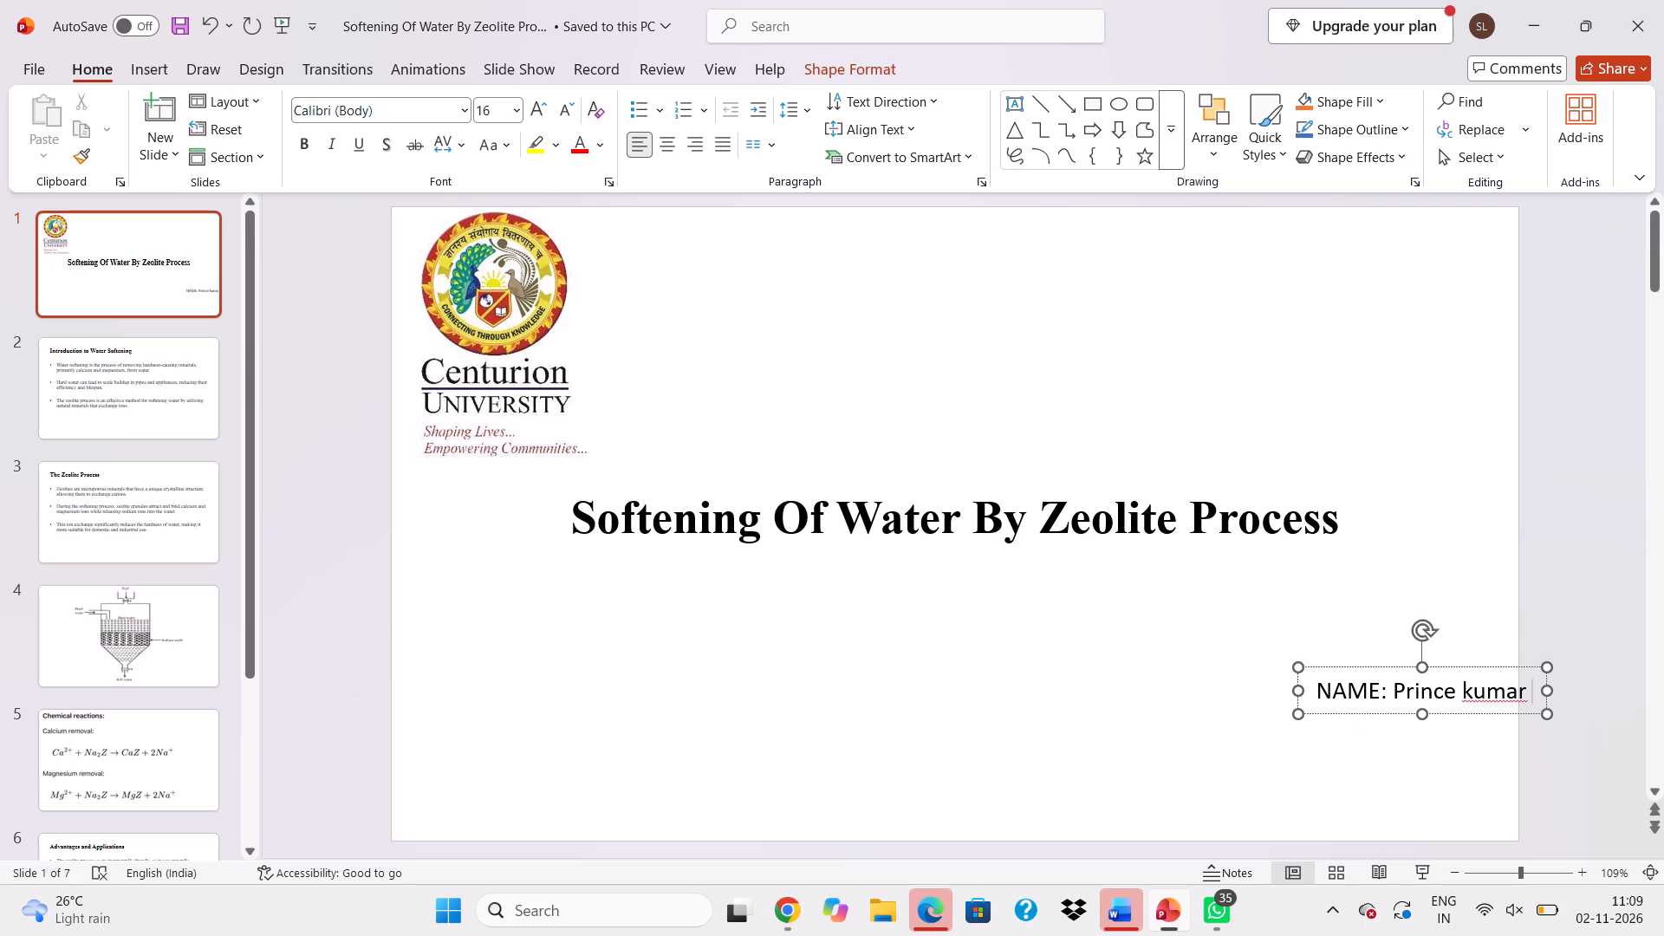
Widen the "NAME:" text box on slide 1 by extending its left edge to beneath the word "Zeolite" in the title.
drag(1303, 692, 1139, 676)
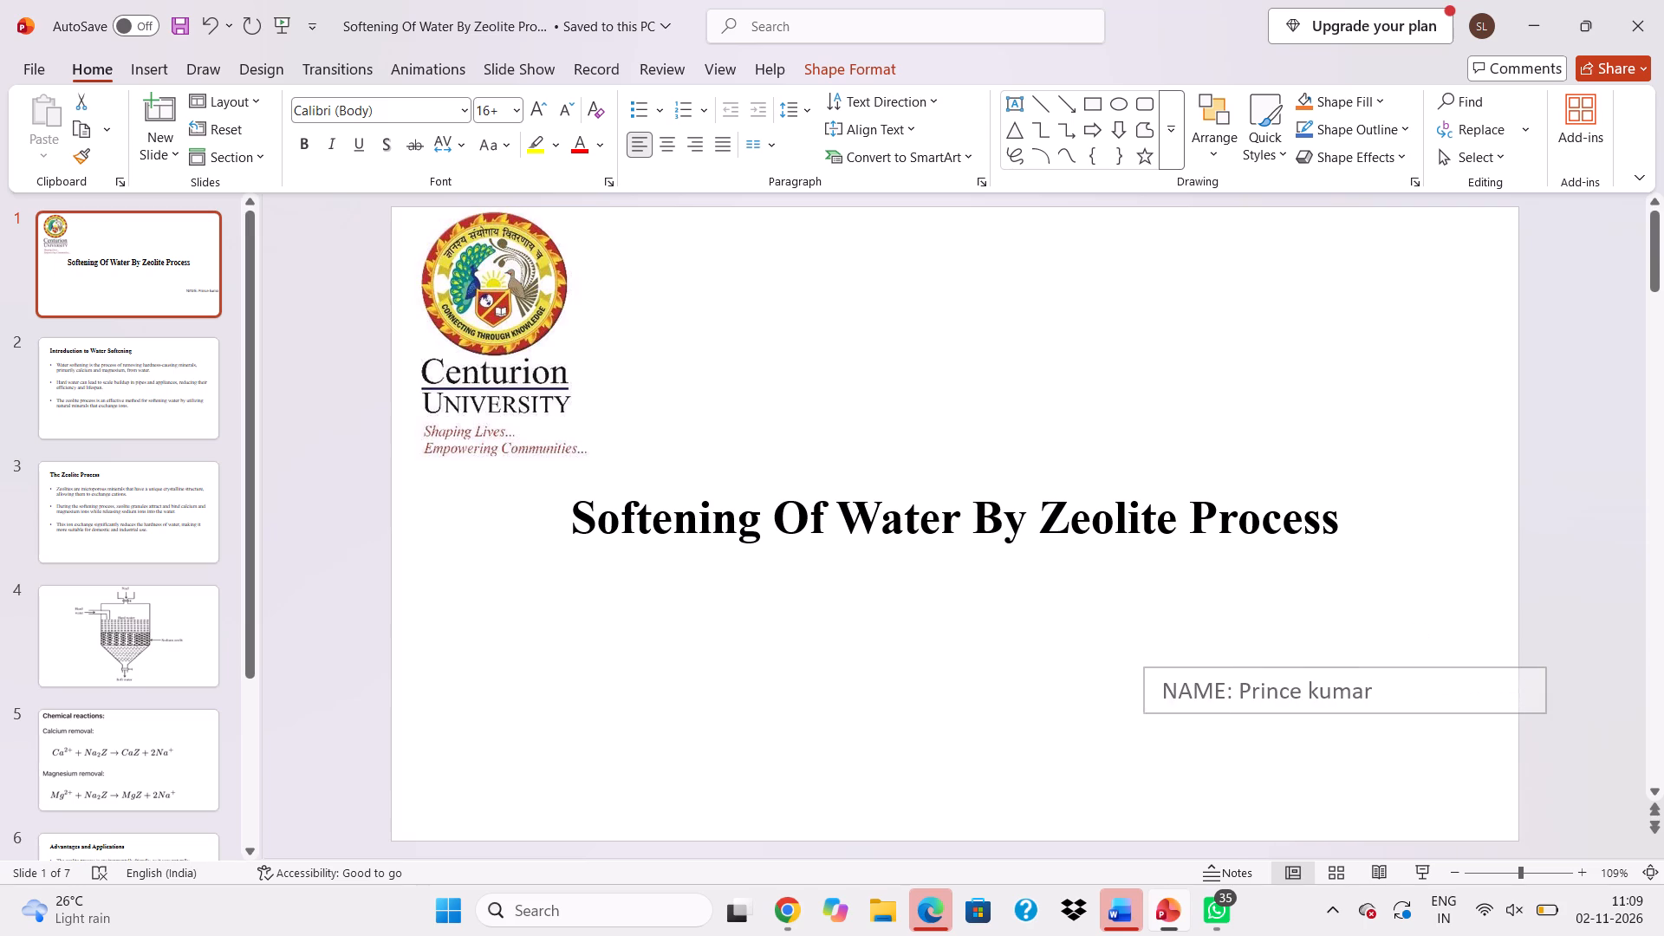
drag(1139, 676, 1132, 666)
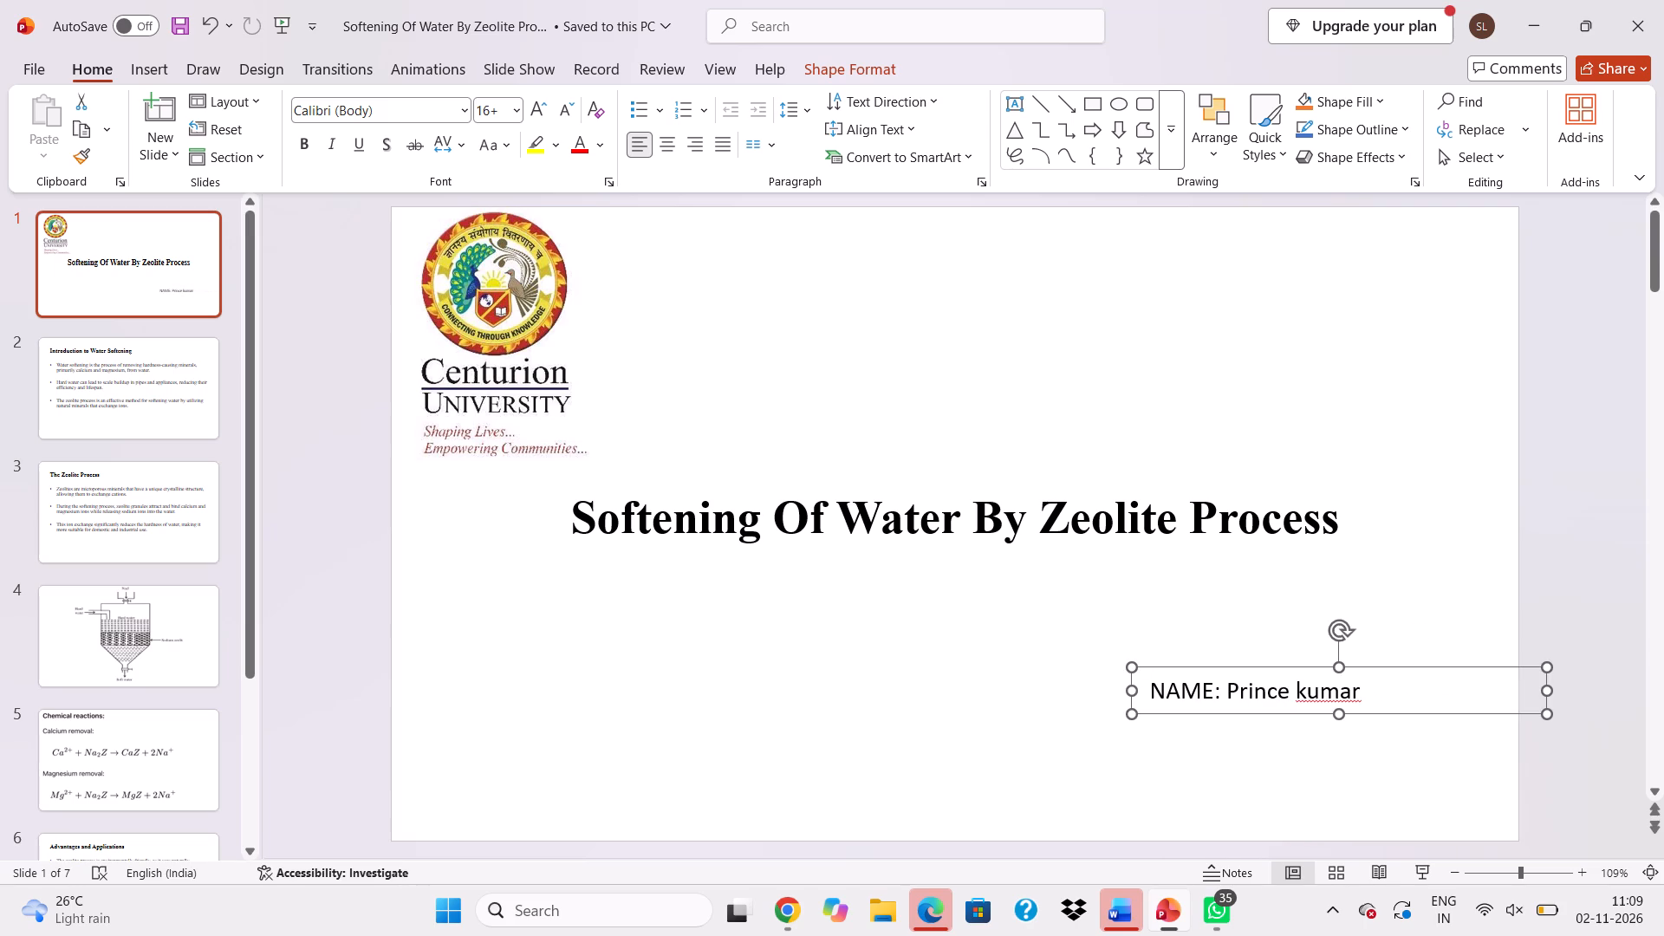
Add the presenter's surname in lowercase at the end of the "NAME:" line, after an extra space.
click(1387, 692)
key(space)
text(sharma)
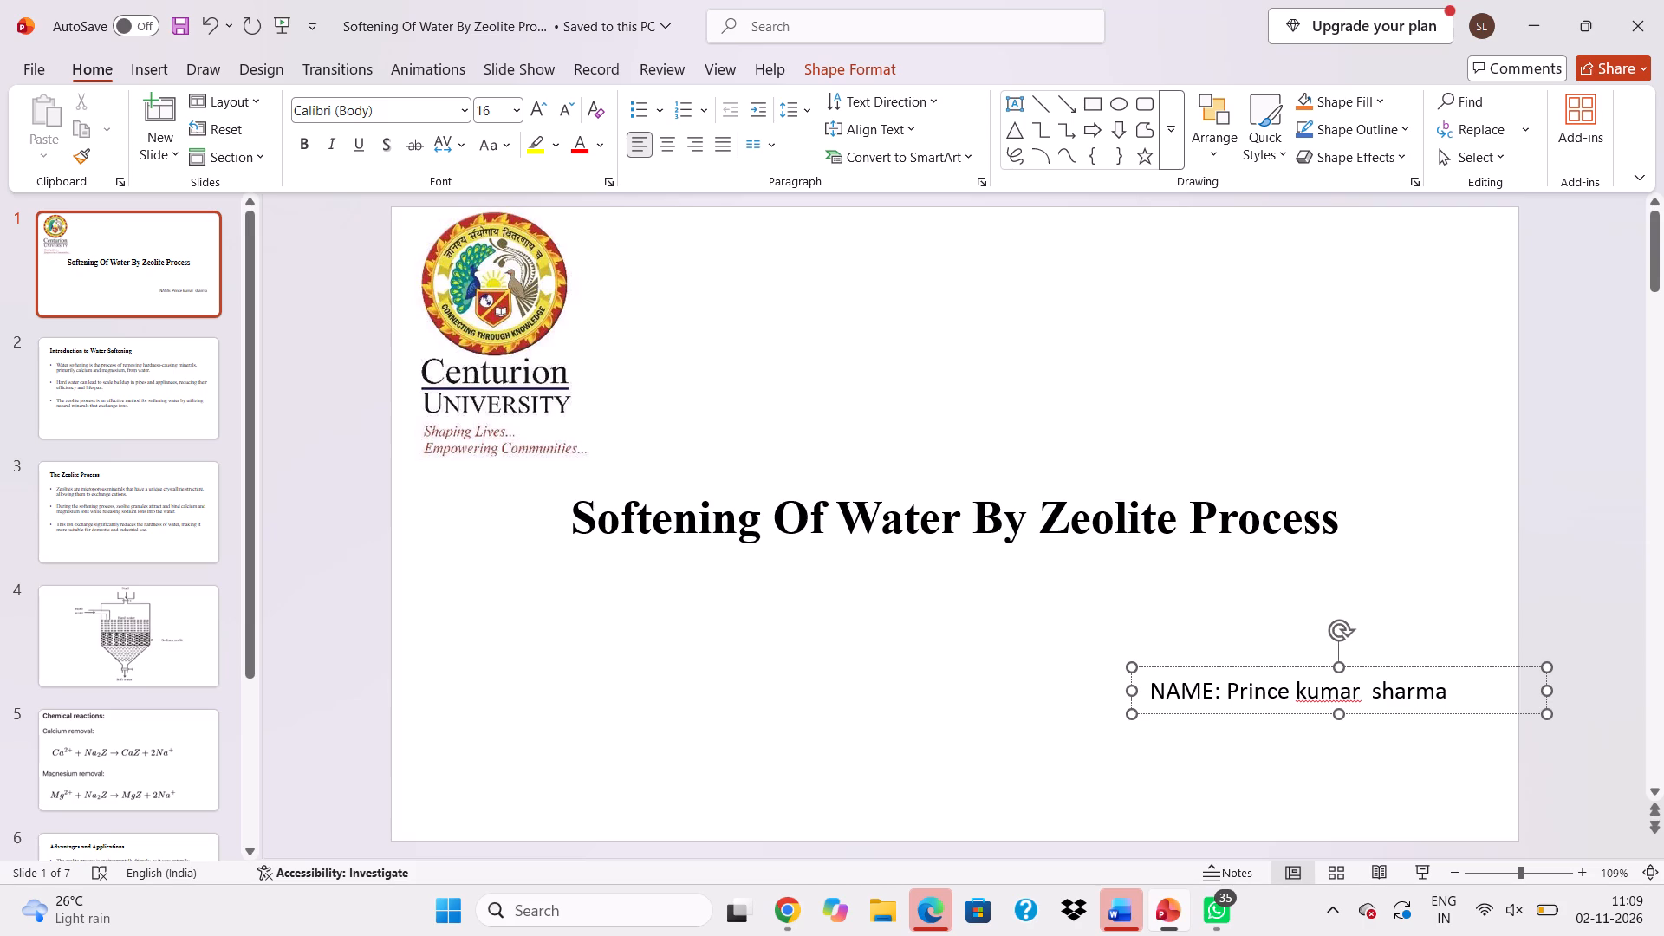
Add a second line reading "REG NO" under the presenter's name on slide 1.
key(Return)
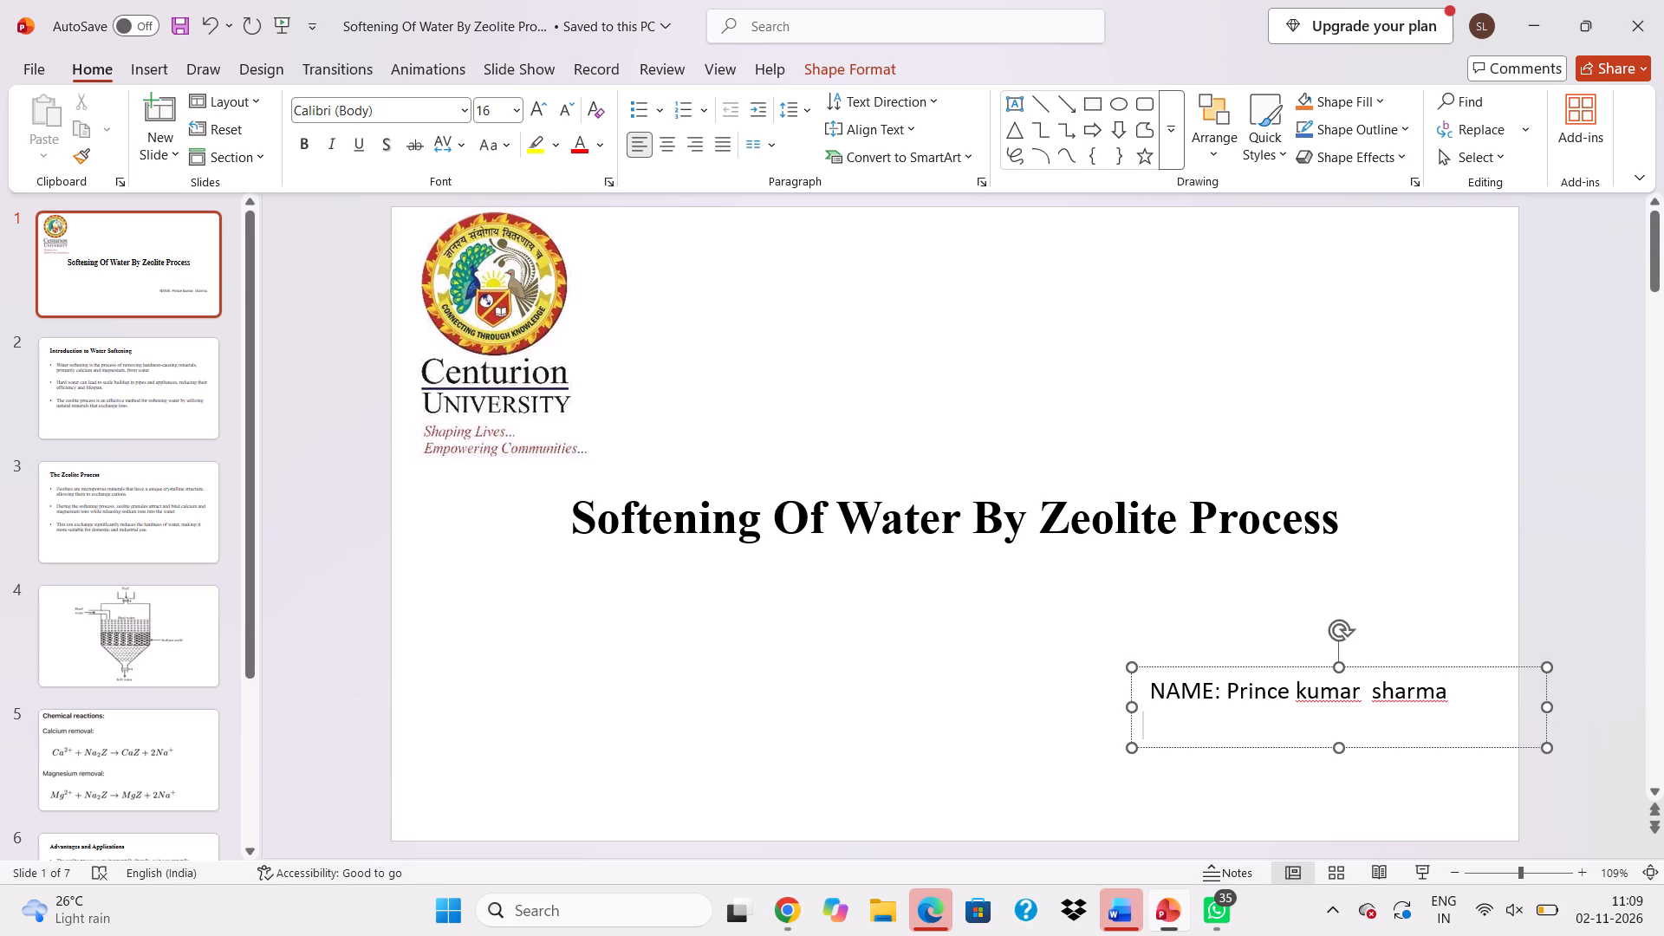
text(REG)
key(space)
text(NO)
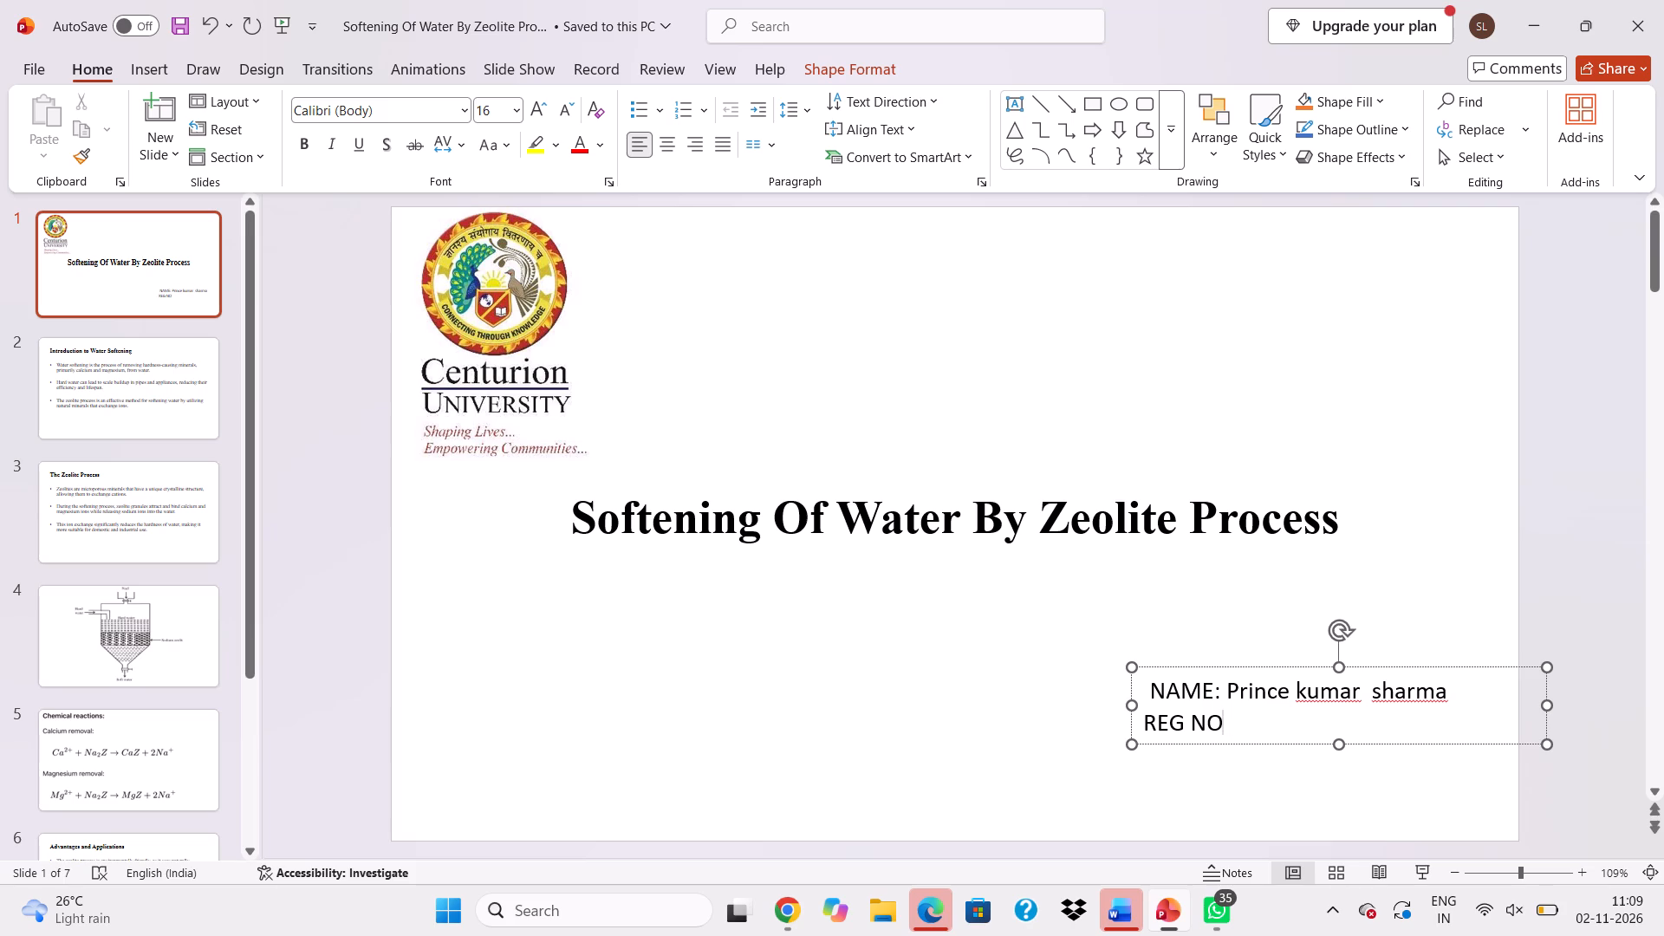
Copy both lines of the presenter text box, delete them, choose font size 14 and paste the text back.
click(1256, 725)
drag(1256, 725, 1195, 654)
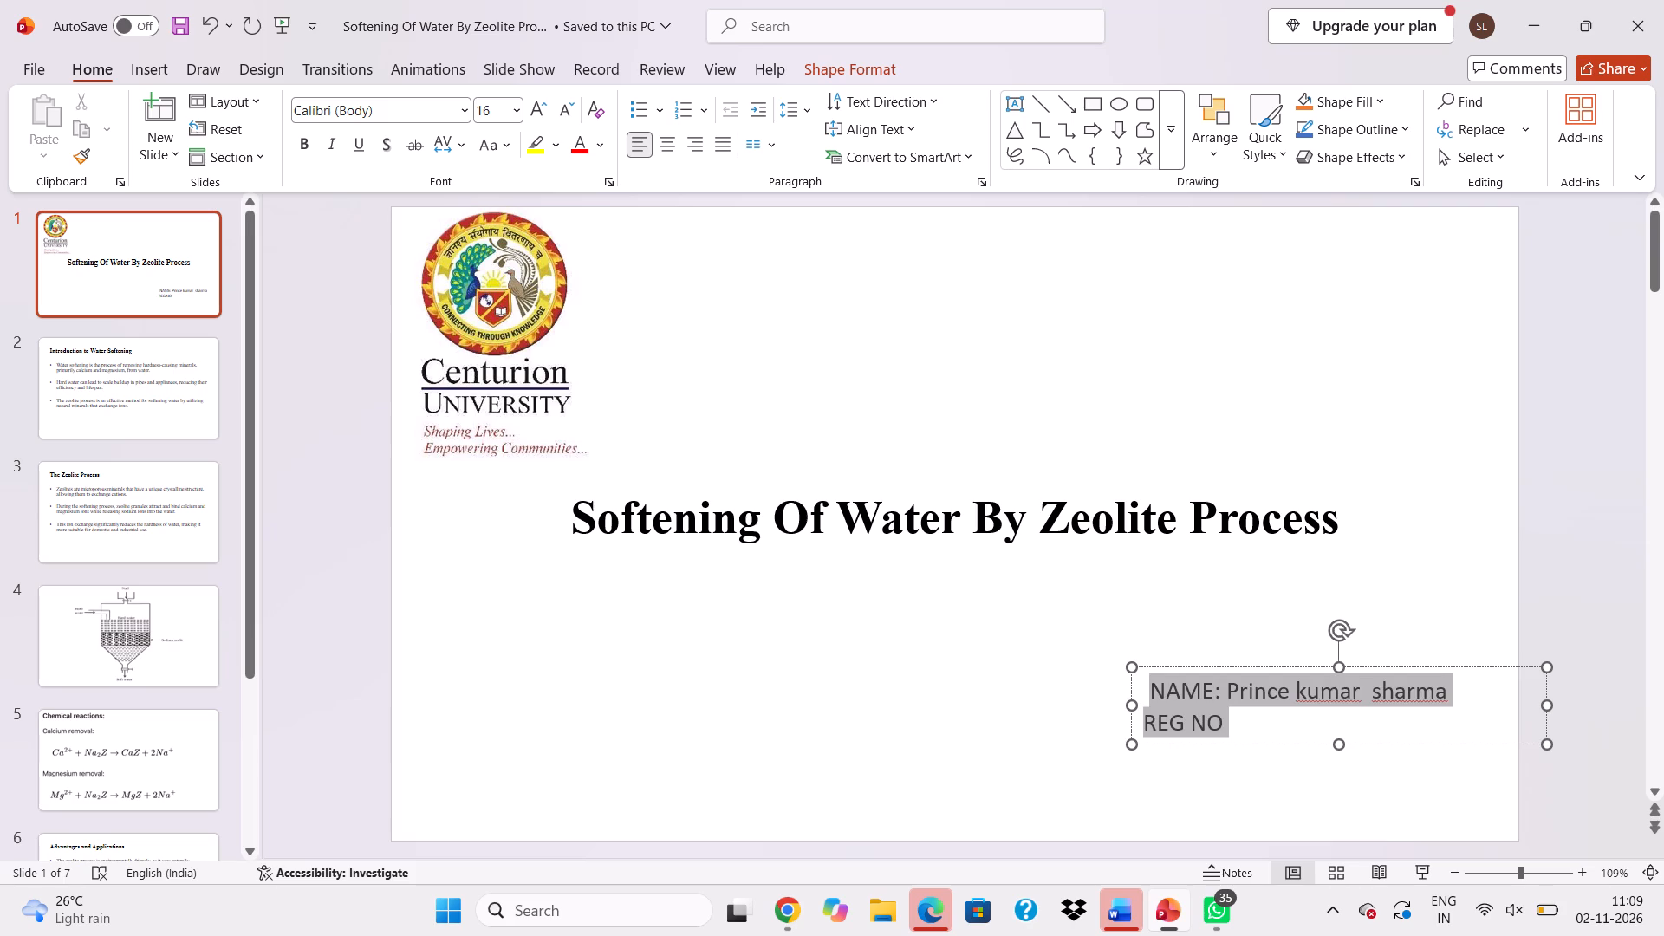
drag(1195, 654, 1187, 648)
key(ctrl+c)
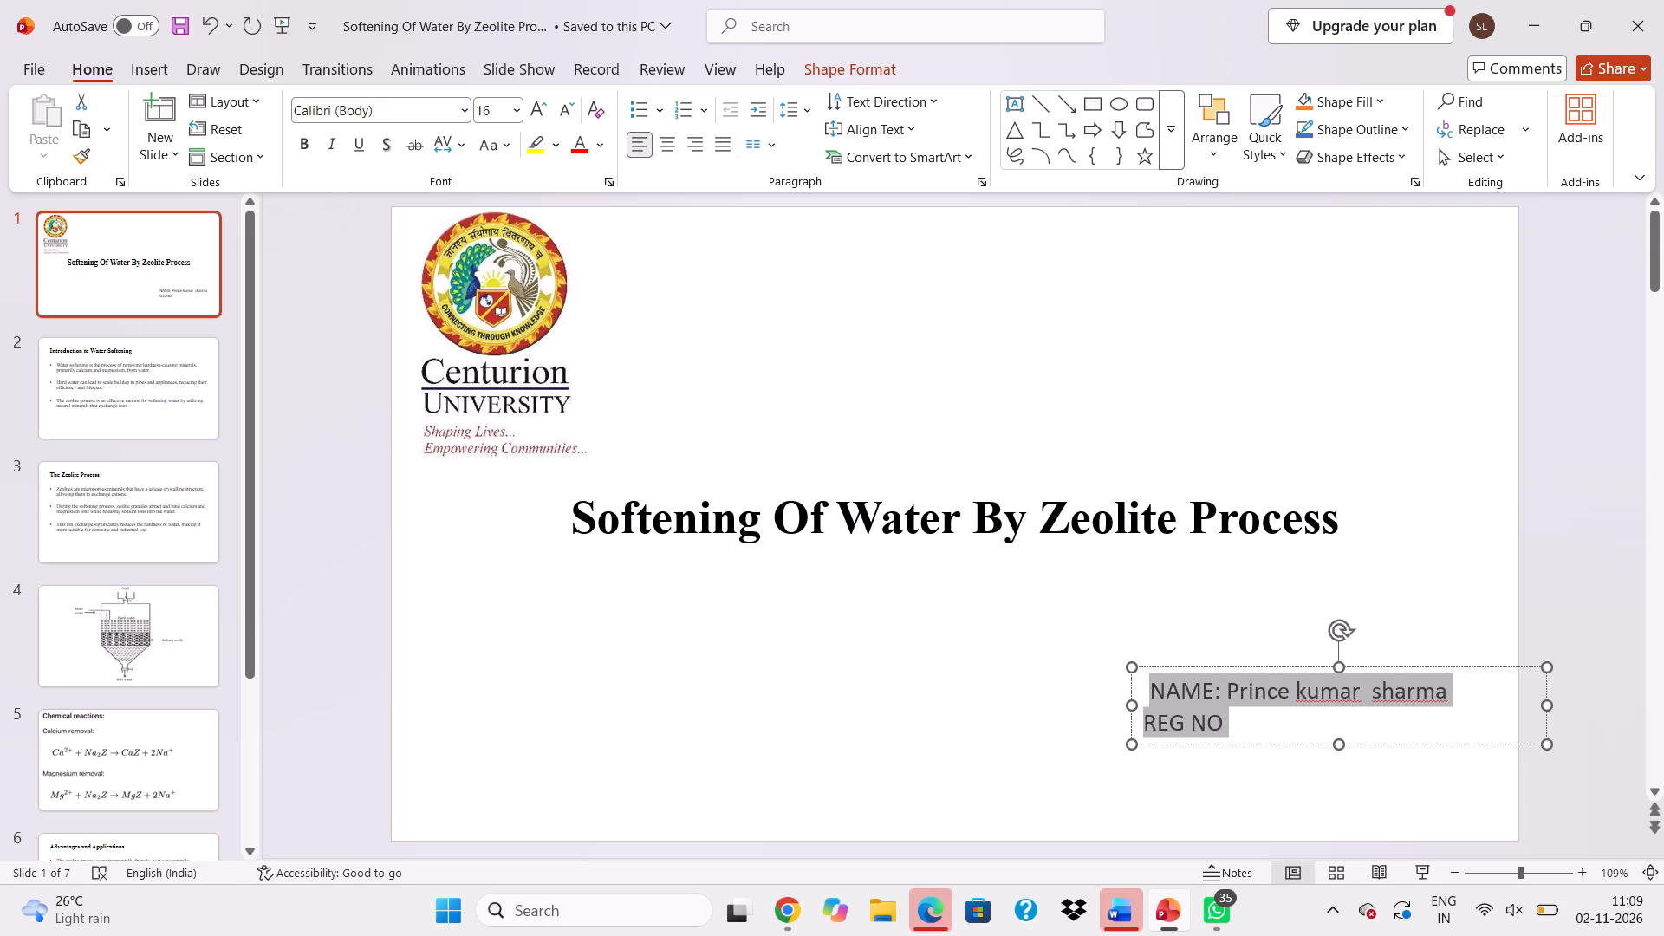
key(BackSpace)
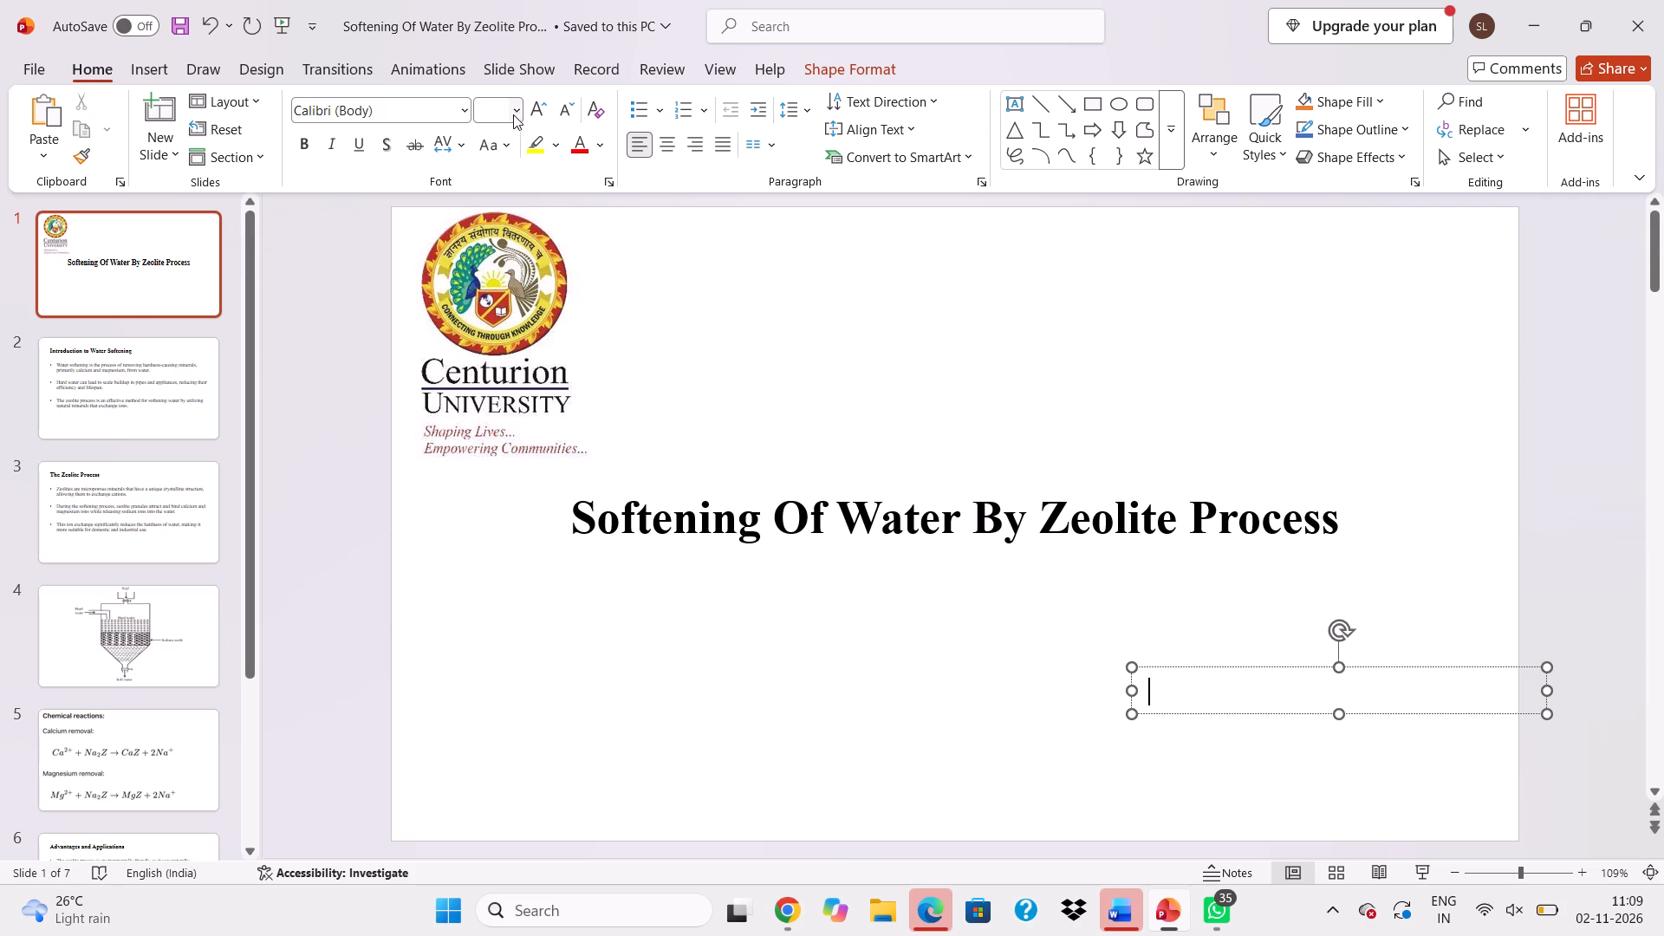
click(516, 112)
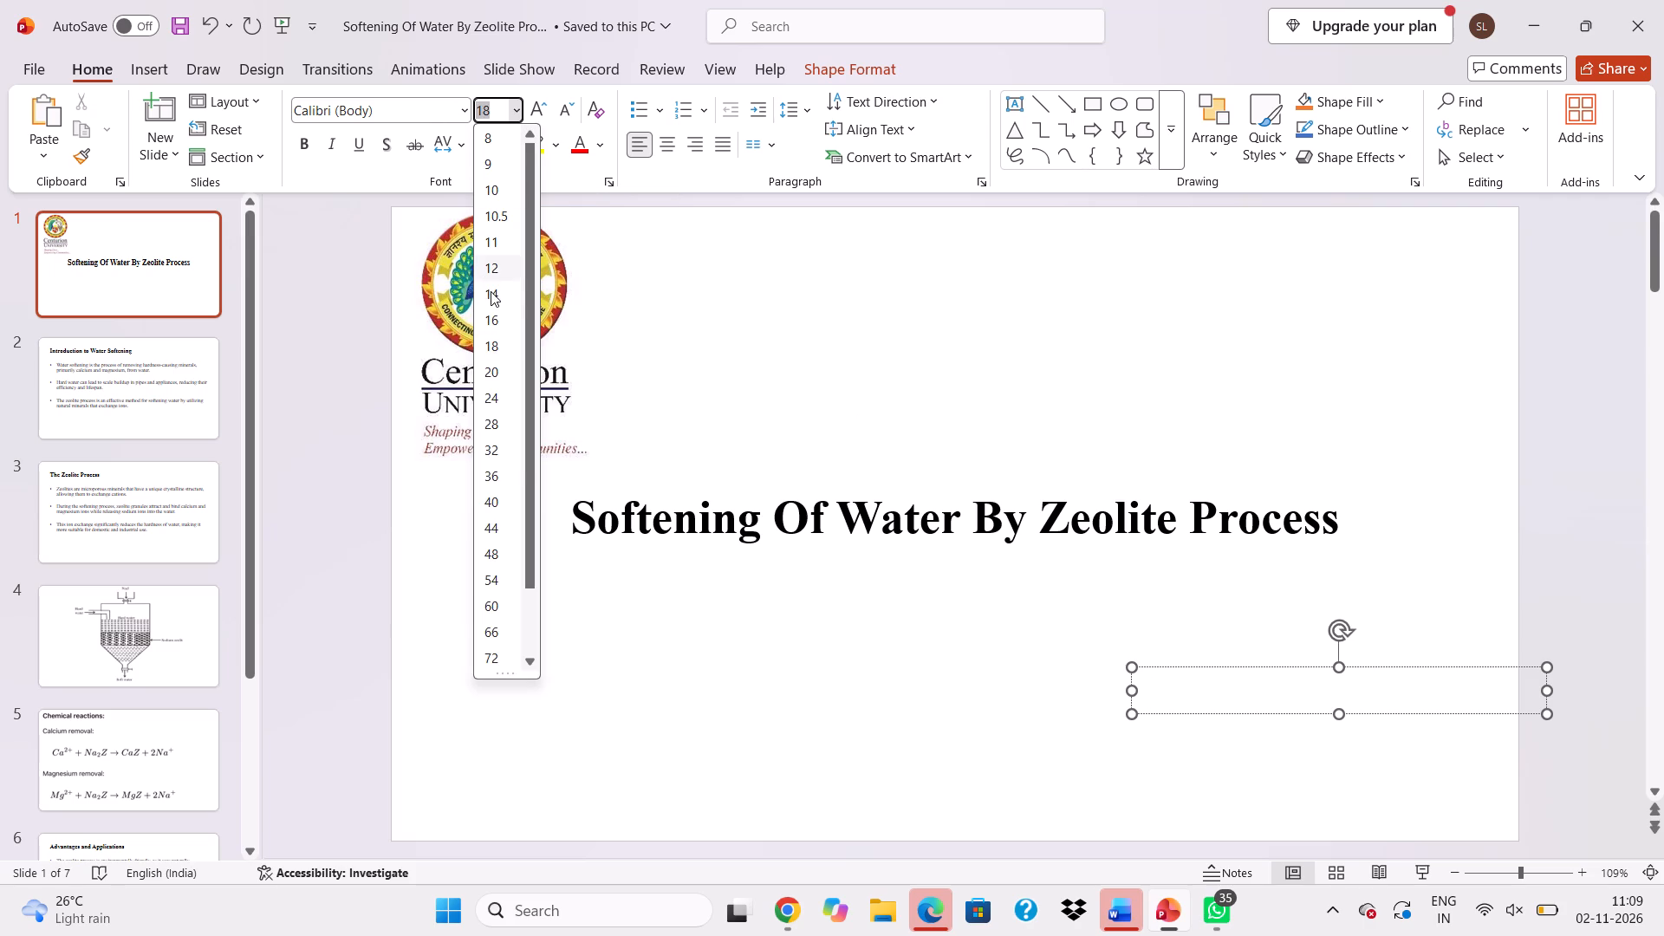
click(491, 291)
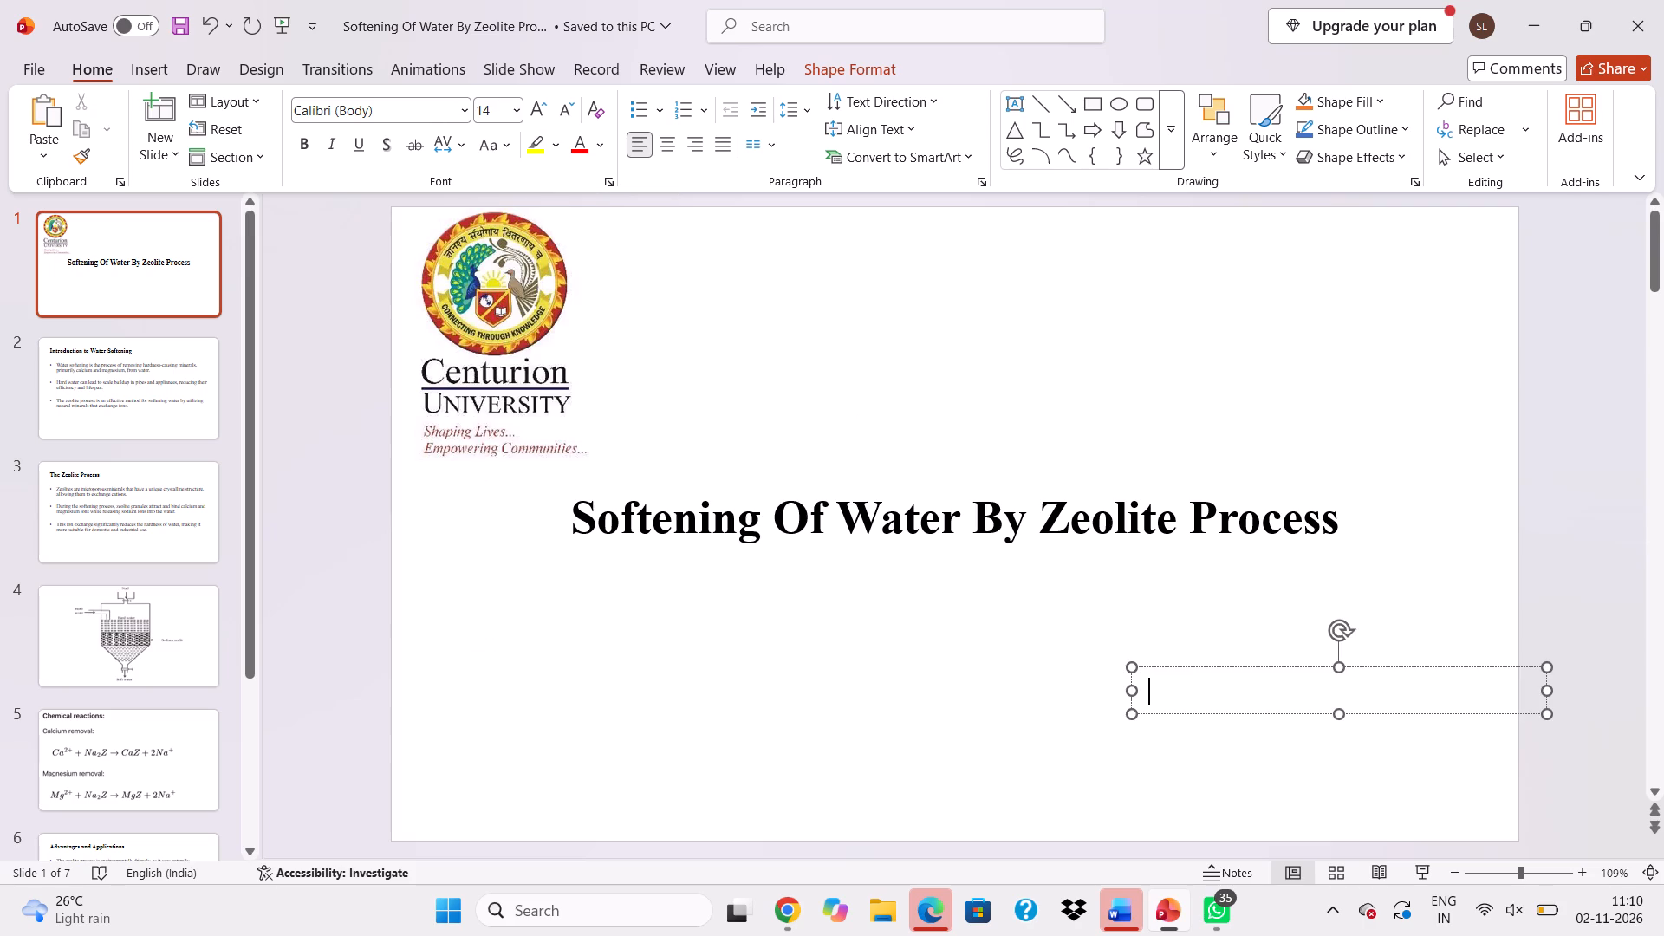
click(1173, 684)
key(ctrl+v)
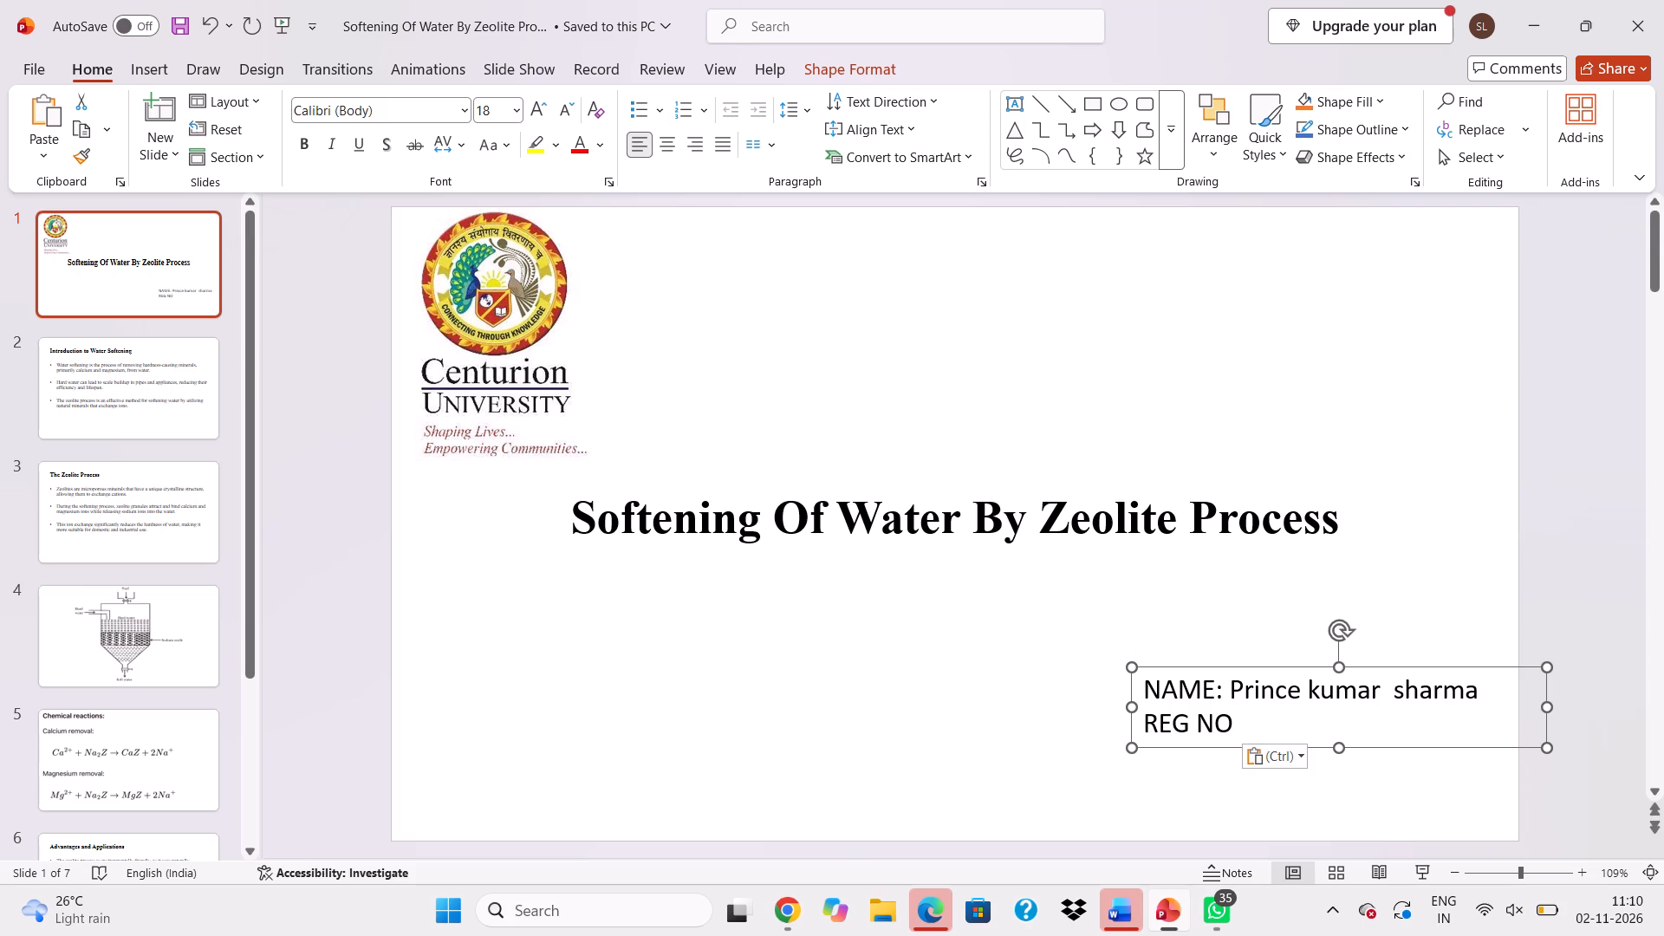
Select and copy the name and "REG NO" lines on slide 1 and set their font size to 12.
click(1249, 726)
drag(1249, 726, 1190, 673)
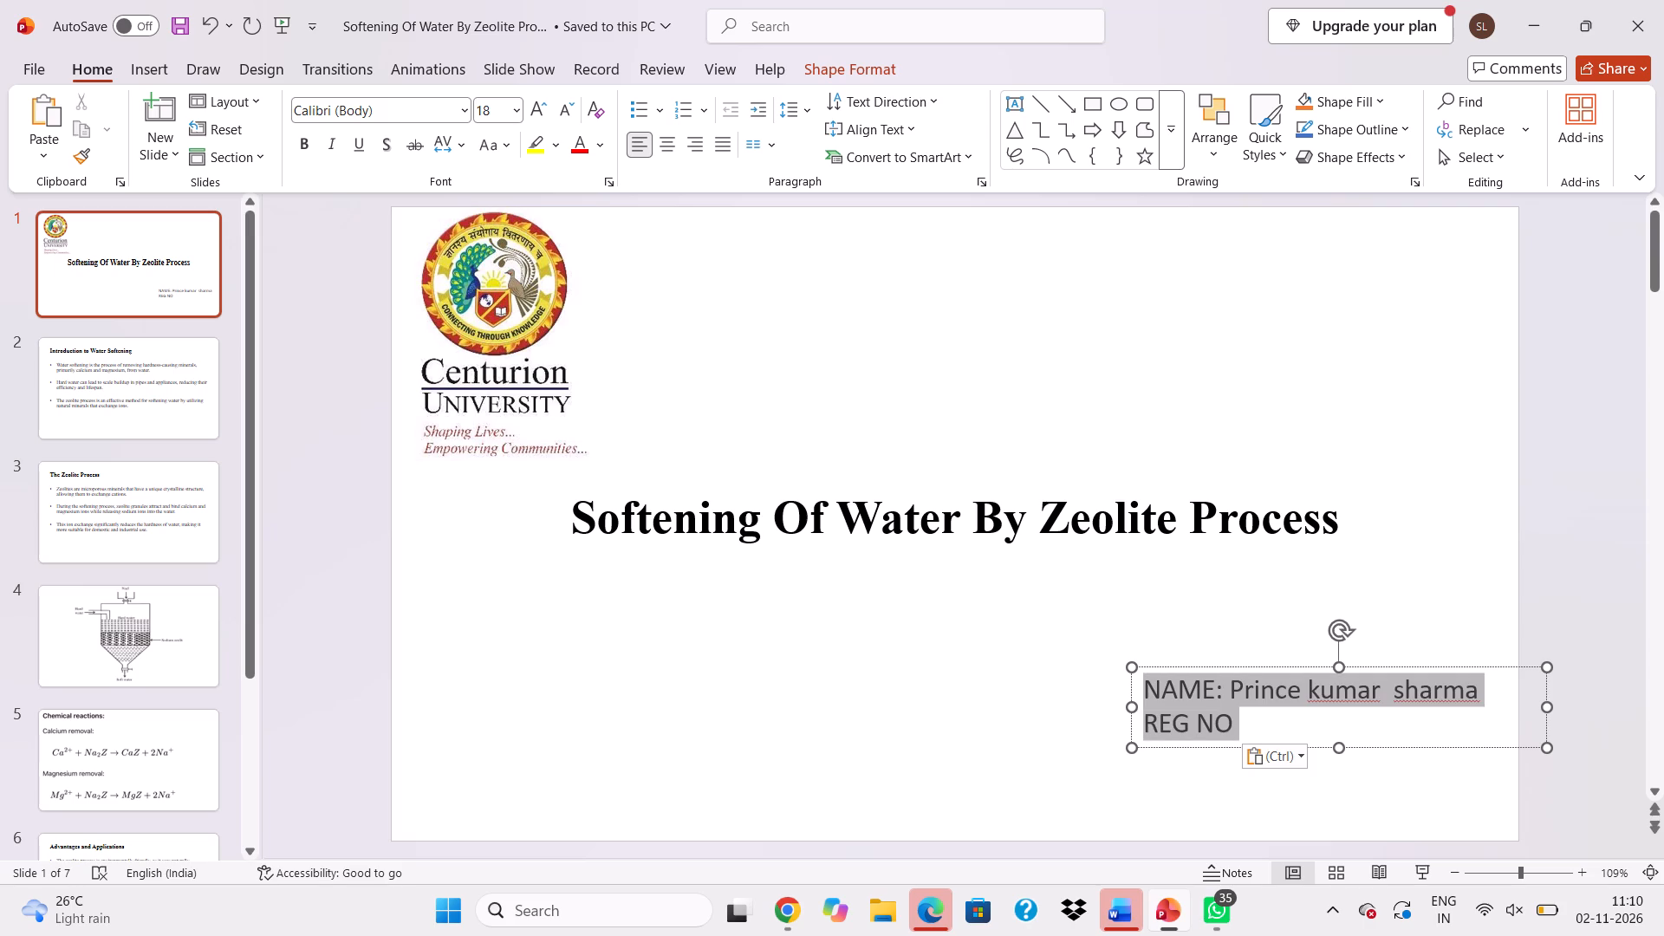
drag(1190, 673, 1166, 656)
key(ctrl+c)
click(517, 104)
click(492, 266)
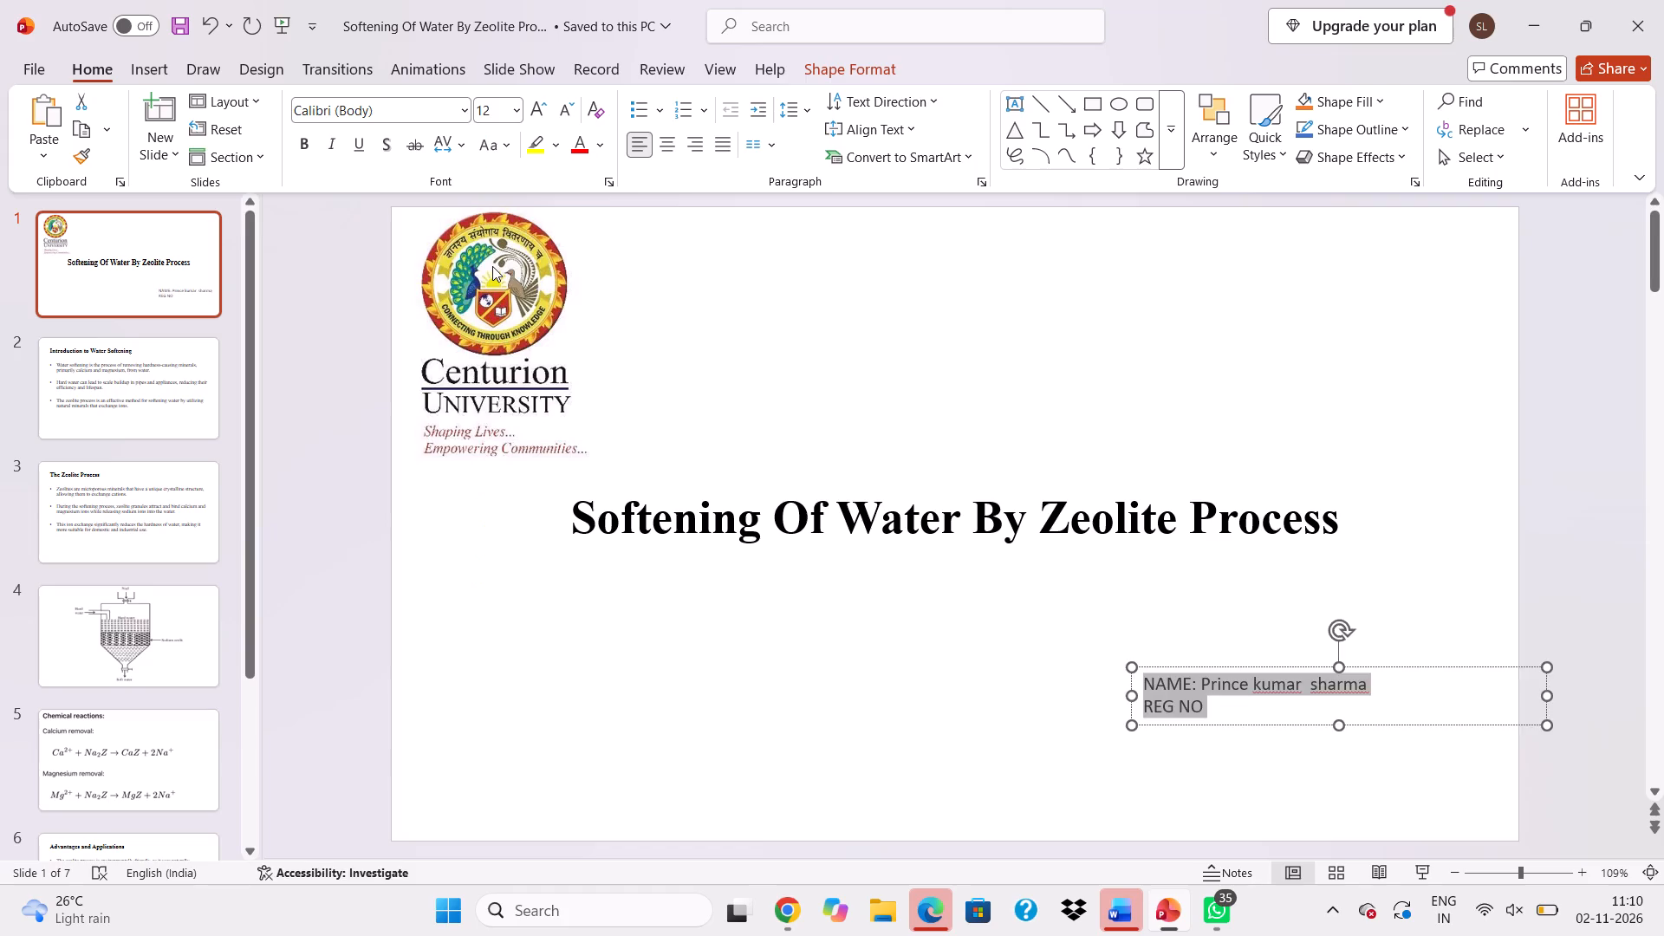
Replace "NO" with "no:" after "REG" in the second line of the presenter text box.
click(1264, 697)
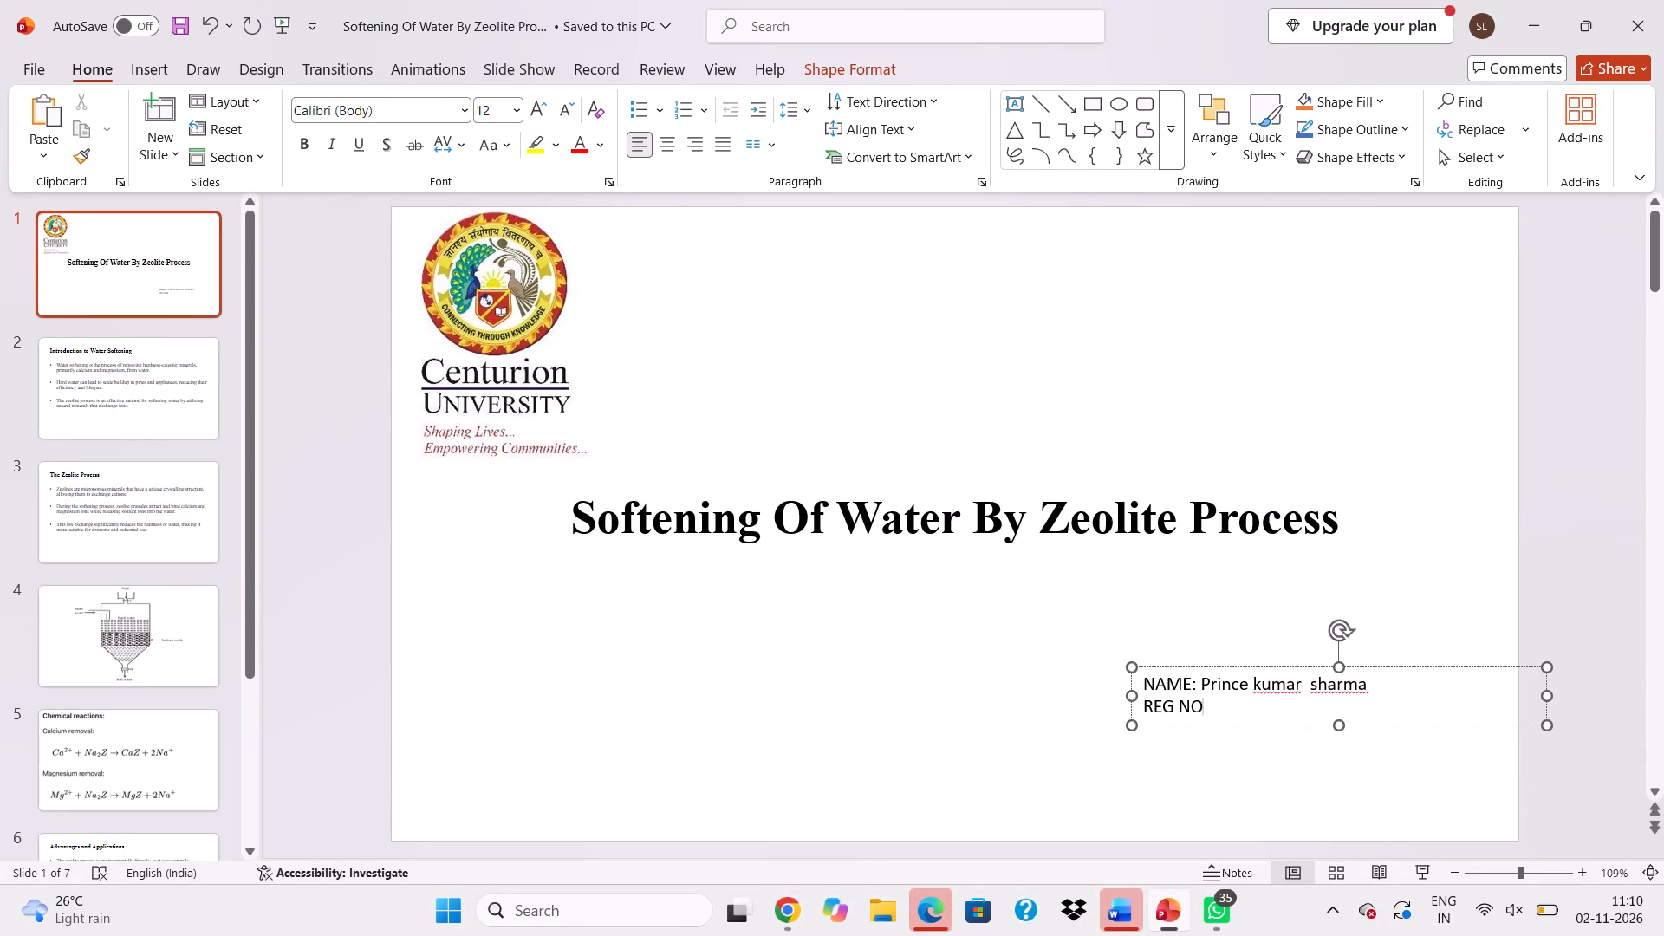
key(BackSpace)
key(BackSpace)
key(BackSpace)
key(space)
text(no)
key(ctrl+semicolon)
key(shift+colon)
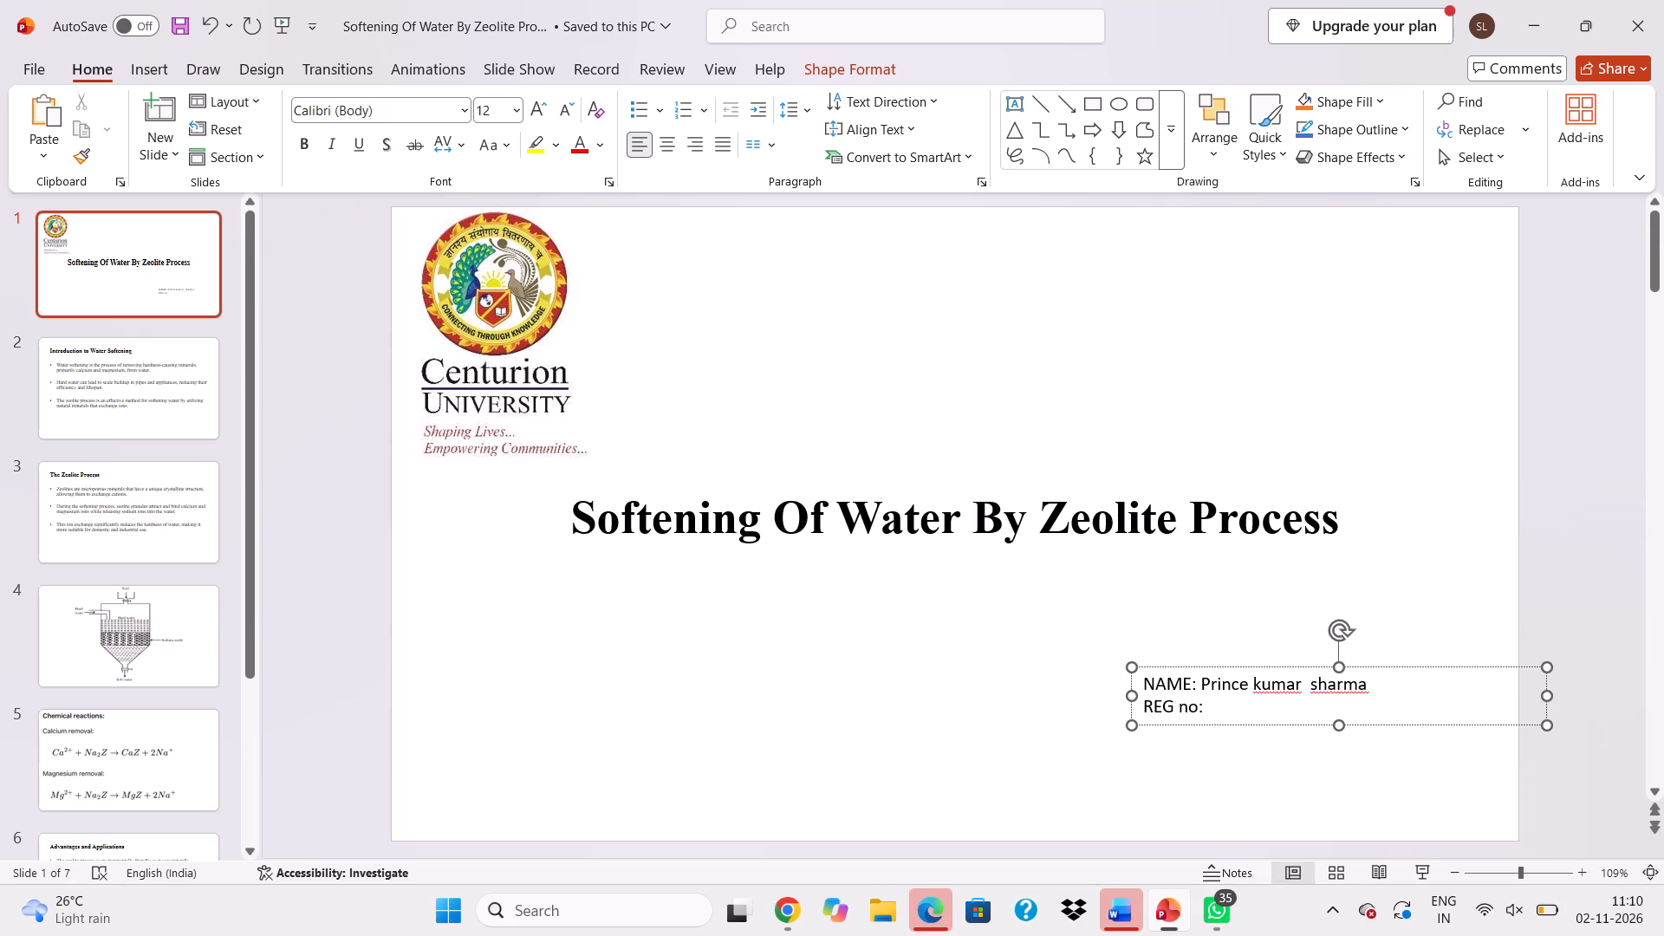
Enter the presenter's registration number after "REG no:" on slide 1.
click(1264, 697)
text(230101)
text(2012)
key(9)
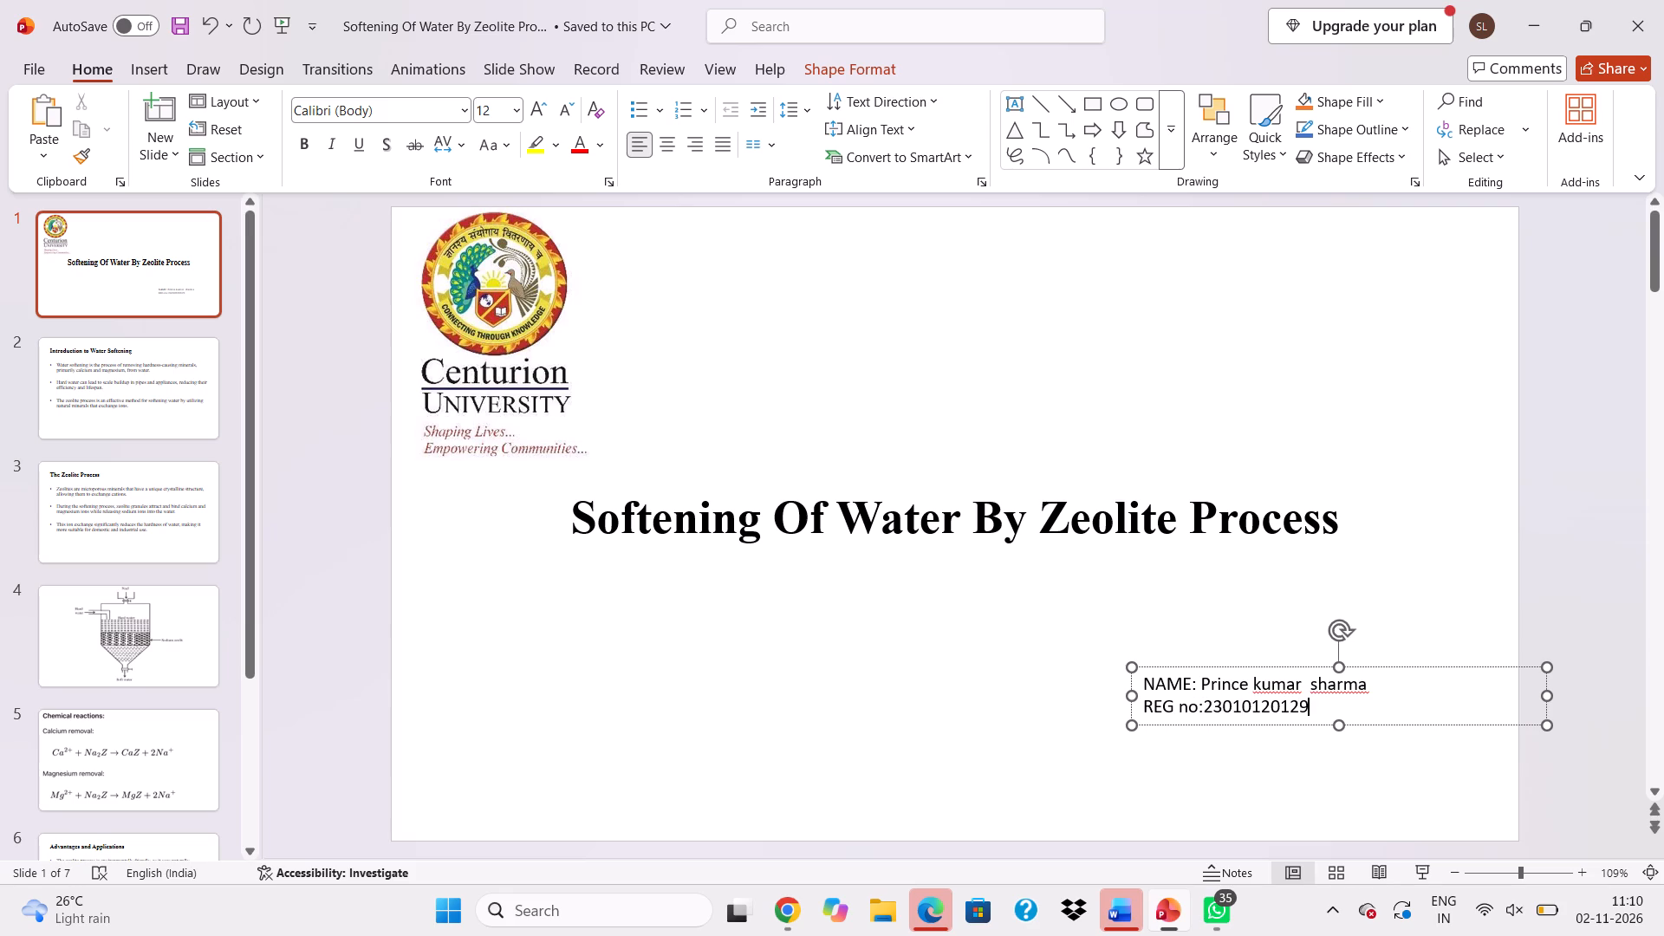
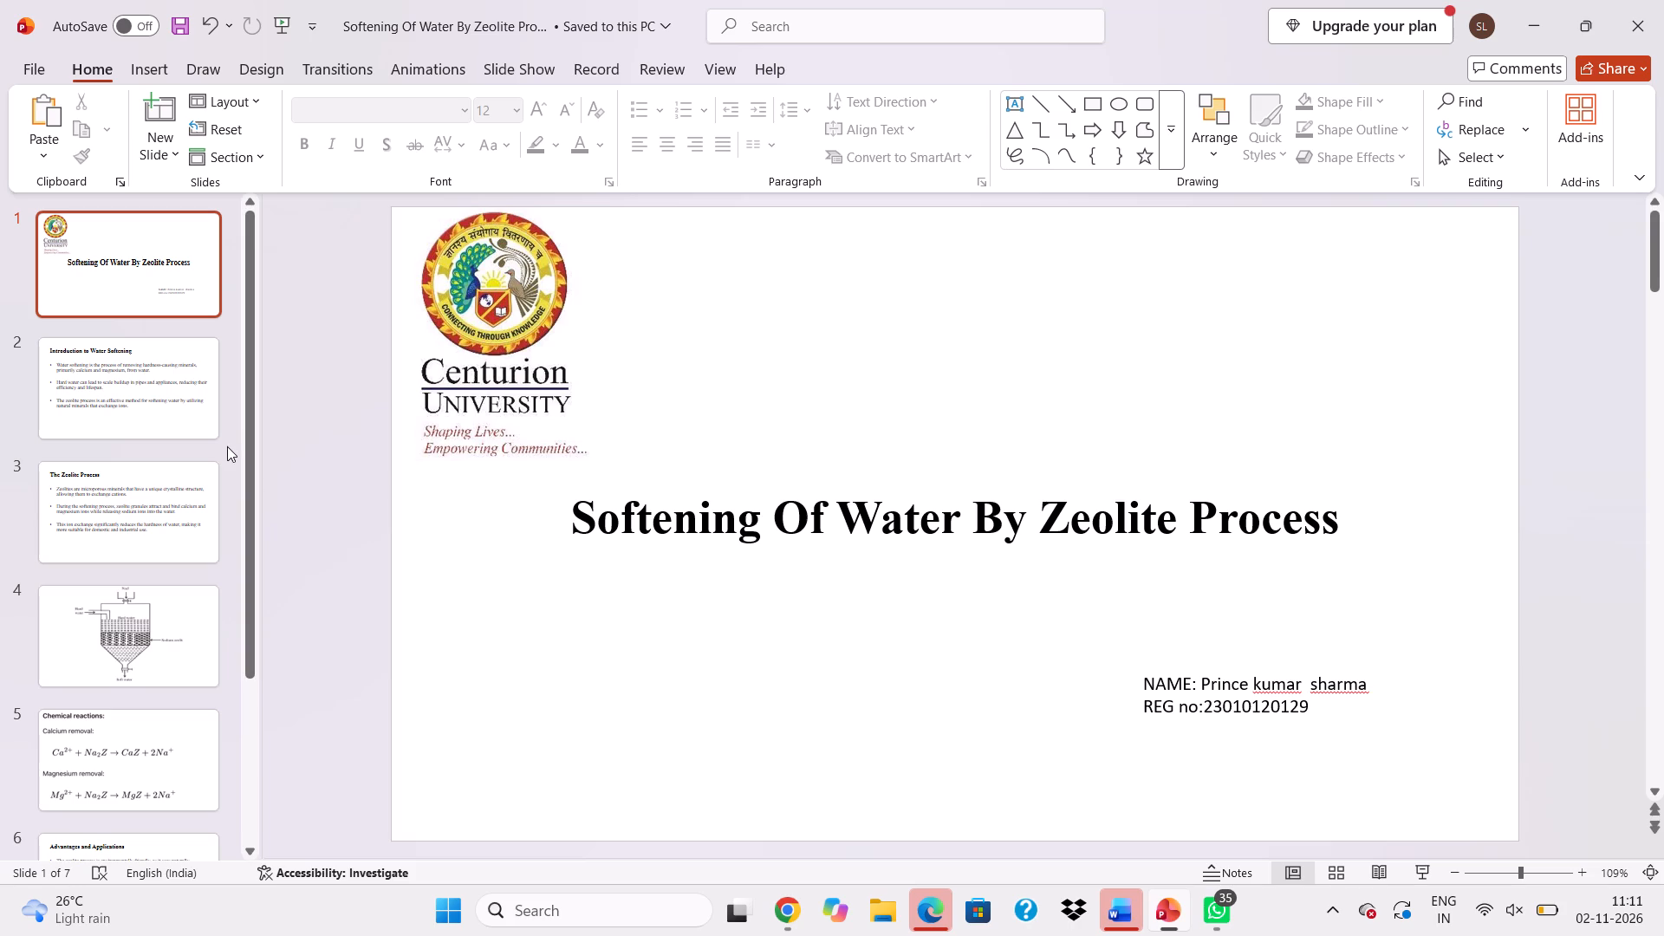
Move the presenter name and registration text box into the lower-right corner of slide 1.
click(1134, 668)
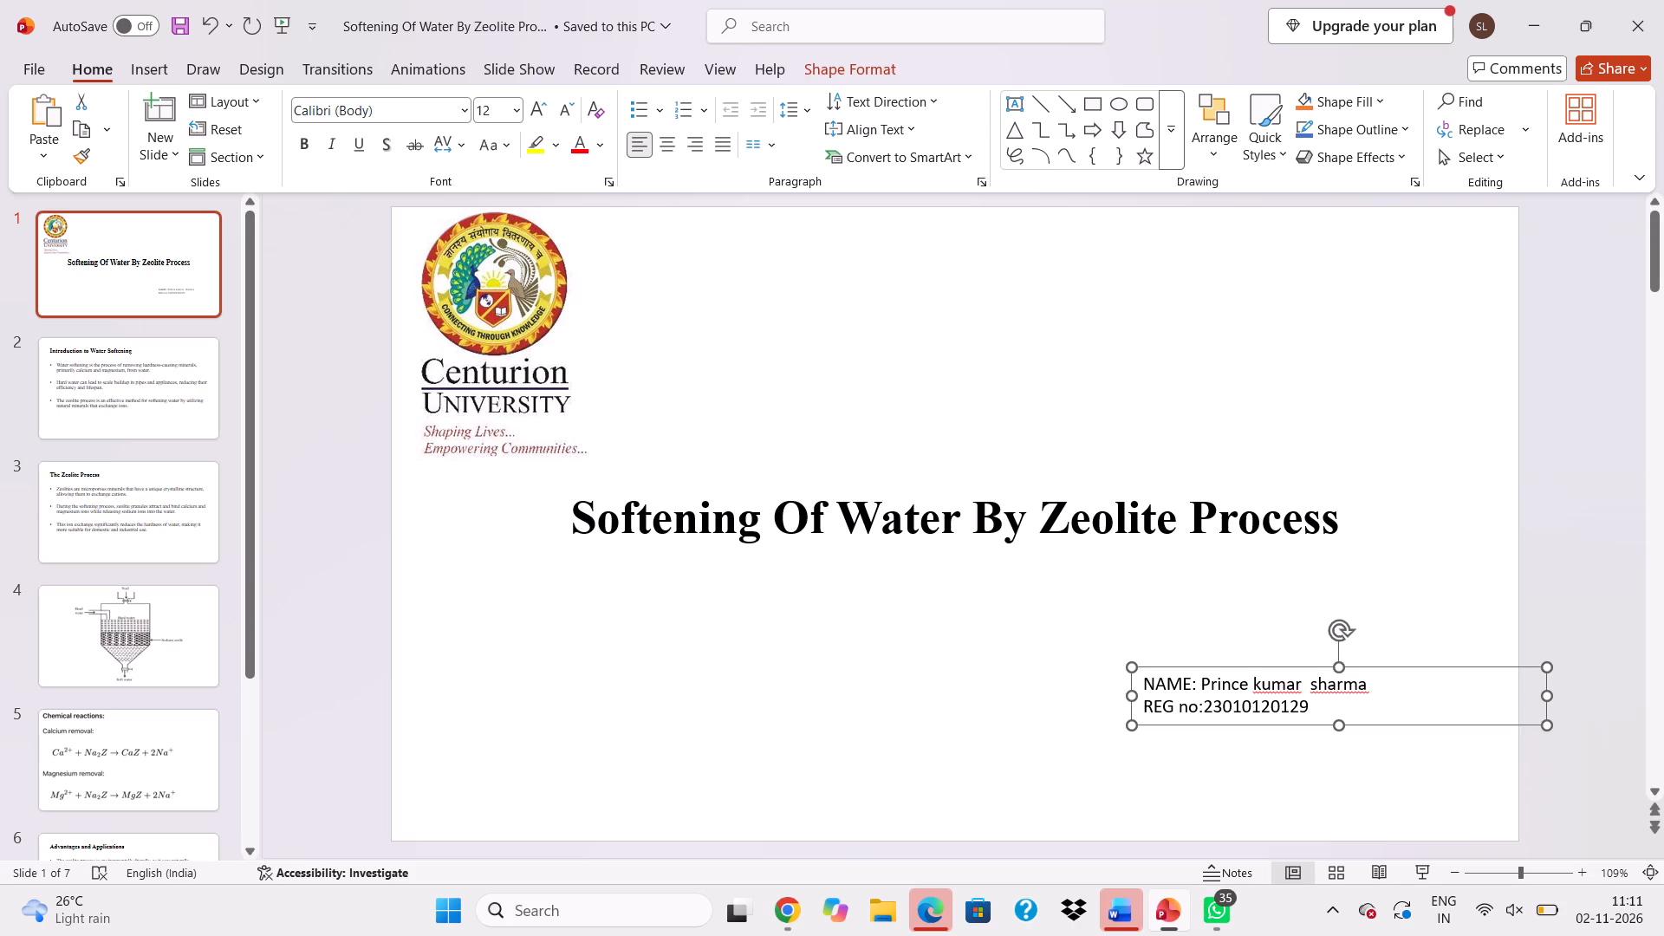
right_click(1219, 710)
drag(1123, 747, 1132, 718)
drag(1132, 718, 1215, 789)
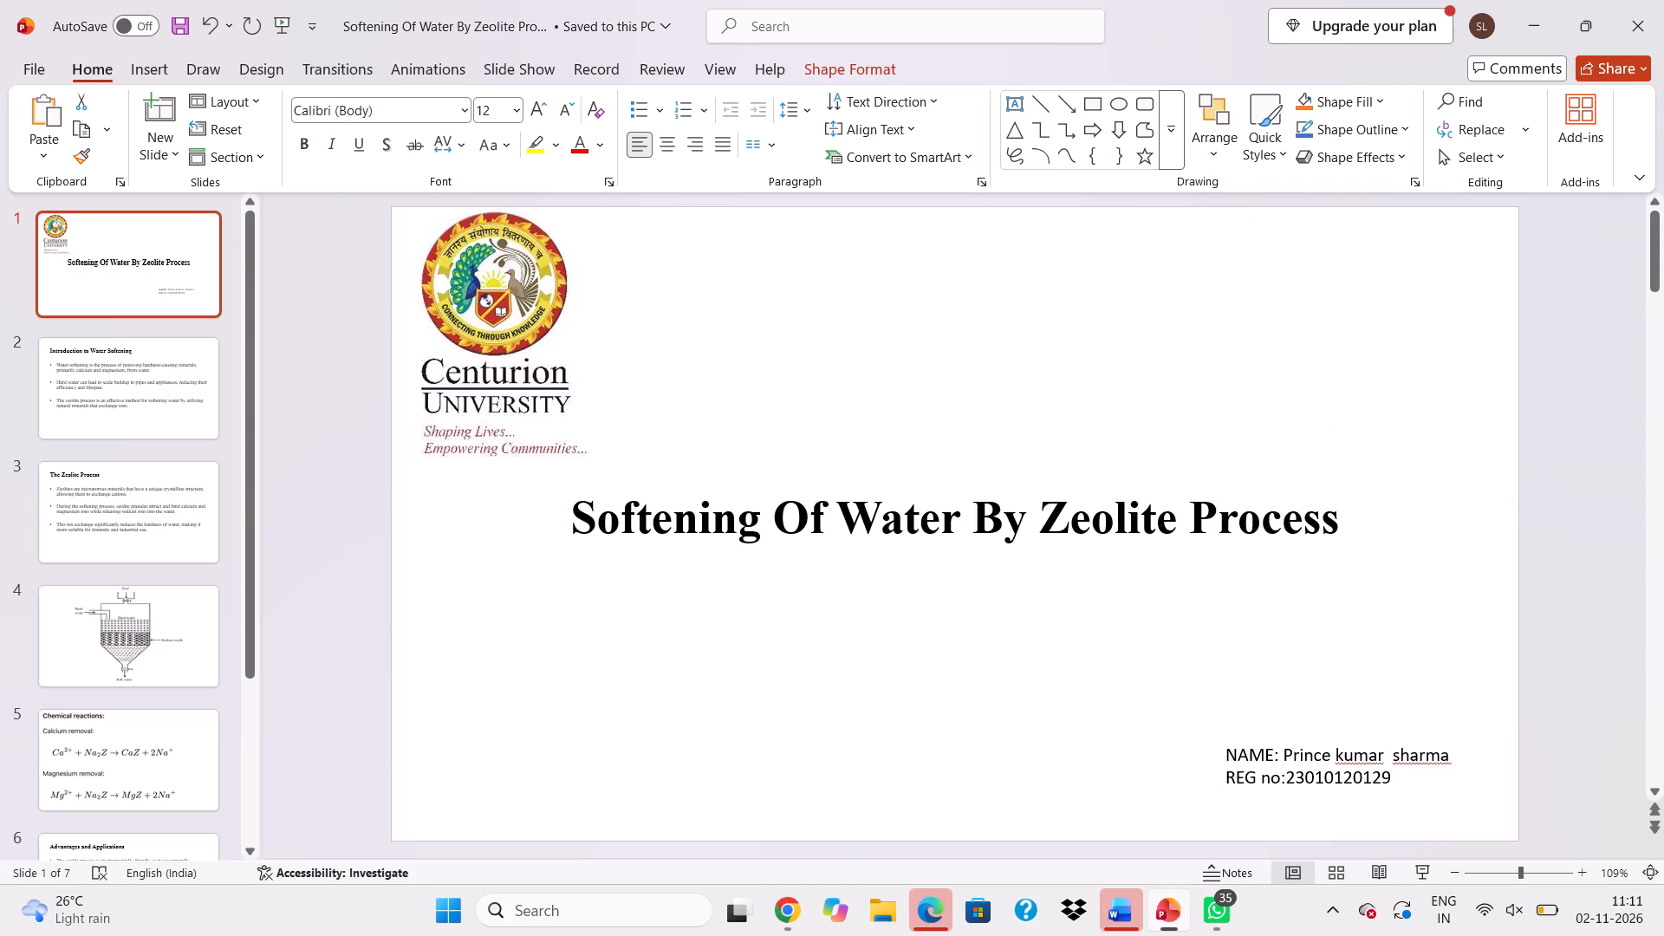
drag(1215, 789, 1231, 790)
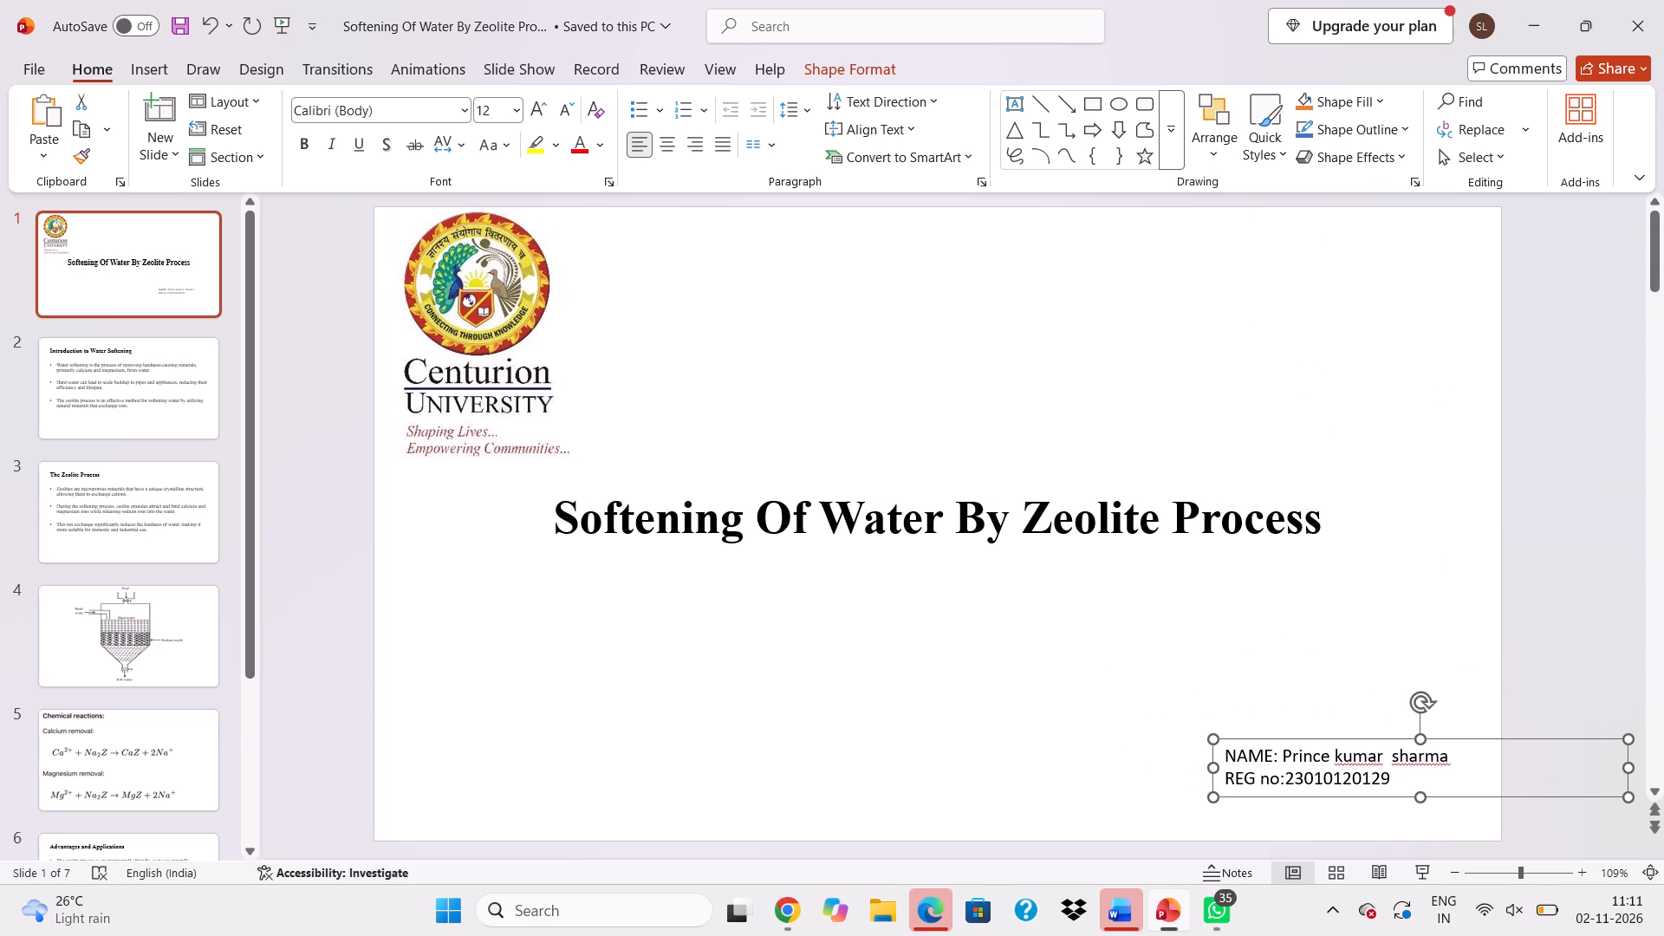
click(1203, 638)
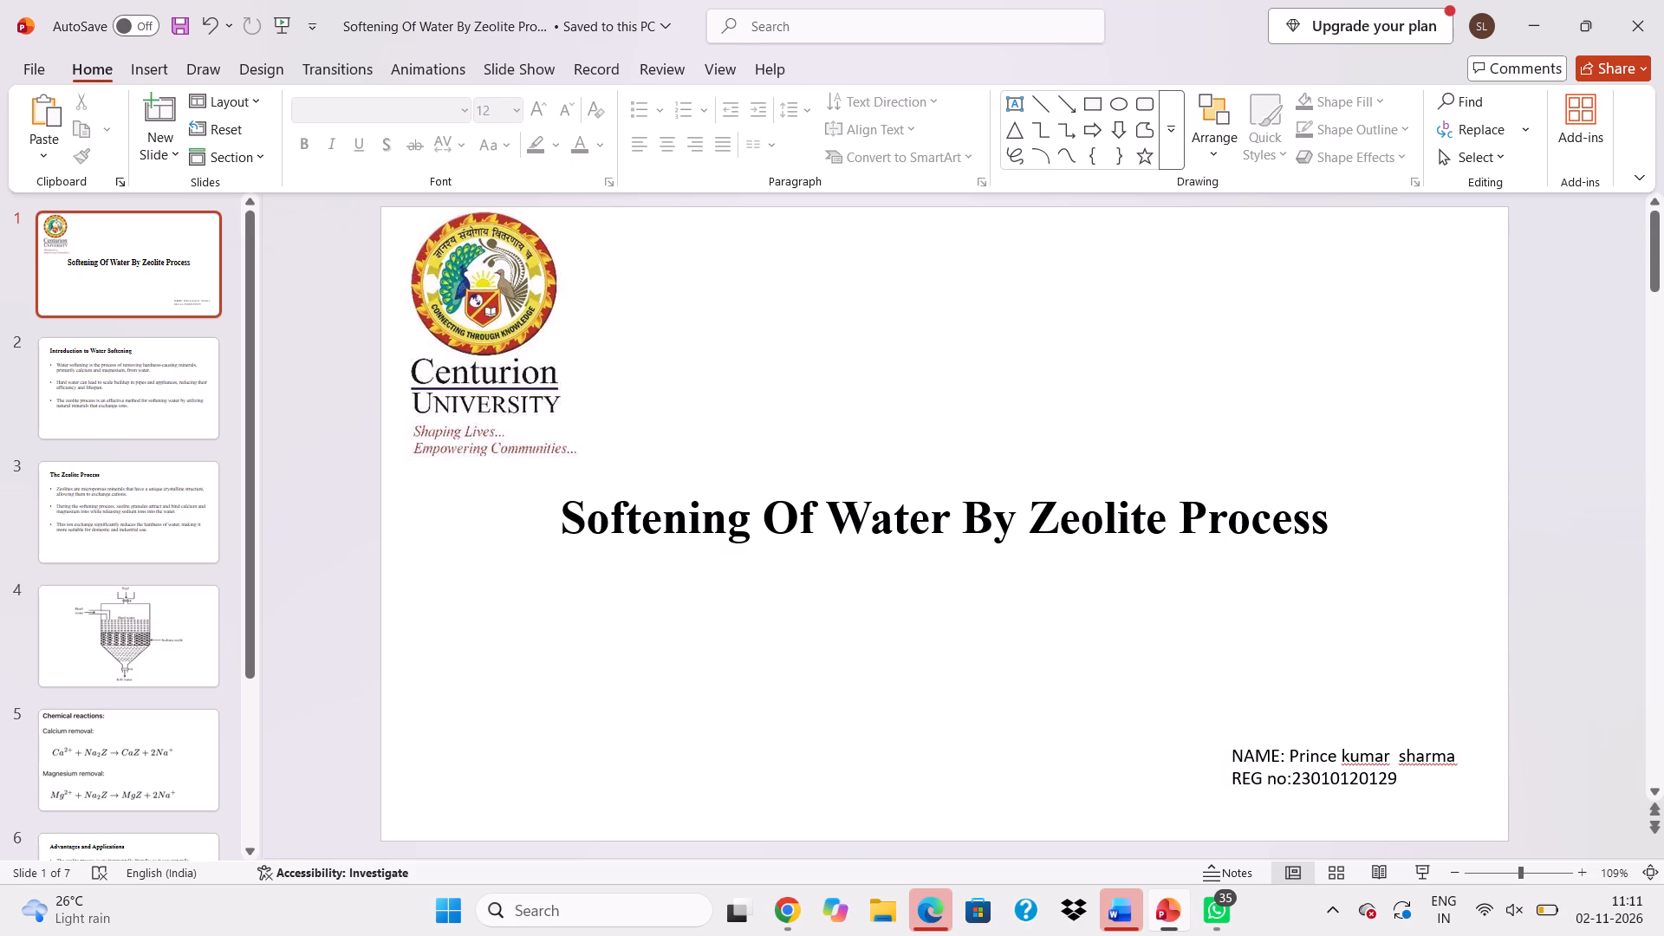
Narrow the chemical reactions picture on slide 5 by pulling its right edge inward.
click(122, 426)
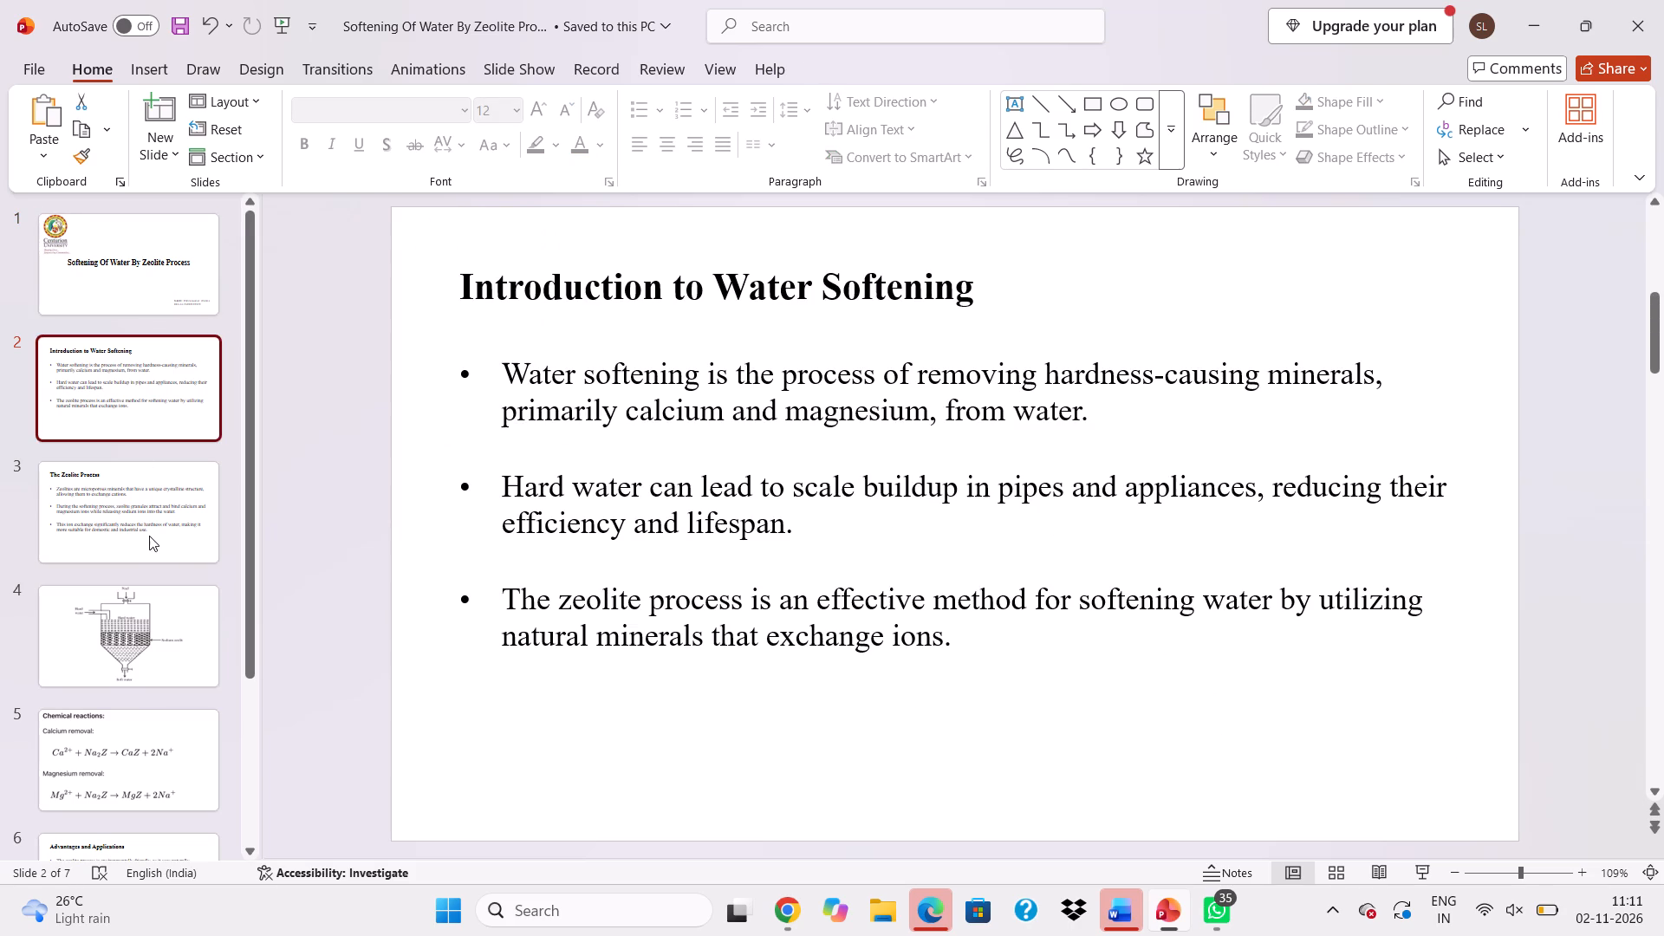
click(149, 536)
click(133, 608)
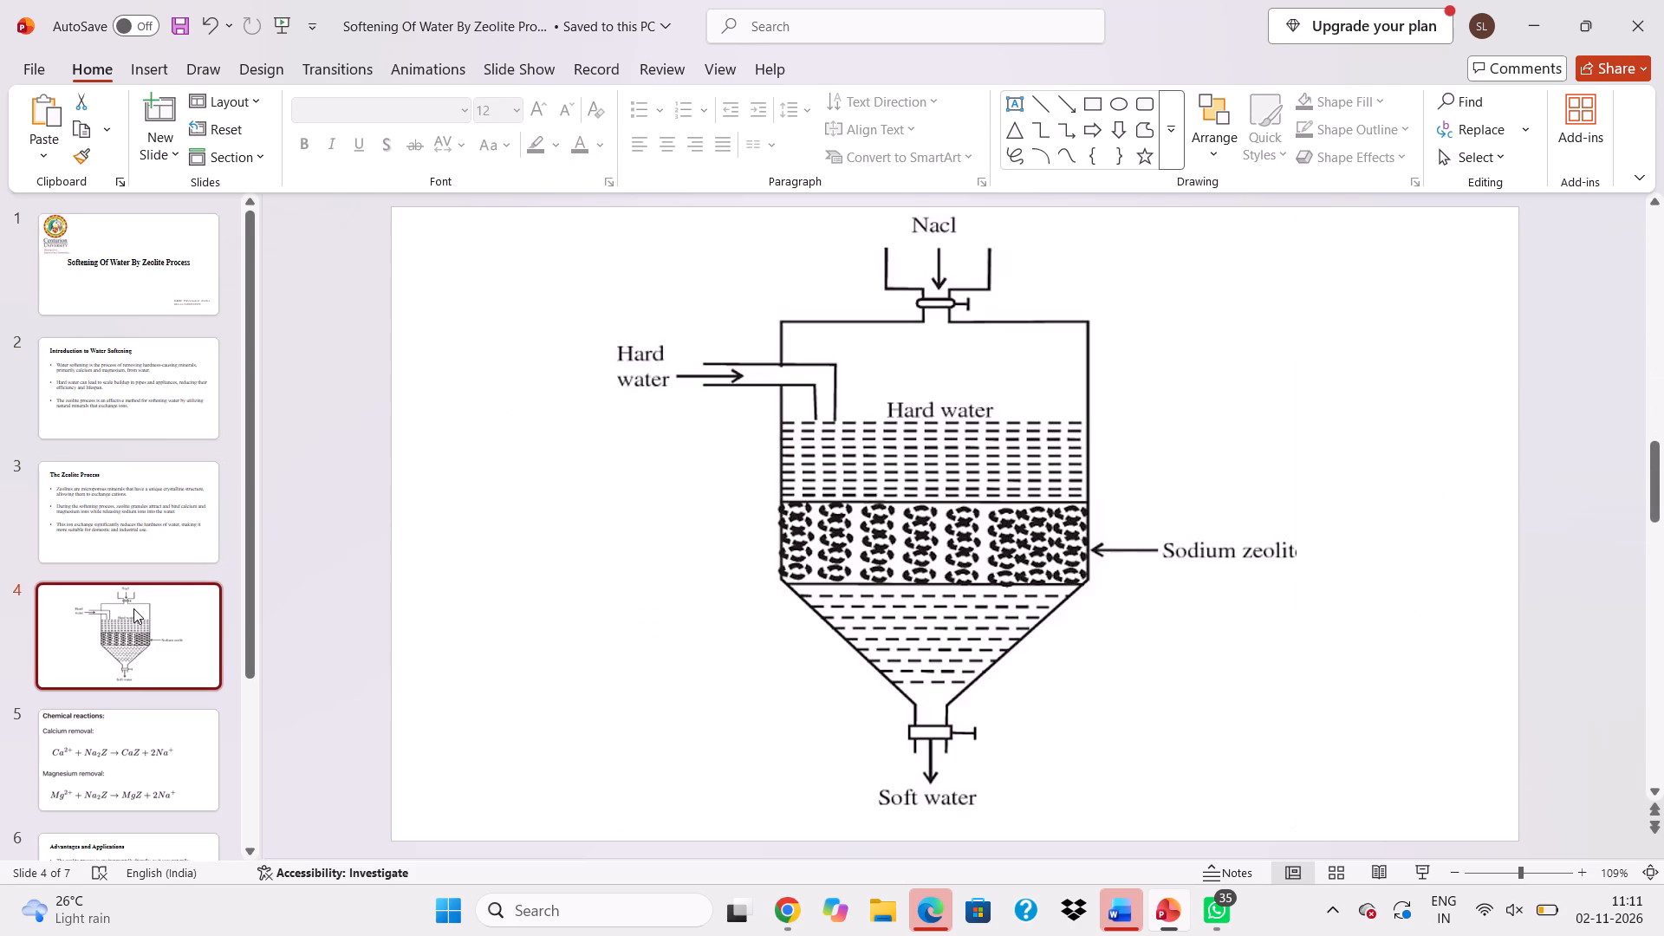
click(111, 713)
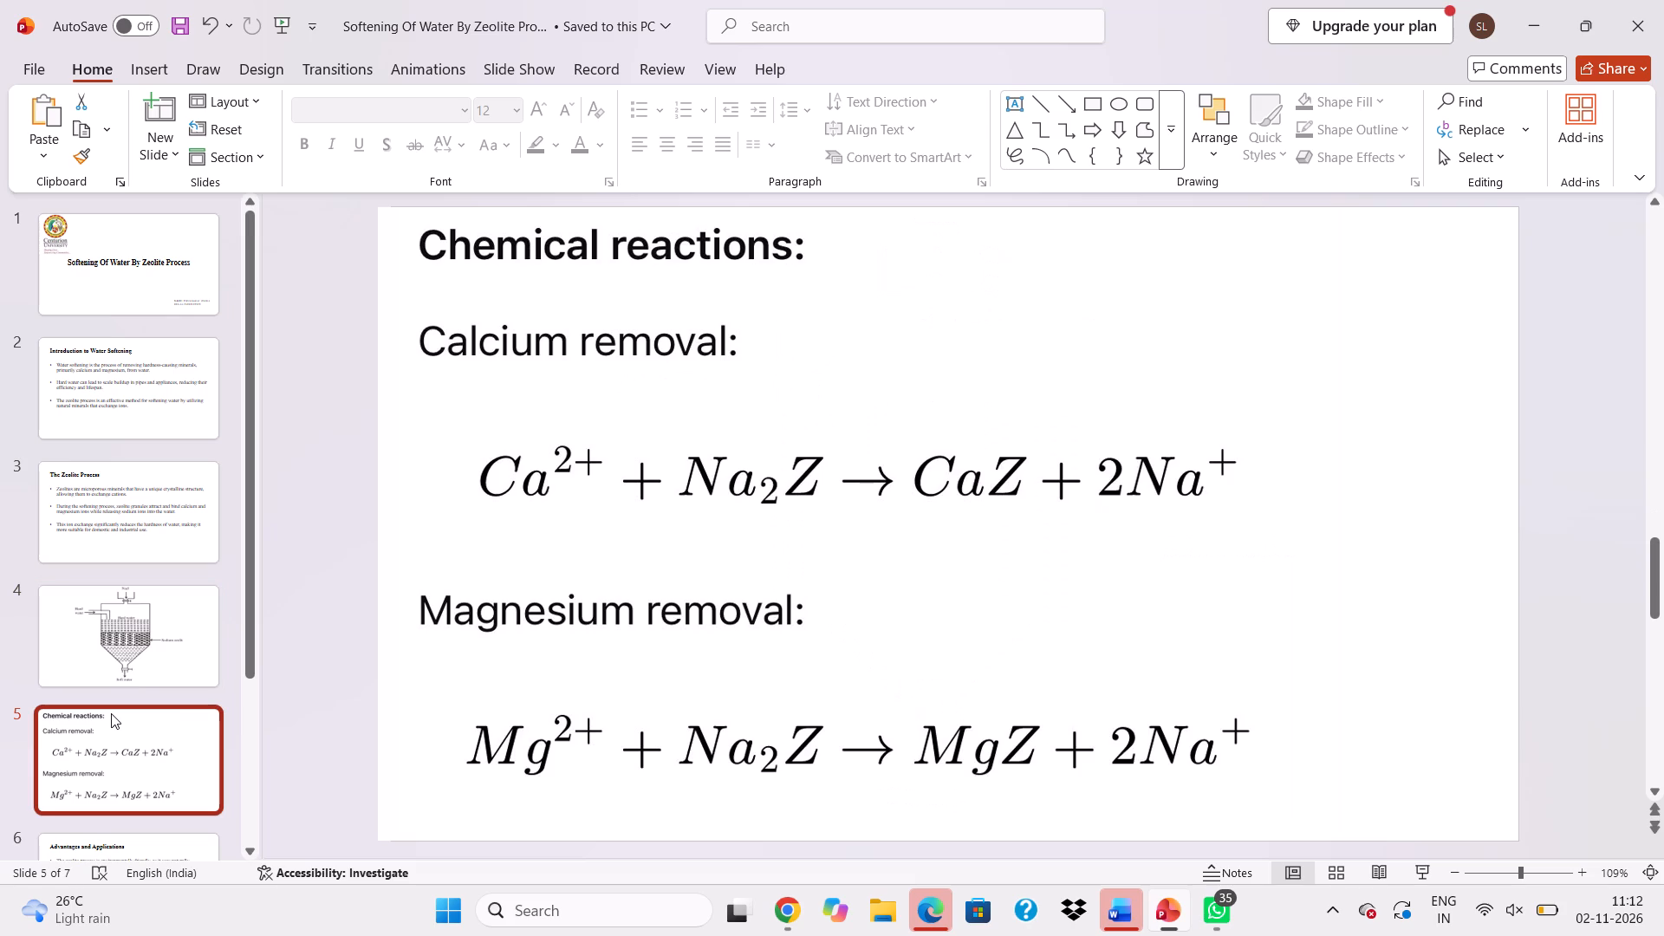
click(1227, 601)
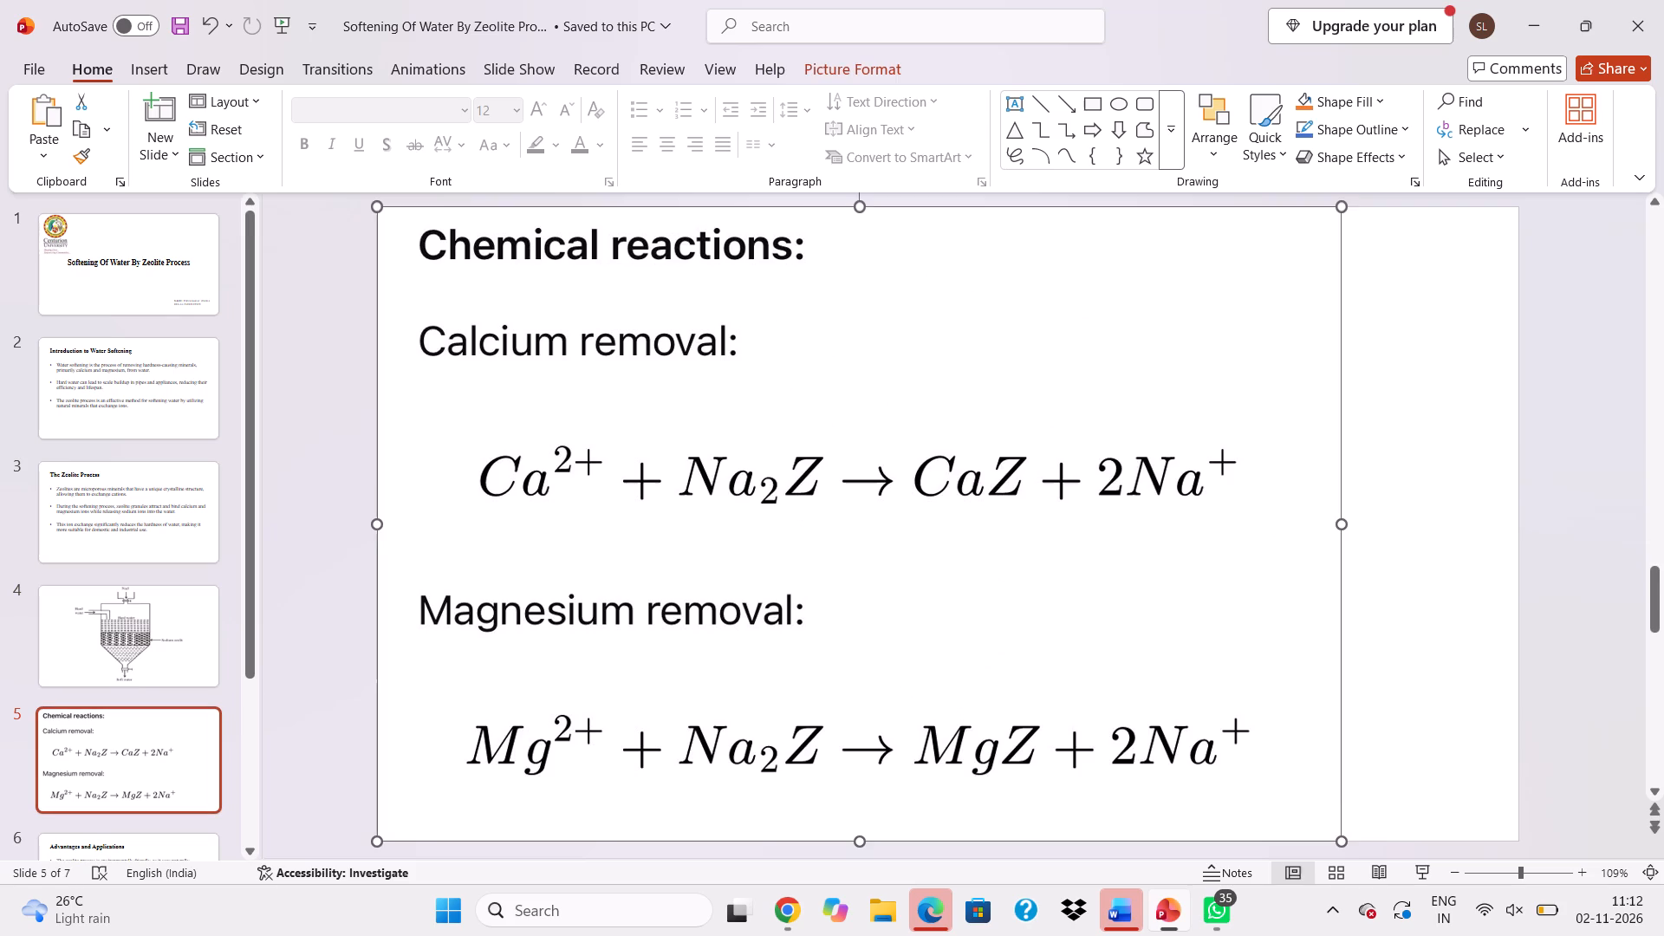
drag(1341, 528, 1277, 525)
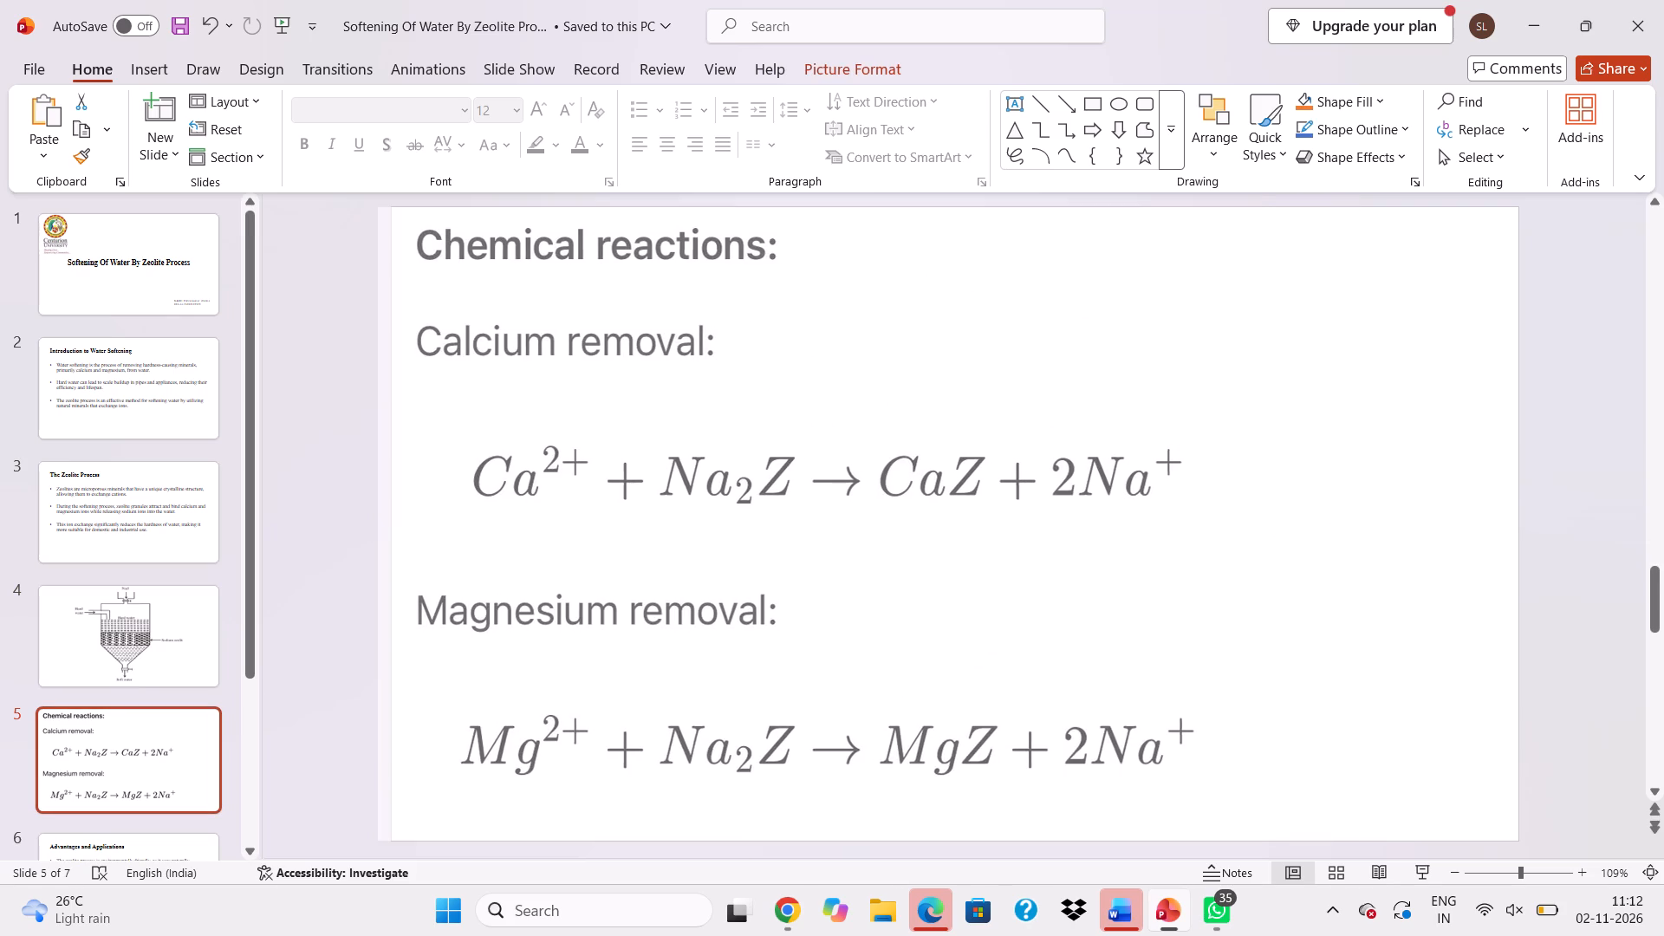
drag(1277, 525, 1255, 531)
click(1326, 547)
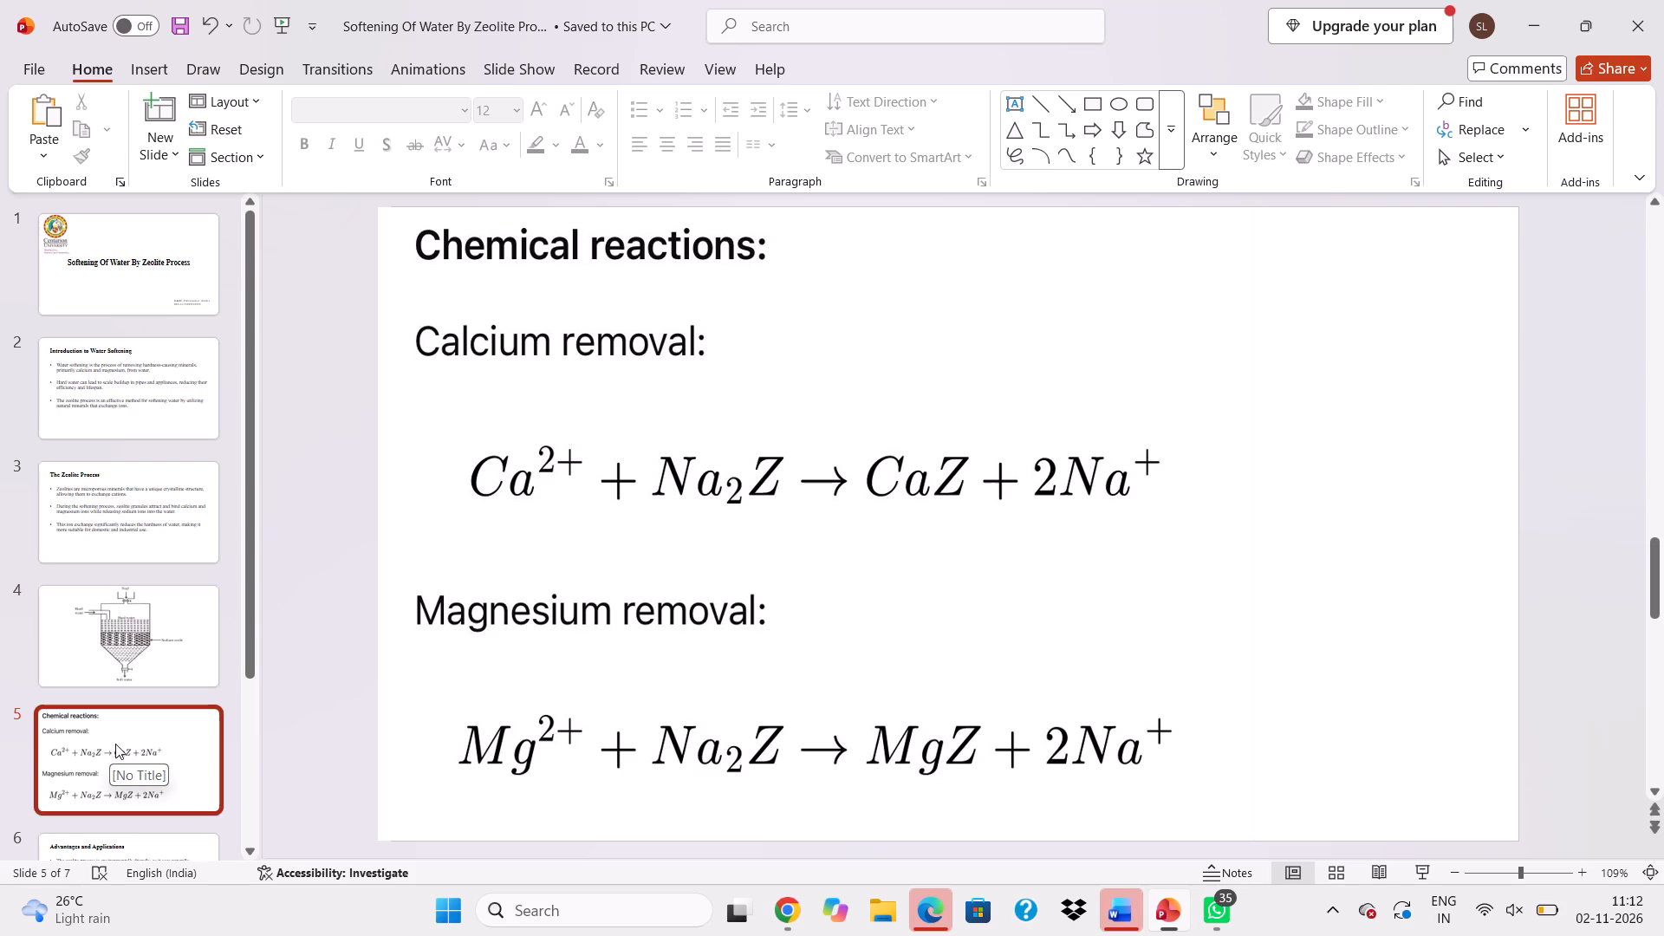
Check slides 6 and 7 and save the presentation.
scroll(120, 742, down, 2)
click(120, 679)
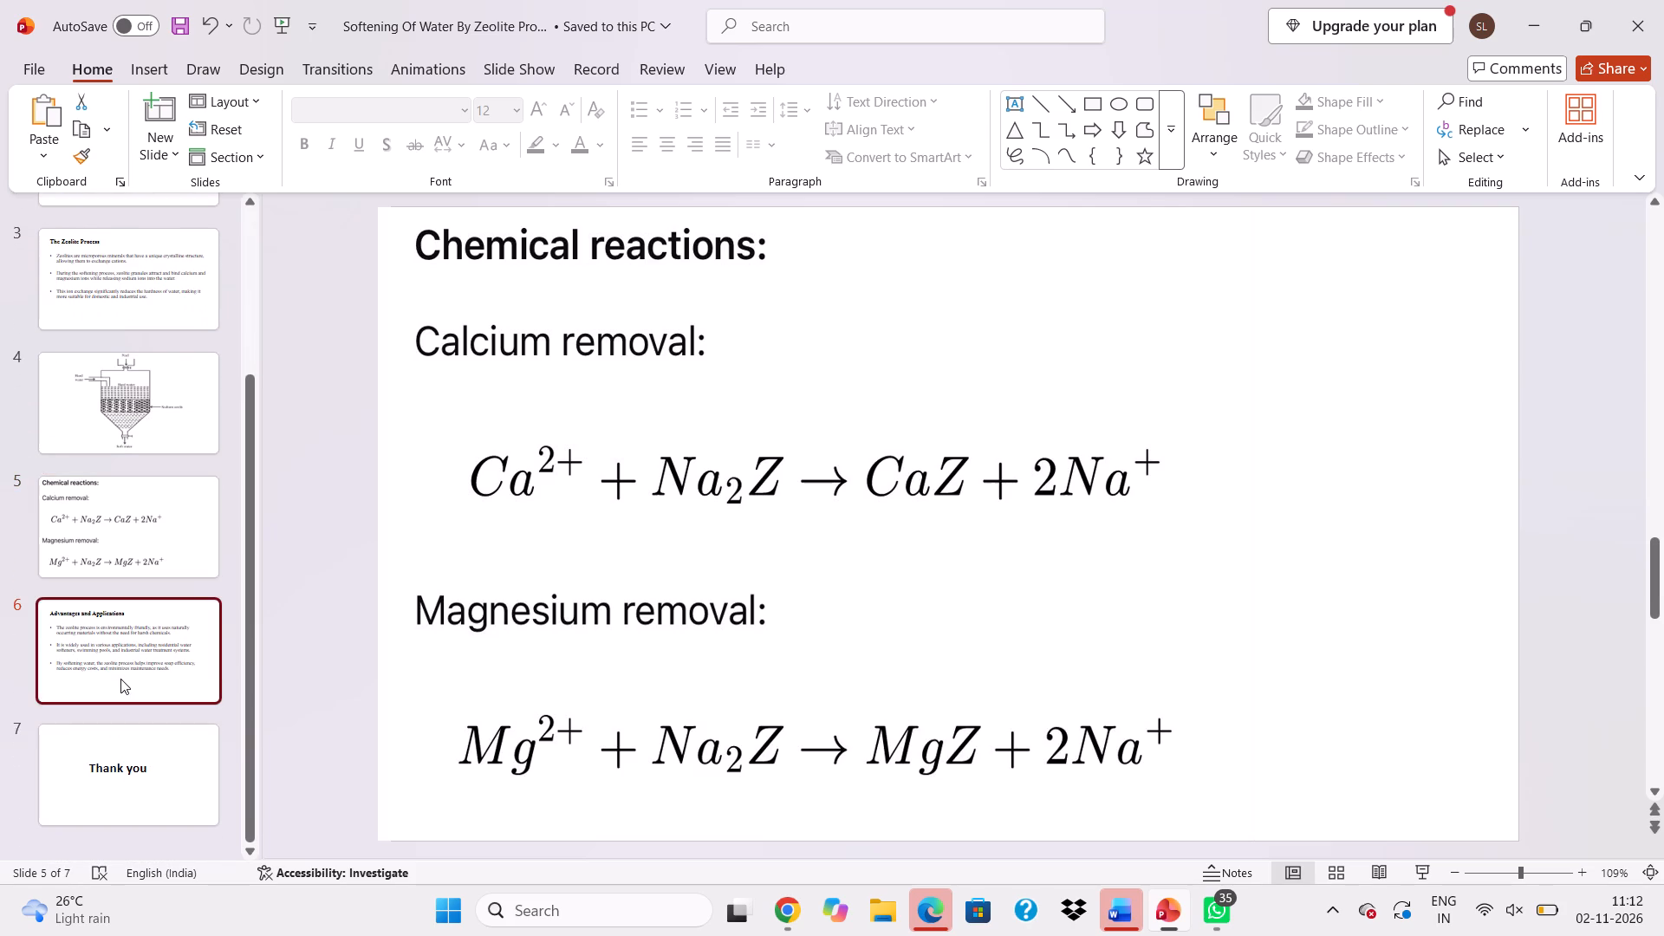
click(107, 783)
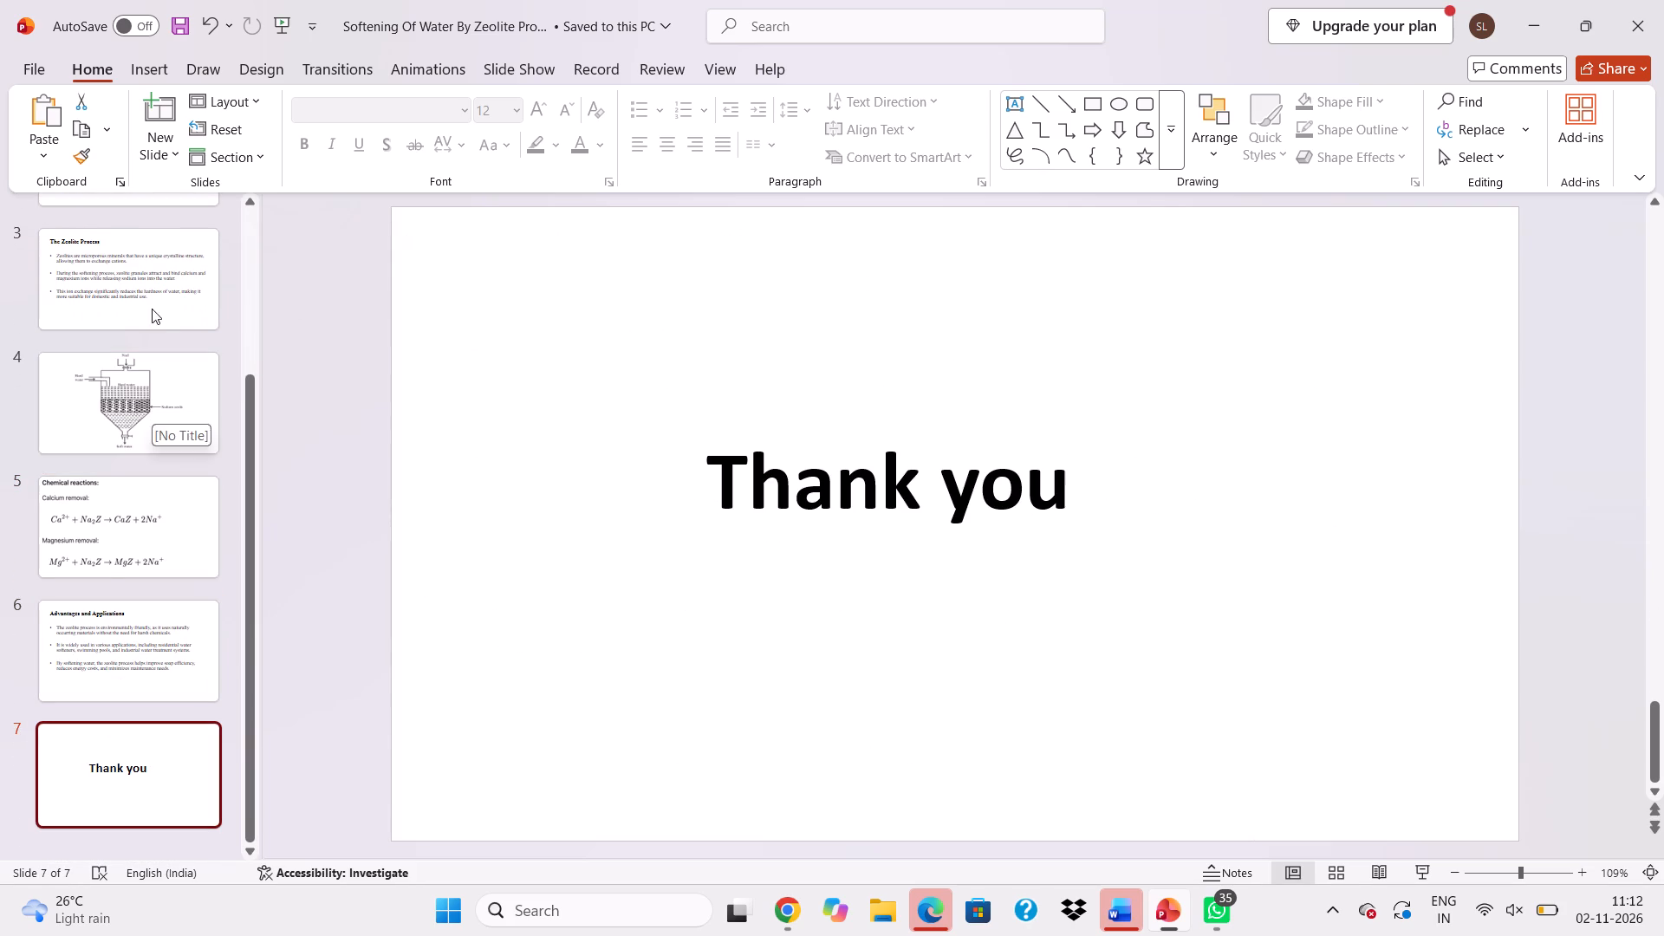
click(180, 31)
click(373, 587)
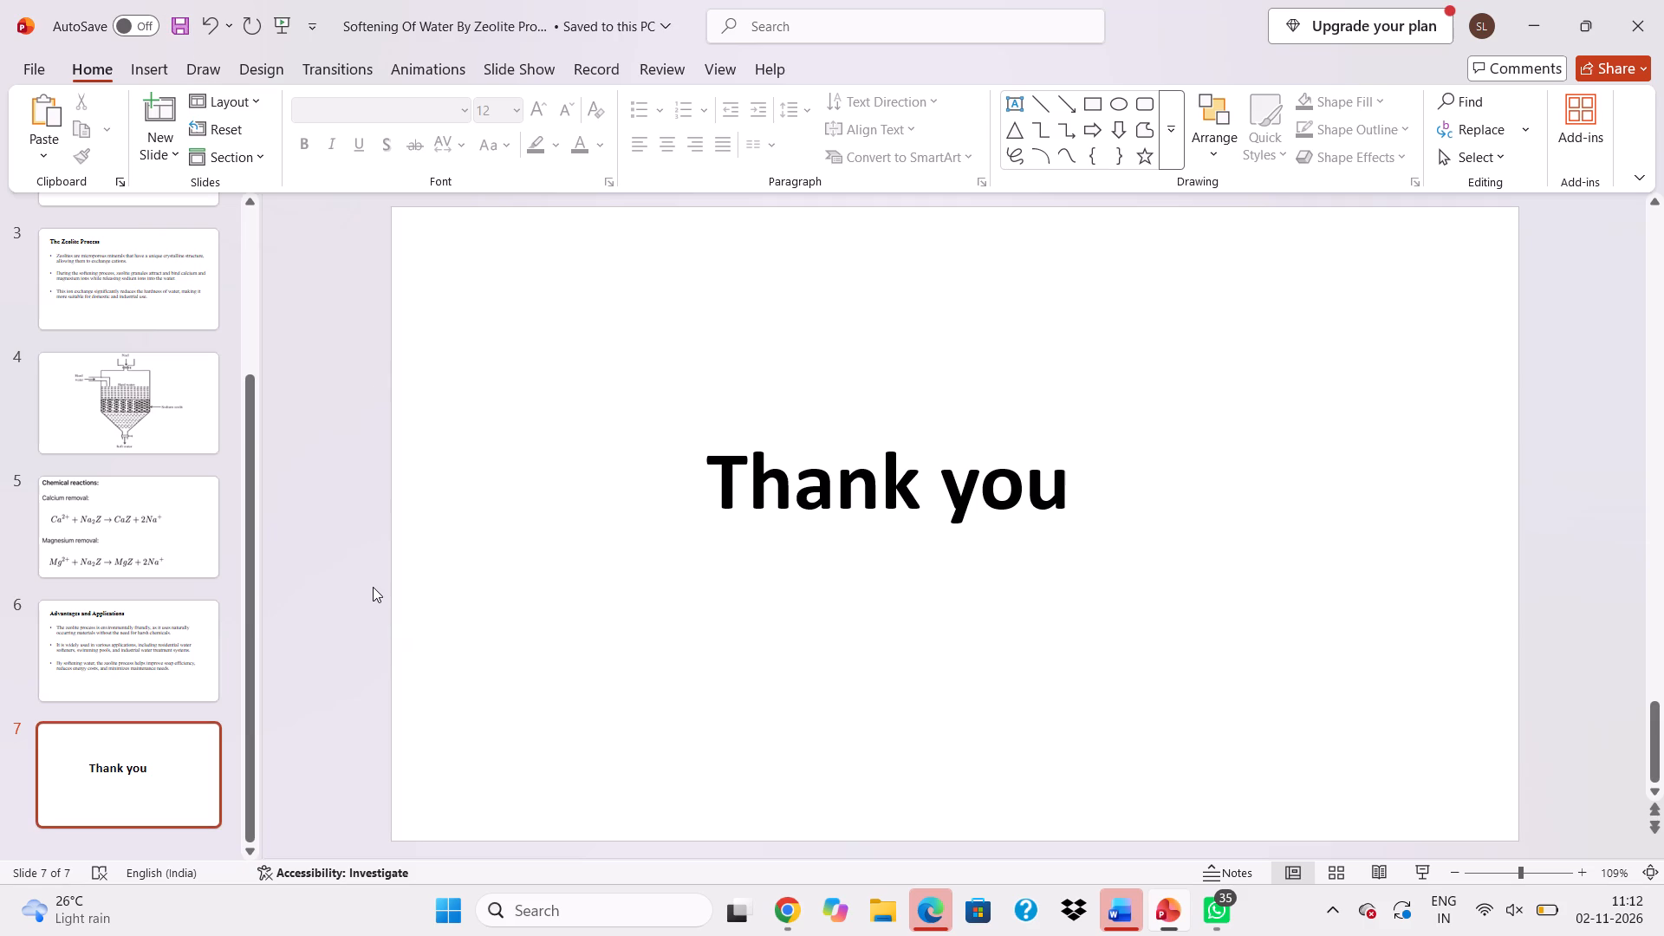
click(181, 22)
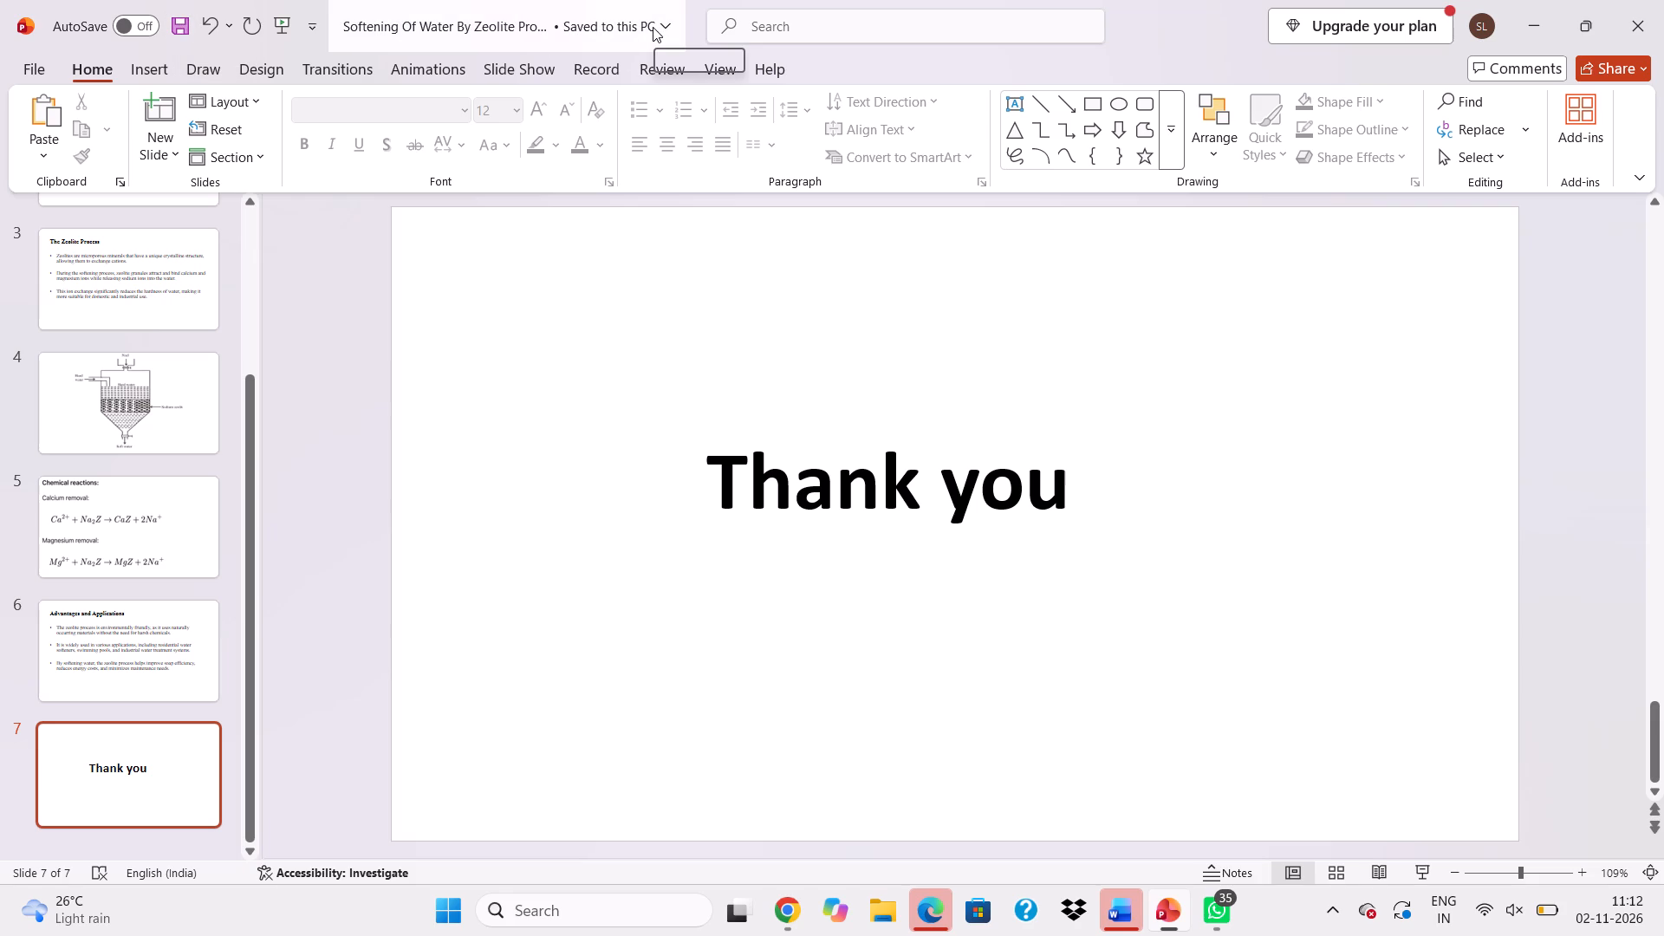
Save a copy of the presentation in Downloads as "Softening Of Water By Zeolite Process 2".
click(29, 65)
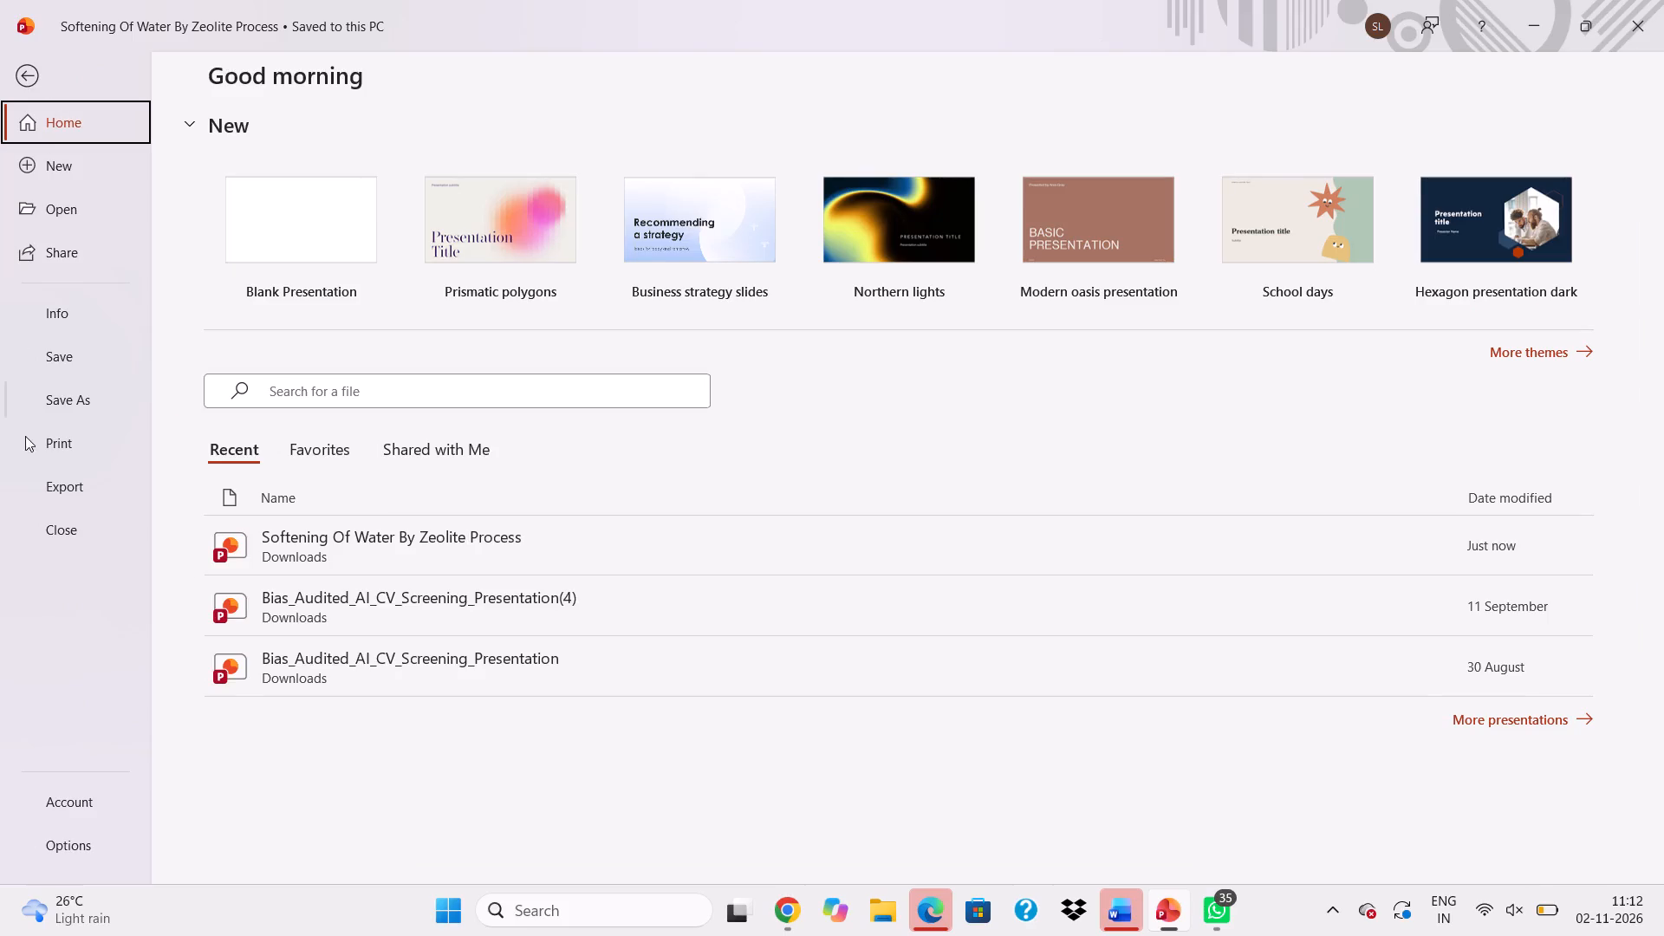
click(78, 400)
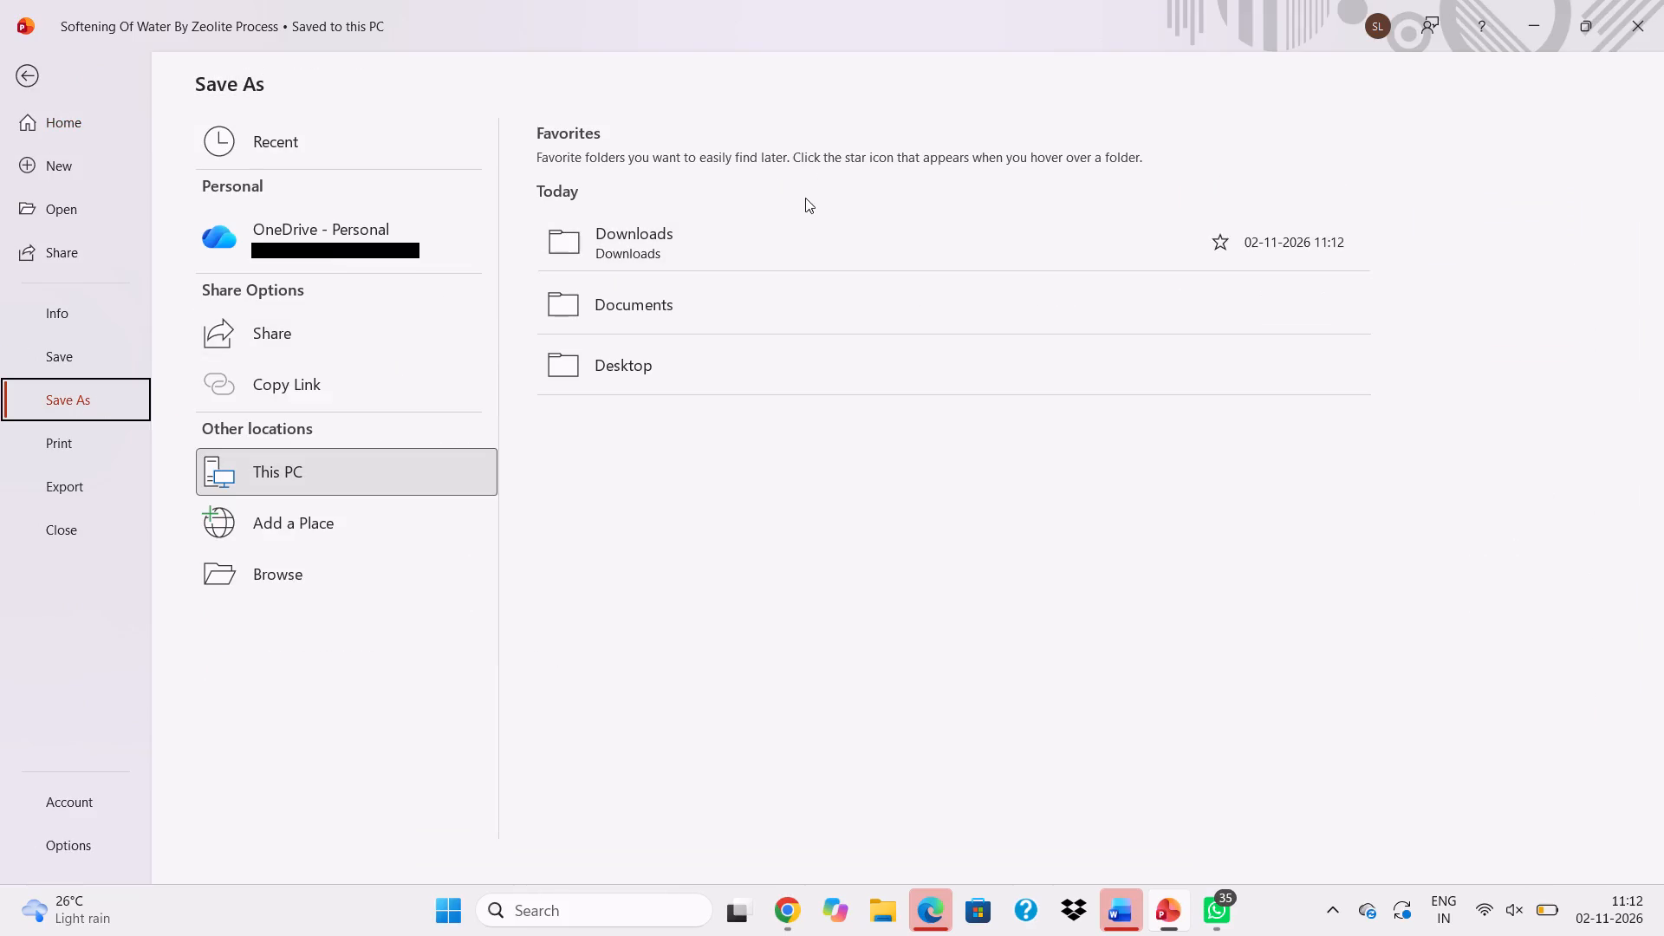
click(790, 238)
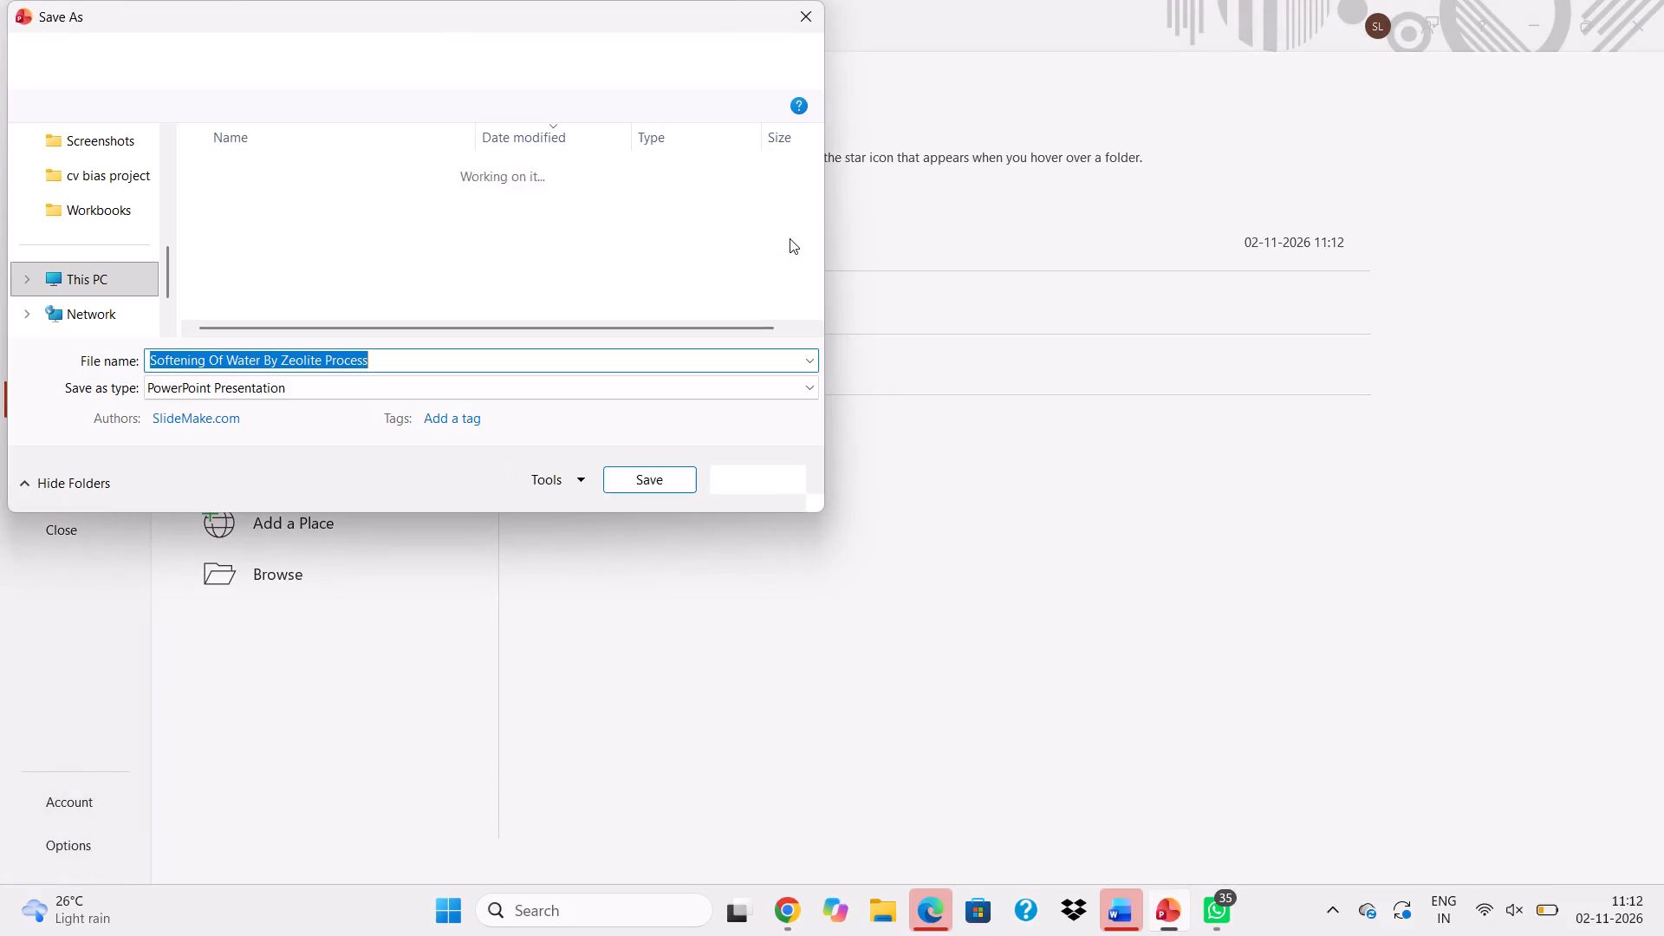
click(468, 361)
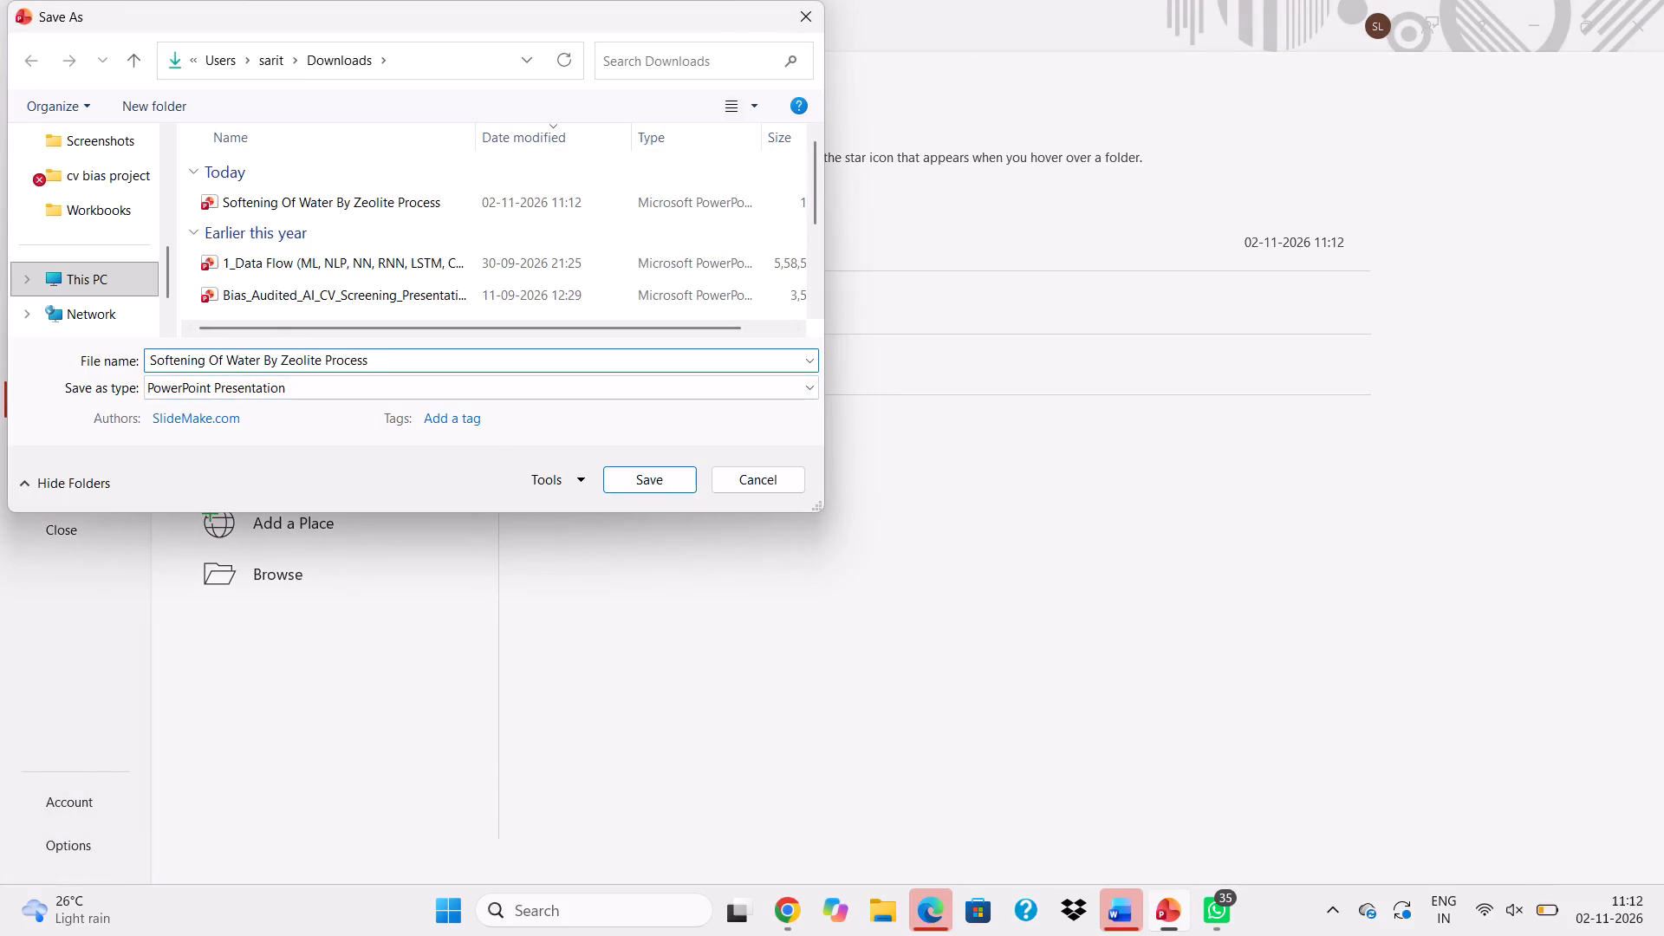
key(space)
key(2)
click(640, 487)
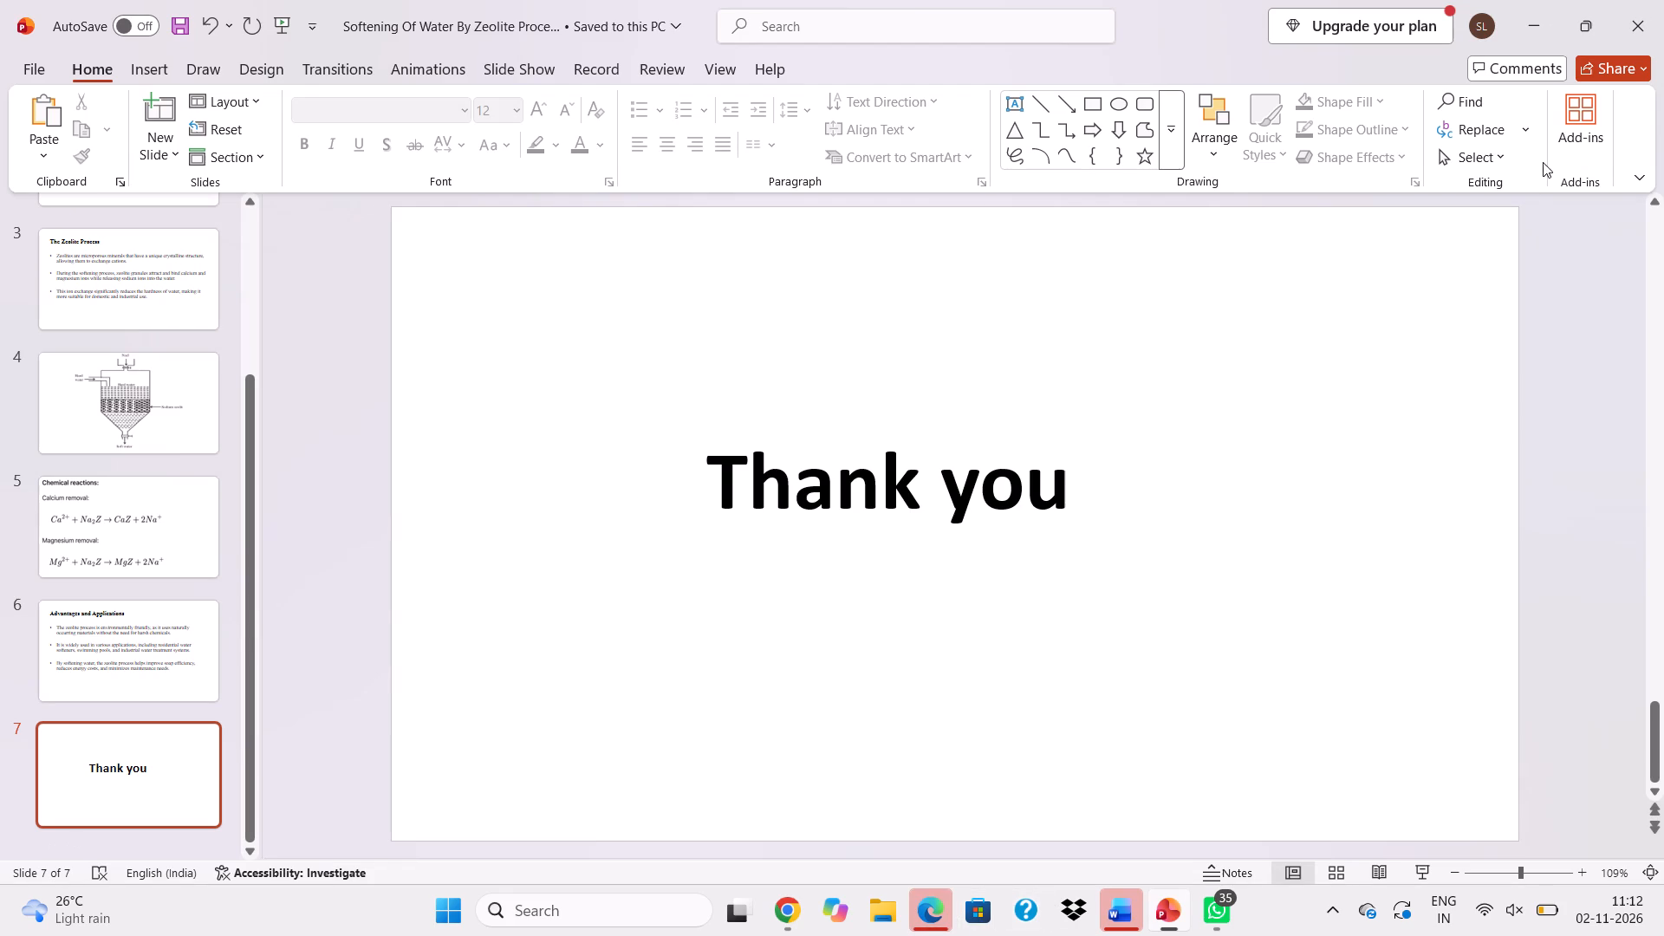
Open "Softening Of Water By Zeolite Process 2" from File Explorer's recent files, check its slides and close the presentation.
click(869, 926)
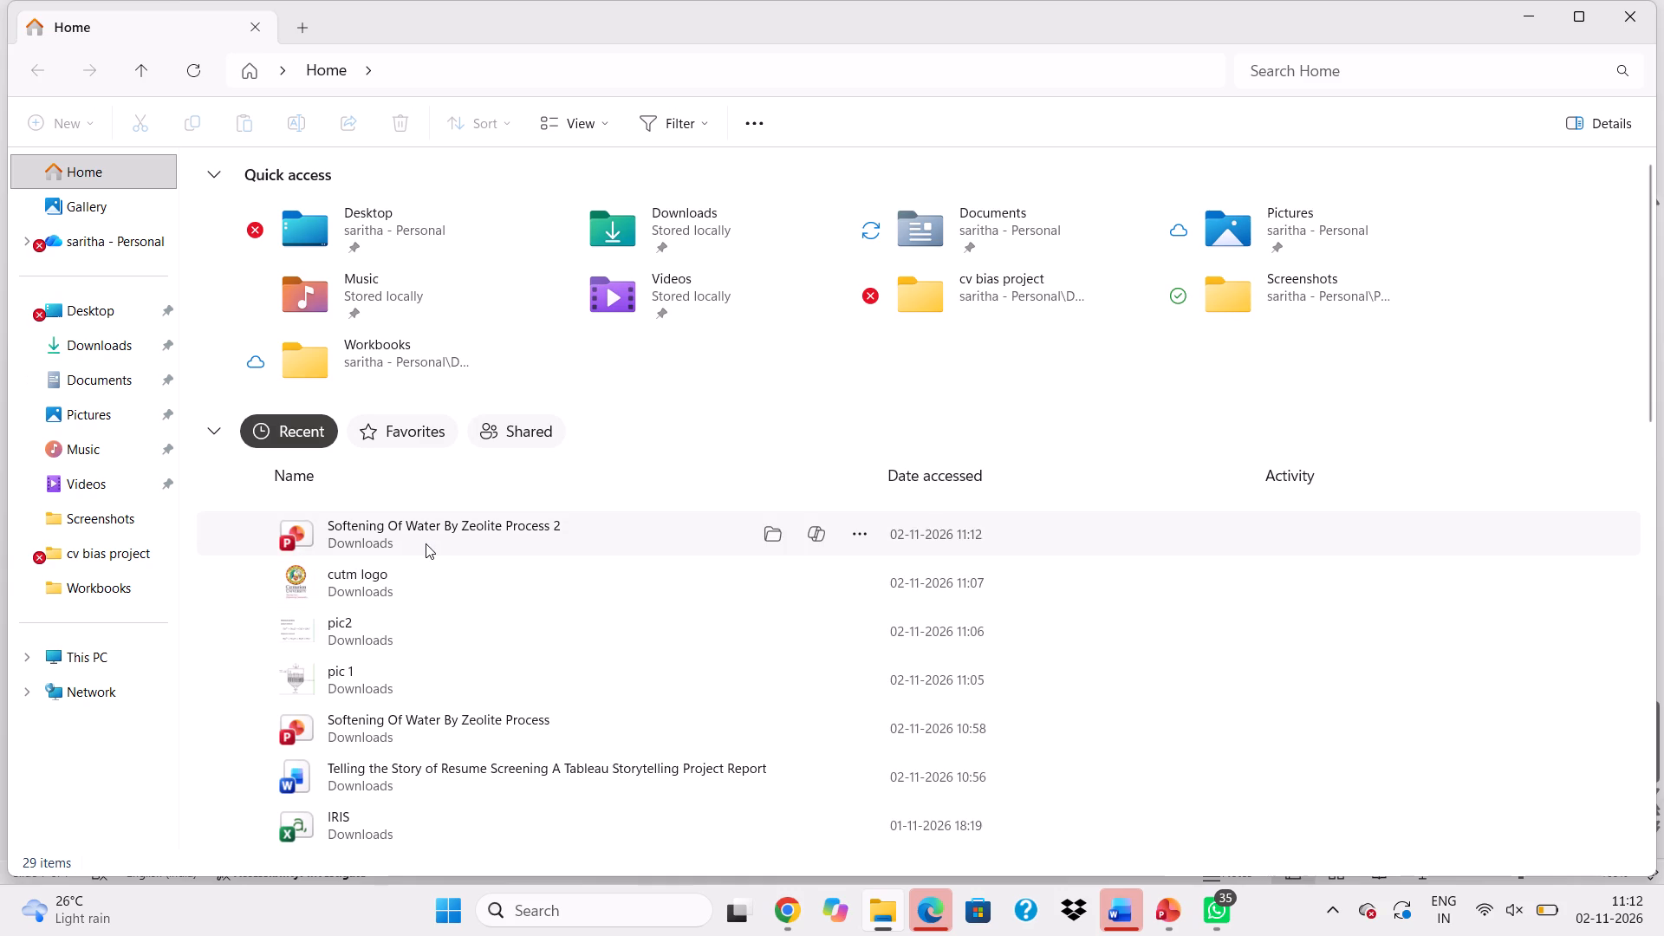
click(567, 541)
double_click(567, 541)
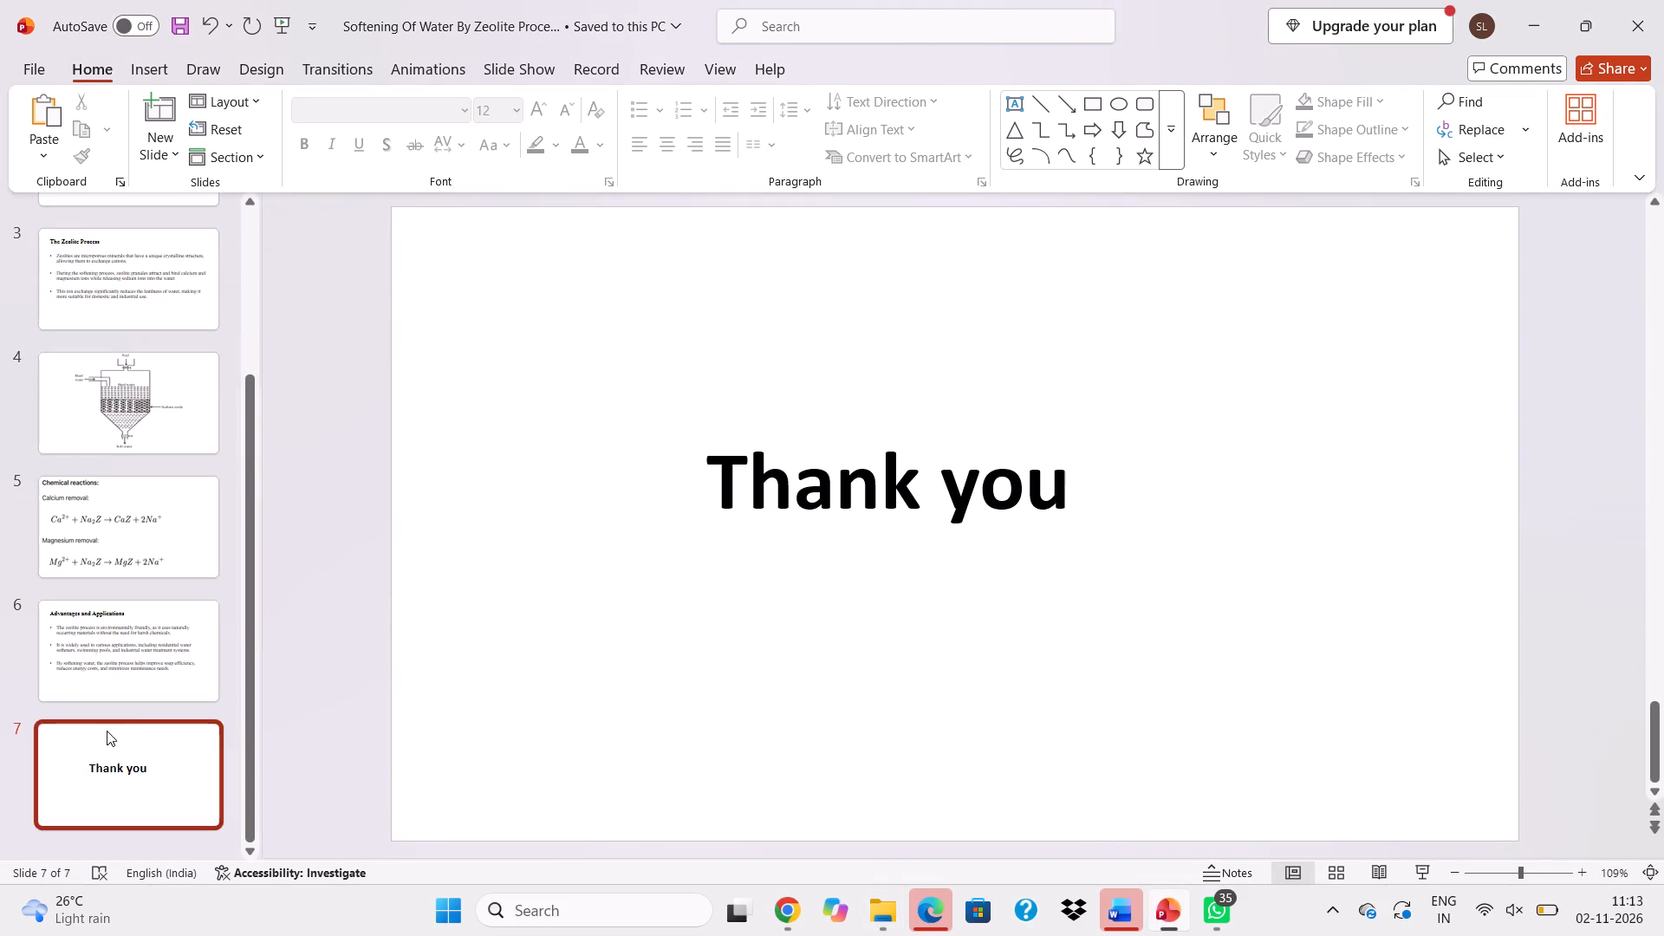
scroll(178, 258, up, 8)
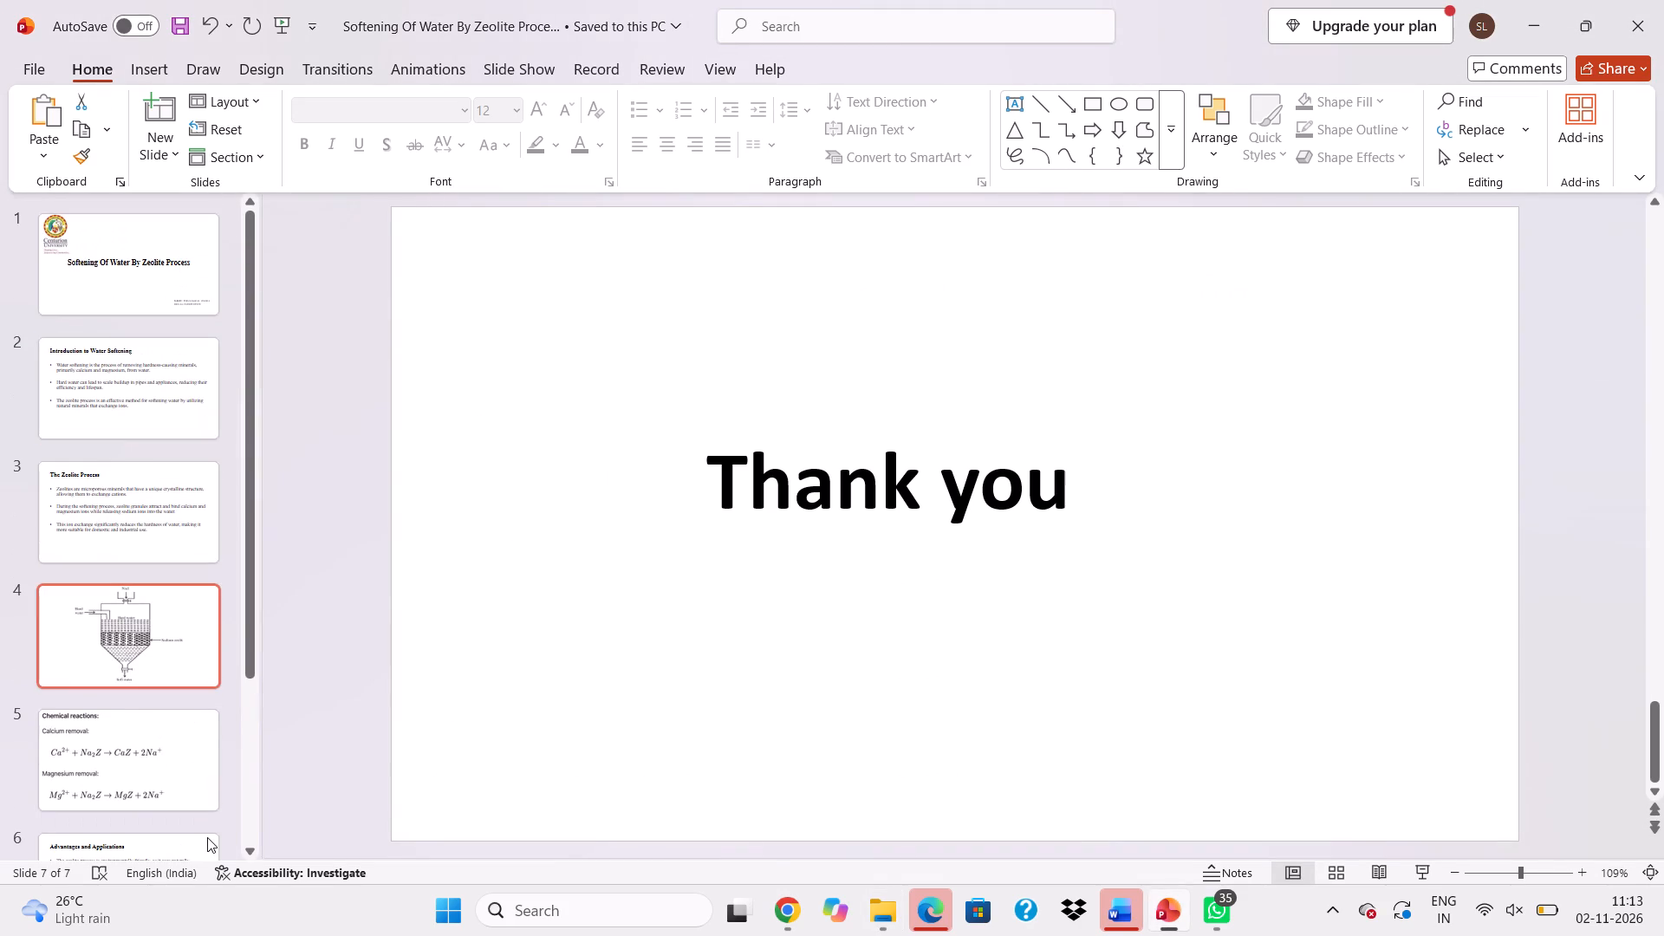
click(1645, 3)
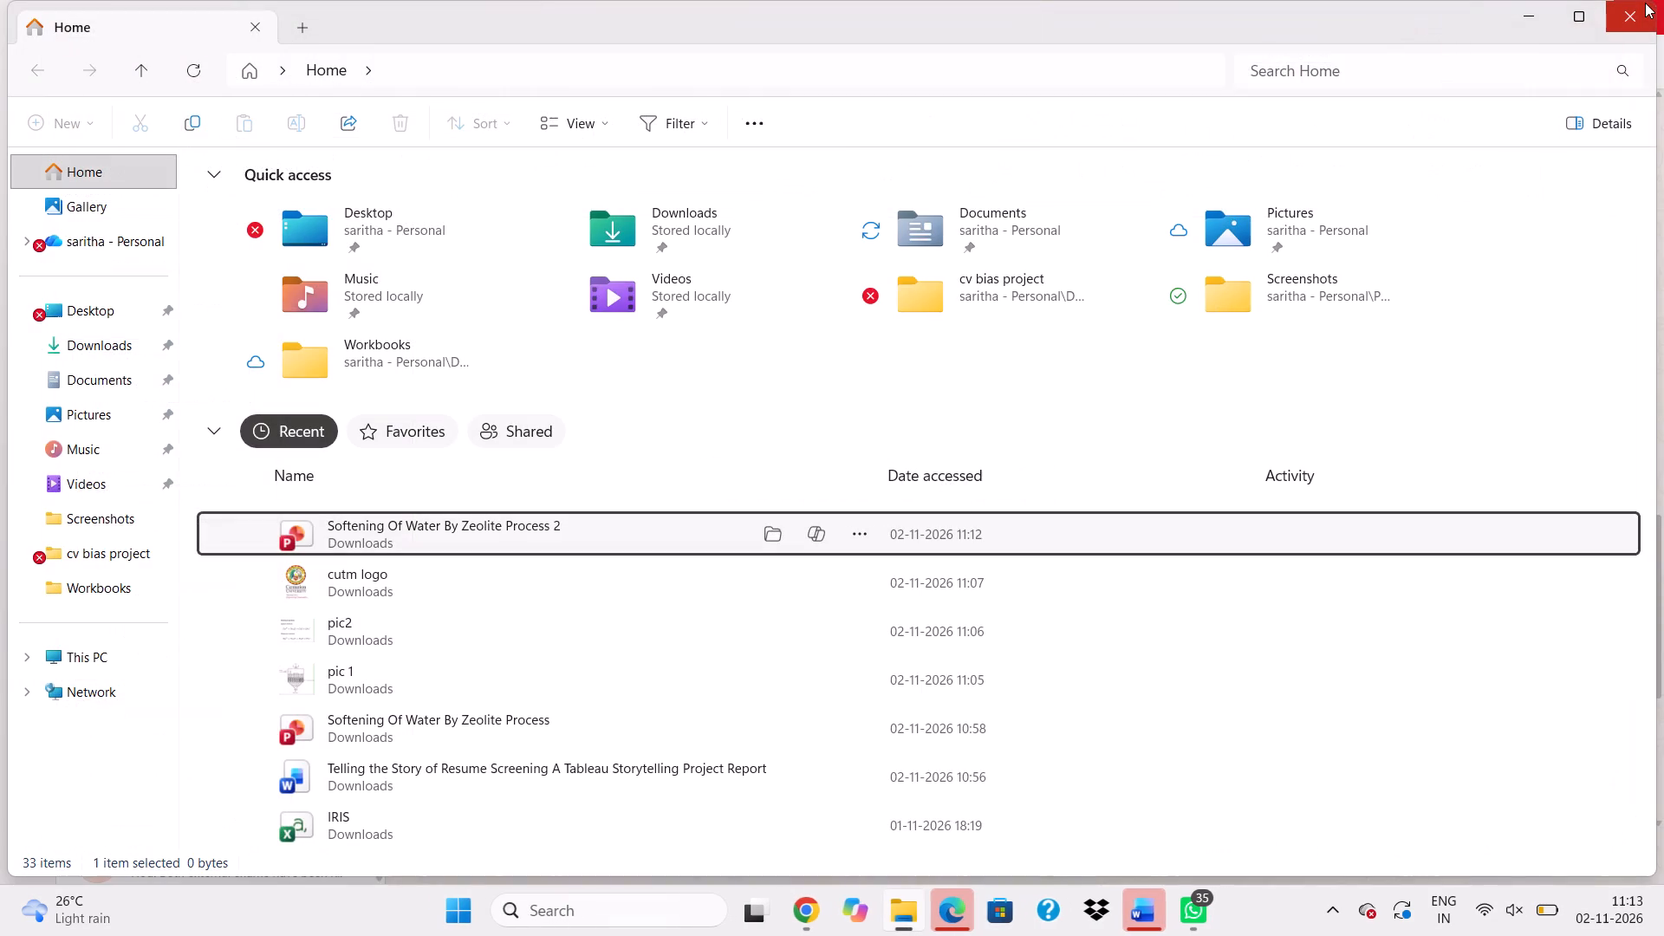
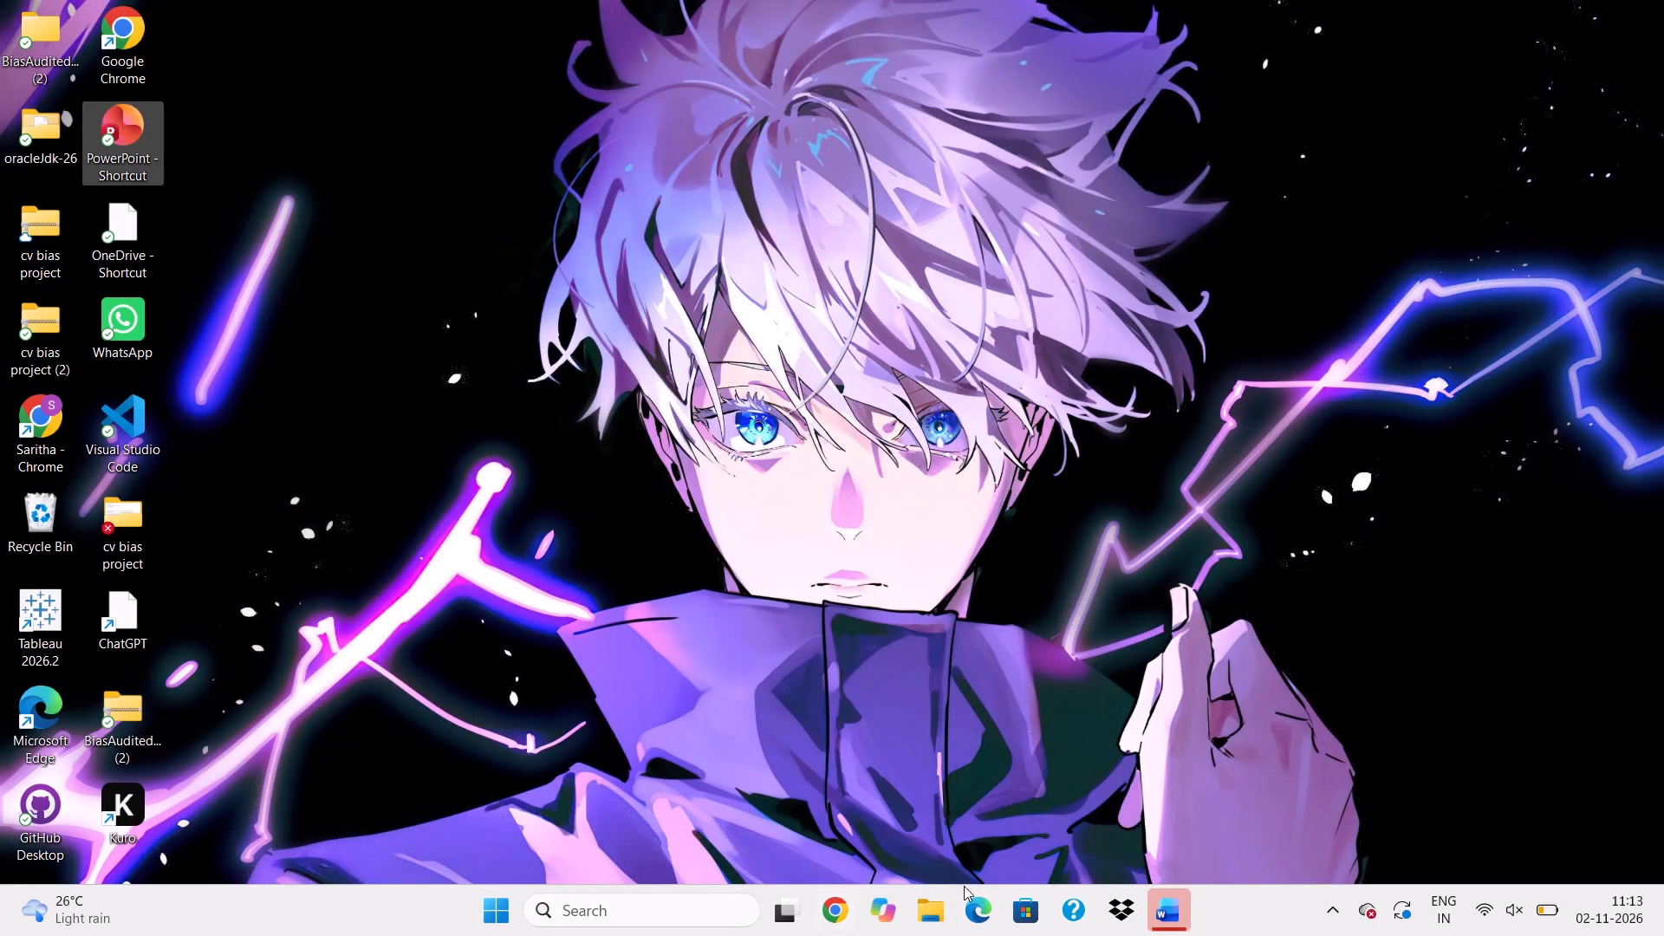
Reopen "Softening Of Water By Zeolite Process 2" from File Explorer's recent files, look through its slide thumbnails and close the presentation.
click(938, 913)
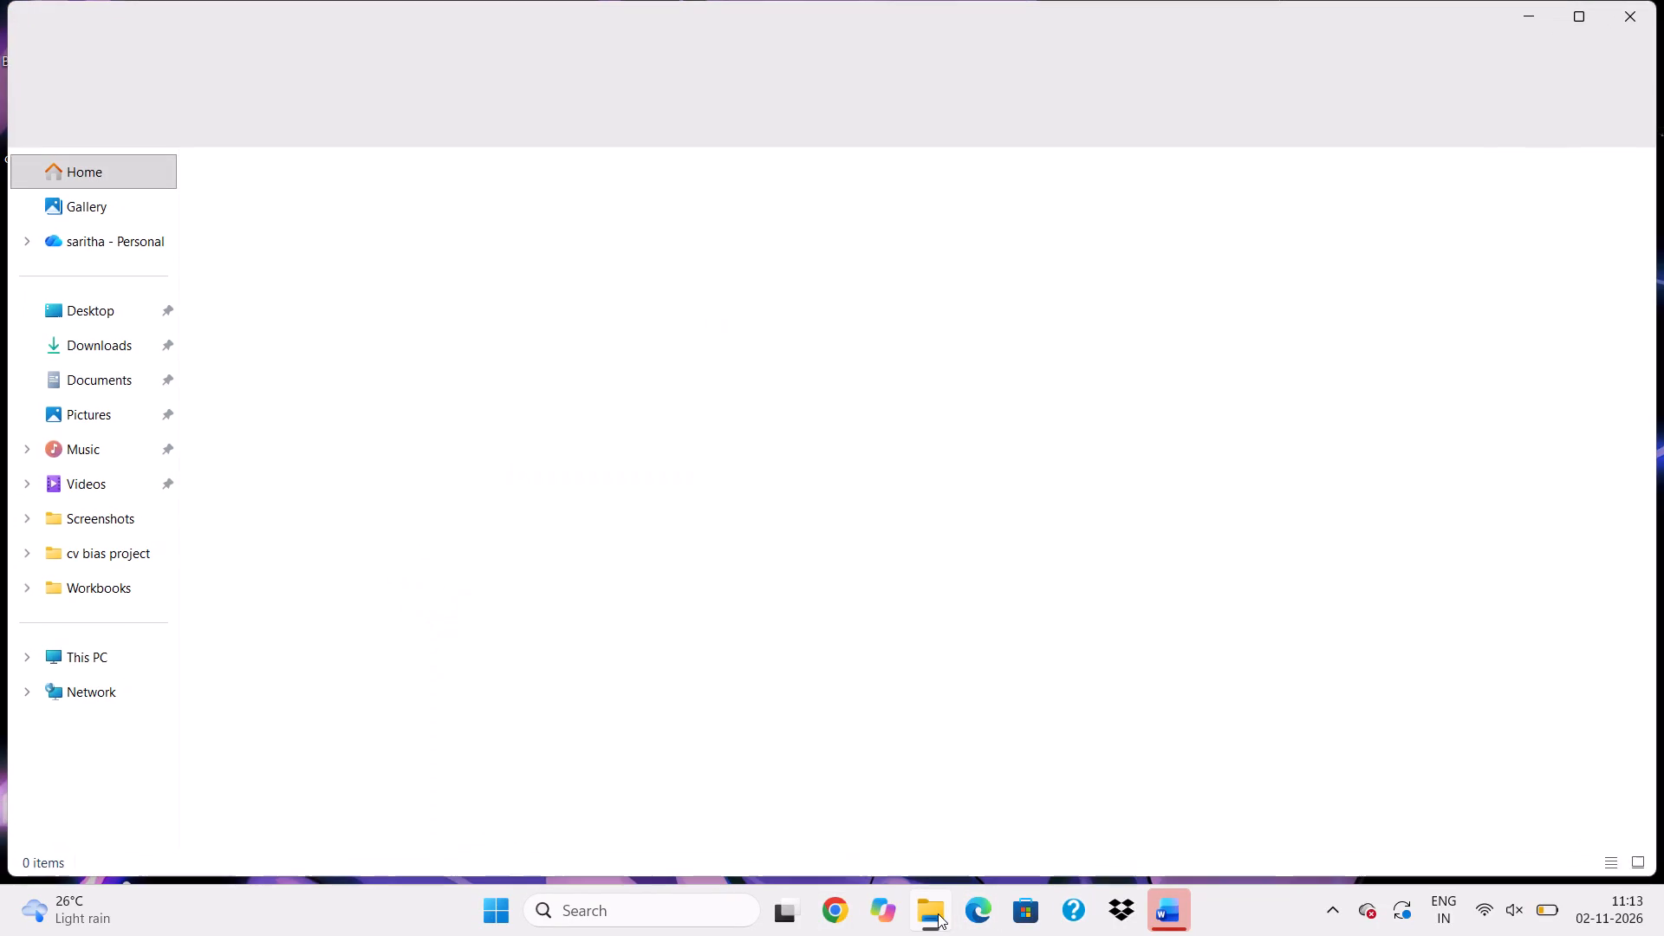
click(604, 527)
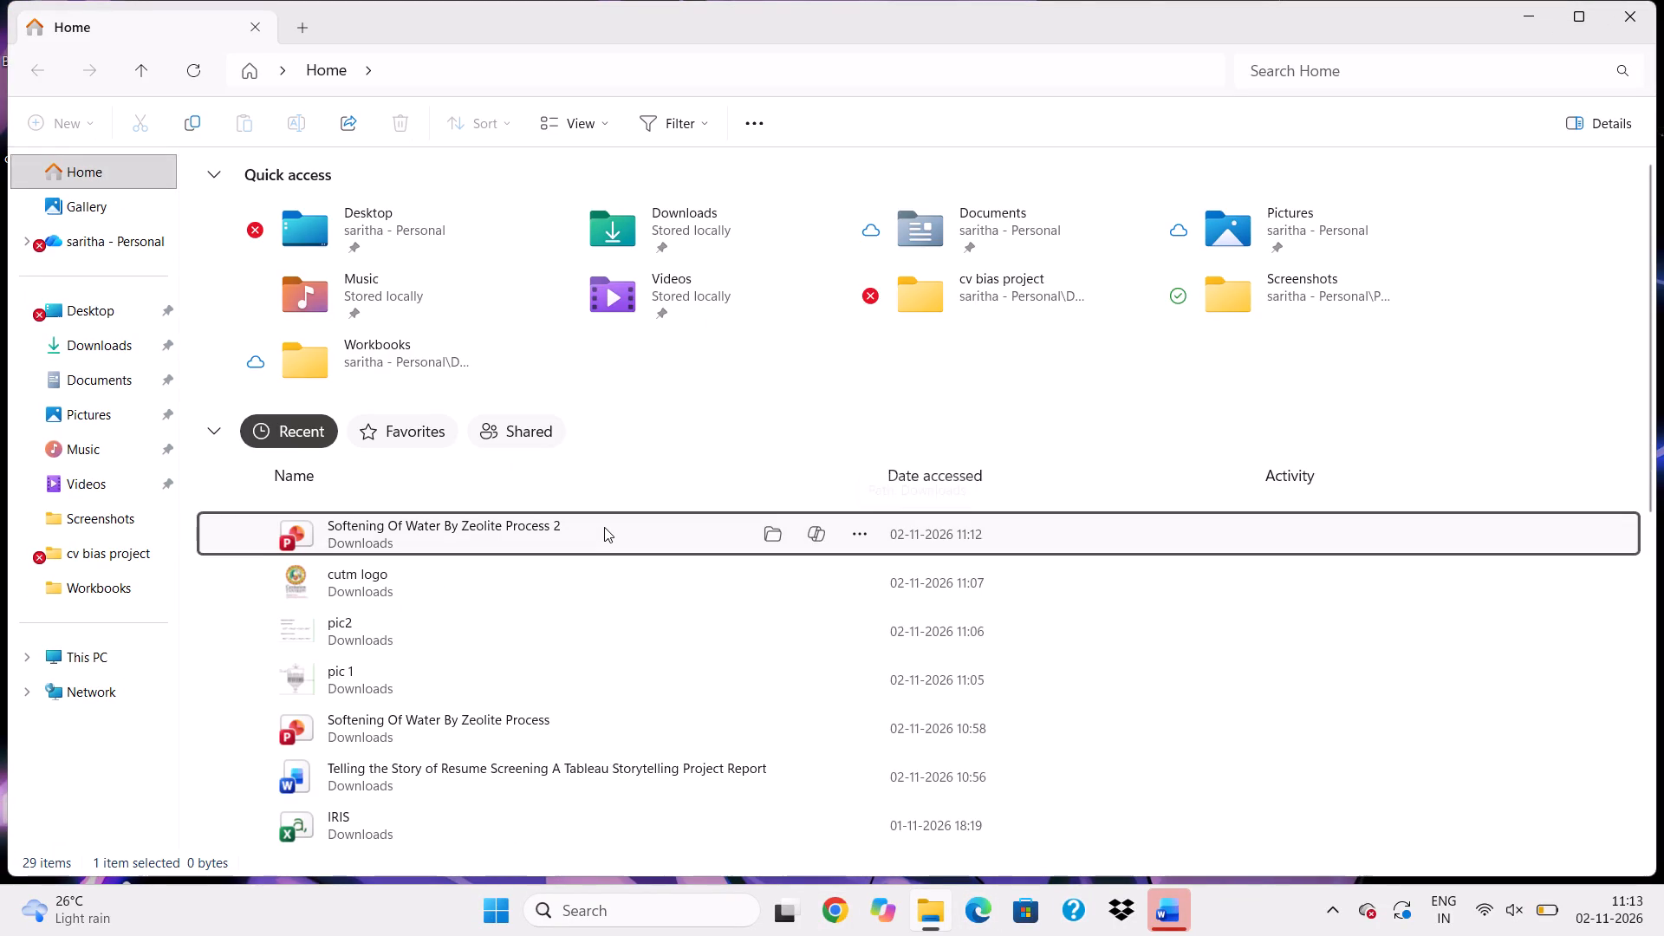
double_click(604, 527)
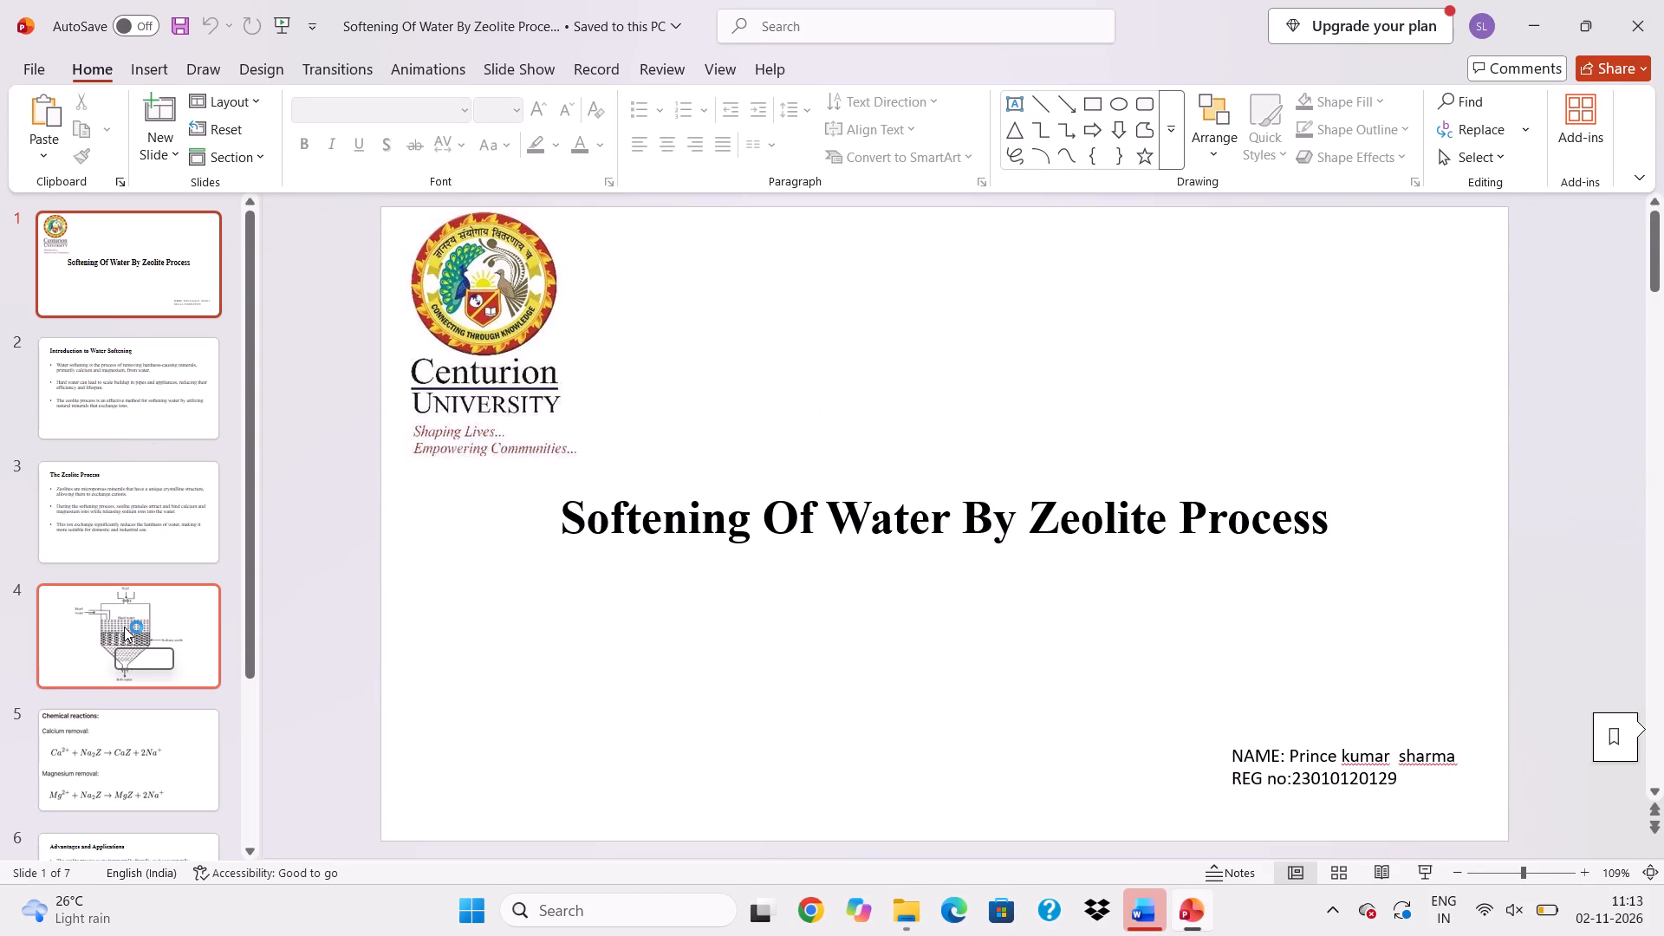
scroll(90, 764, down, 1)
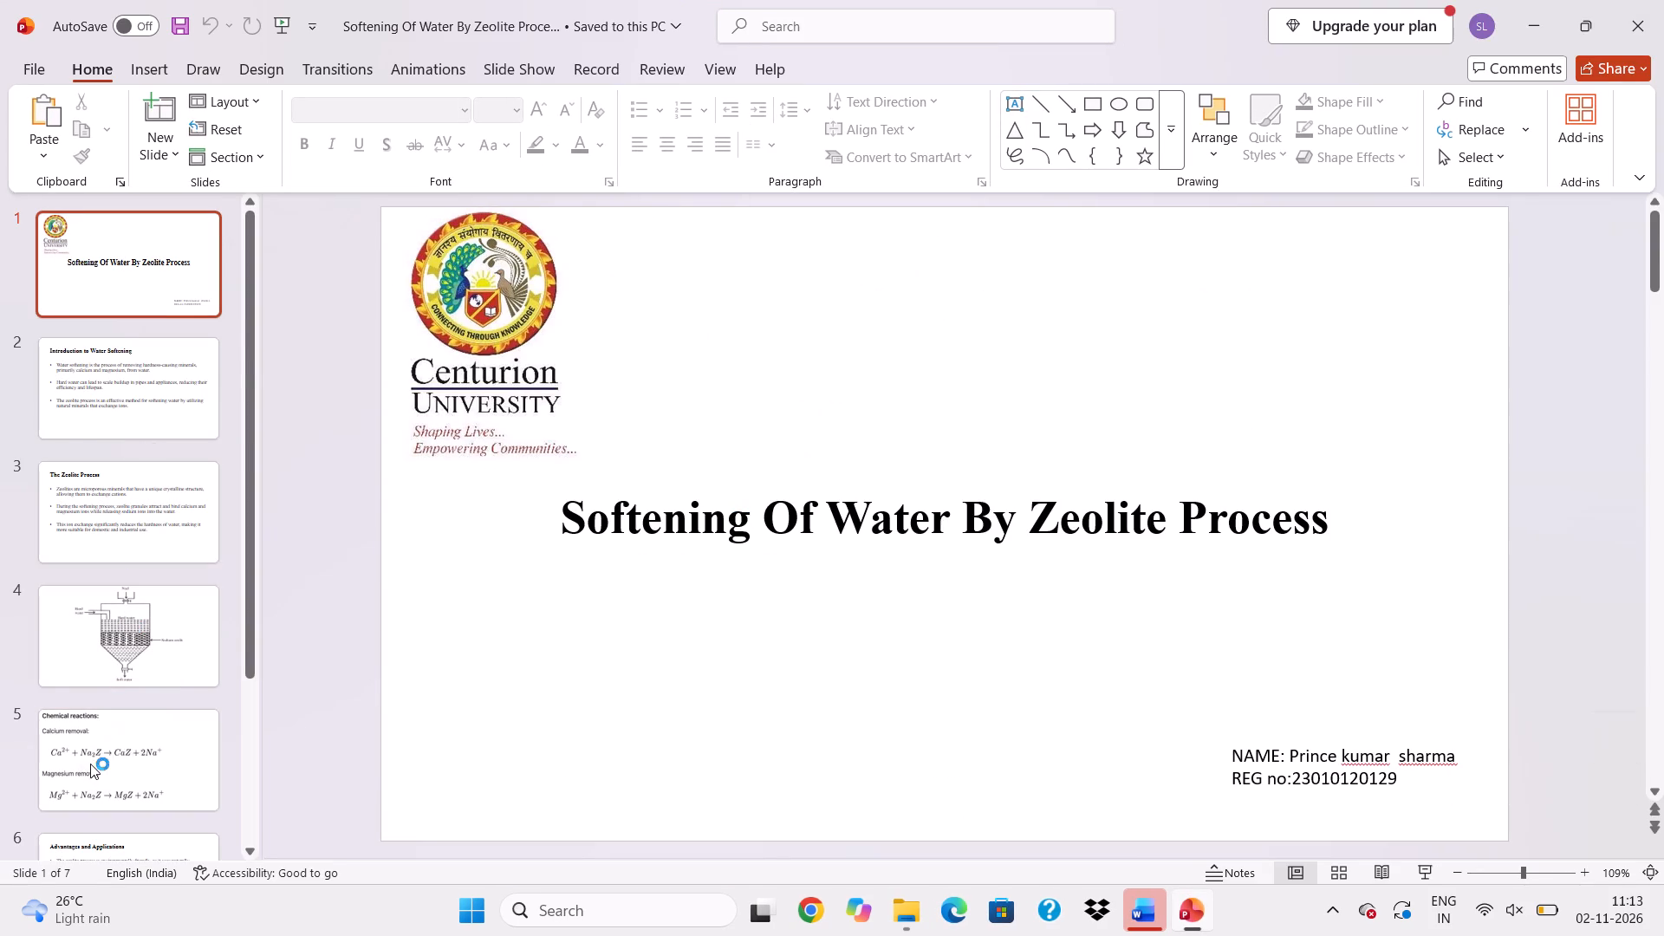
scroll(90, 764, down, 6)
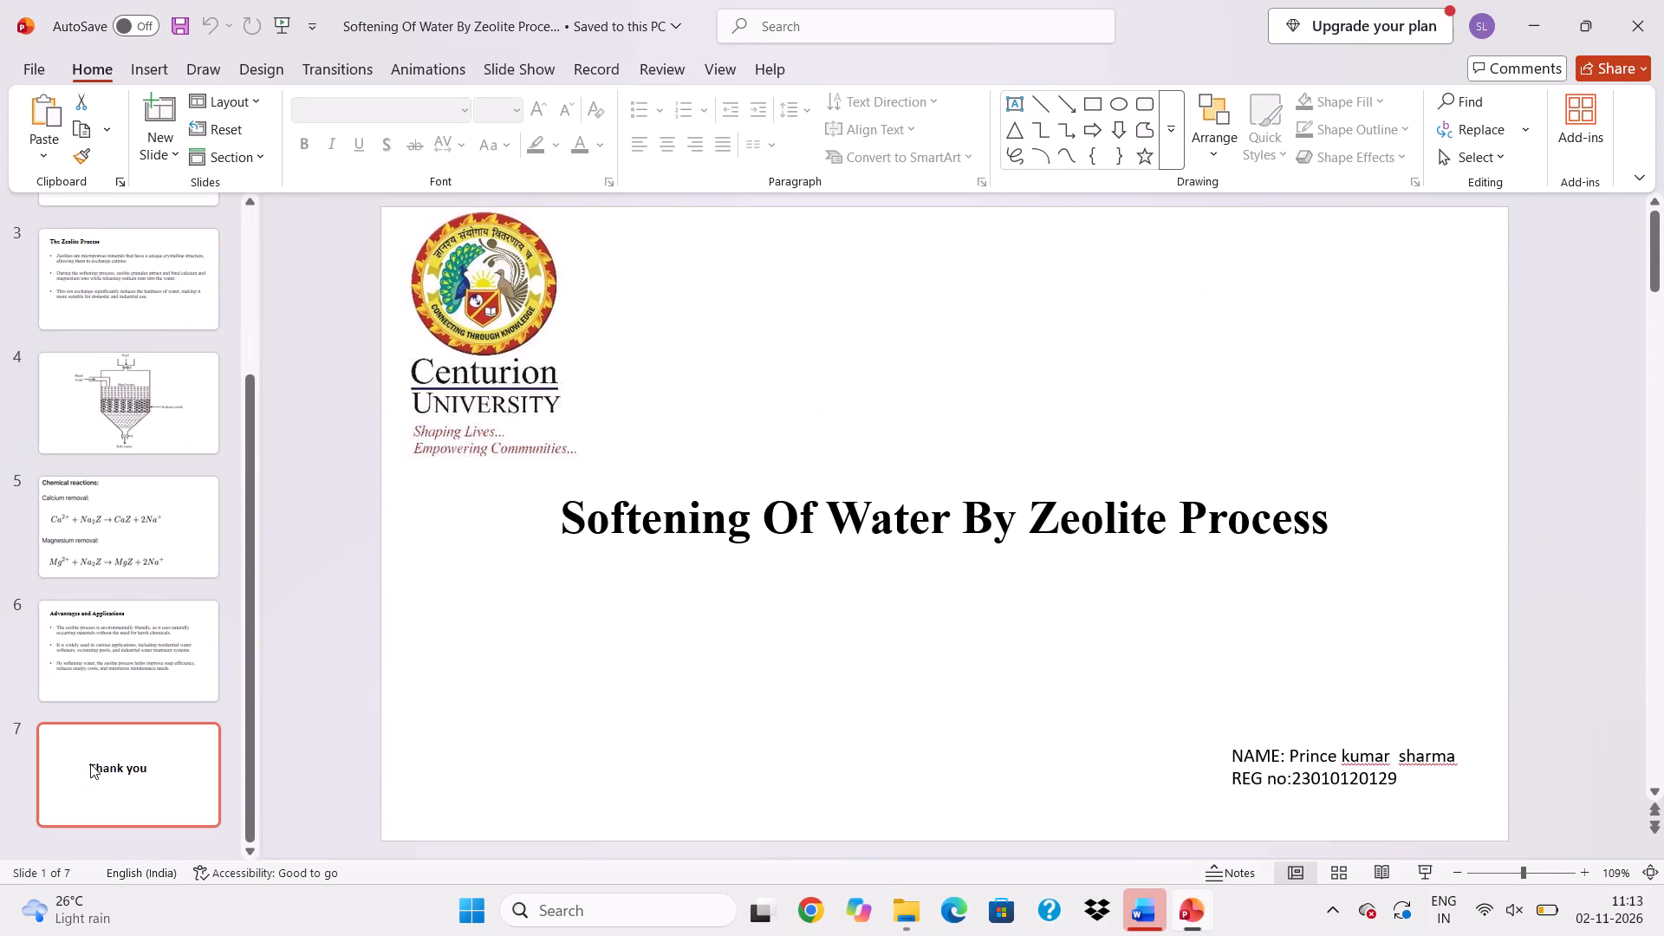
scroll(90, 764, up, 13)
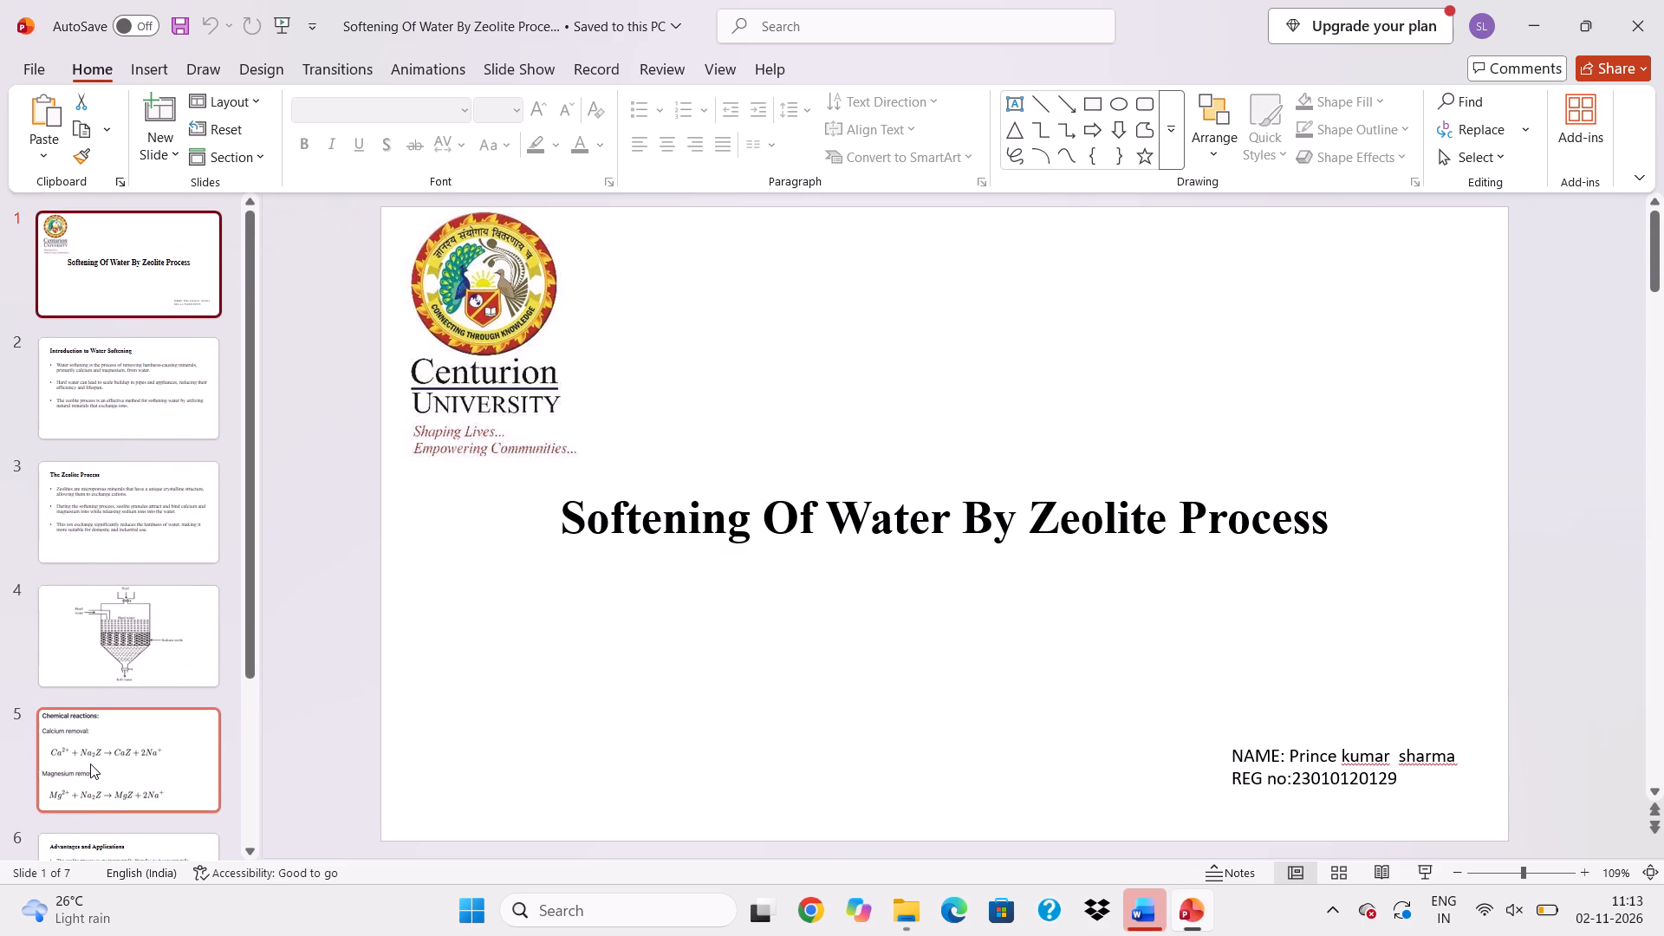
scroll(90, 764, up, 5)
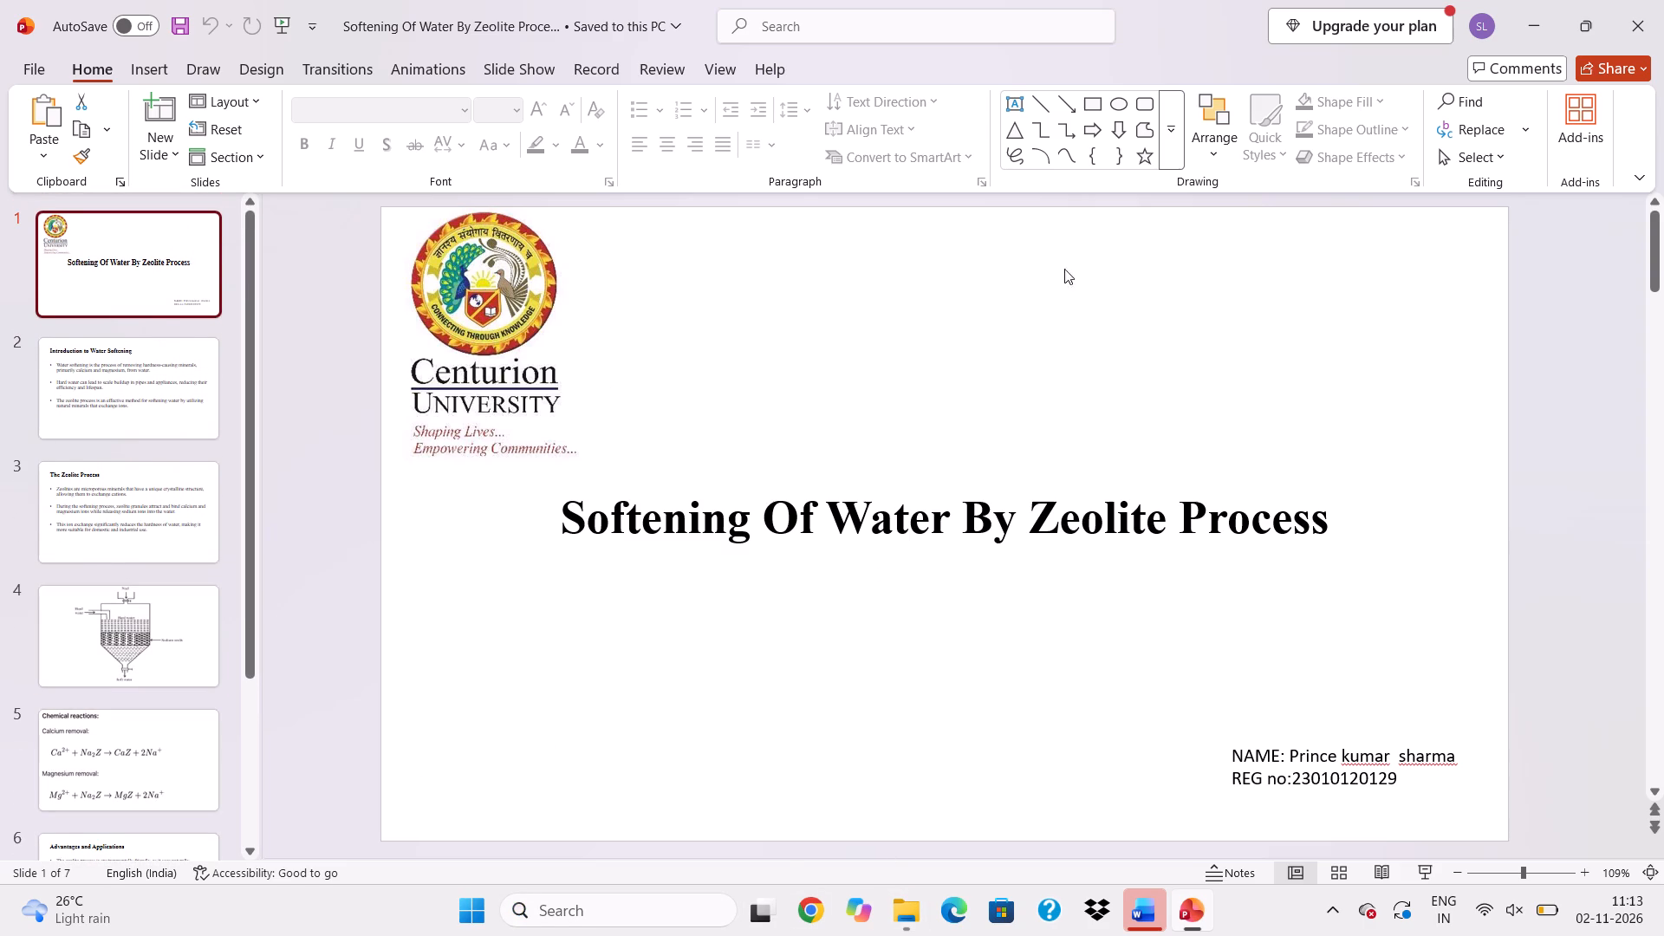
click(1636, 25)
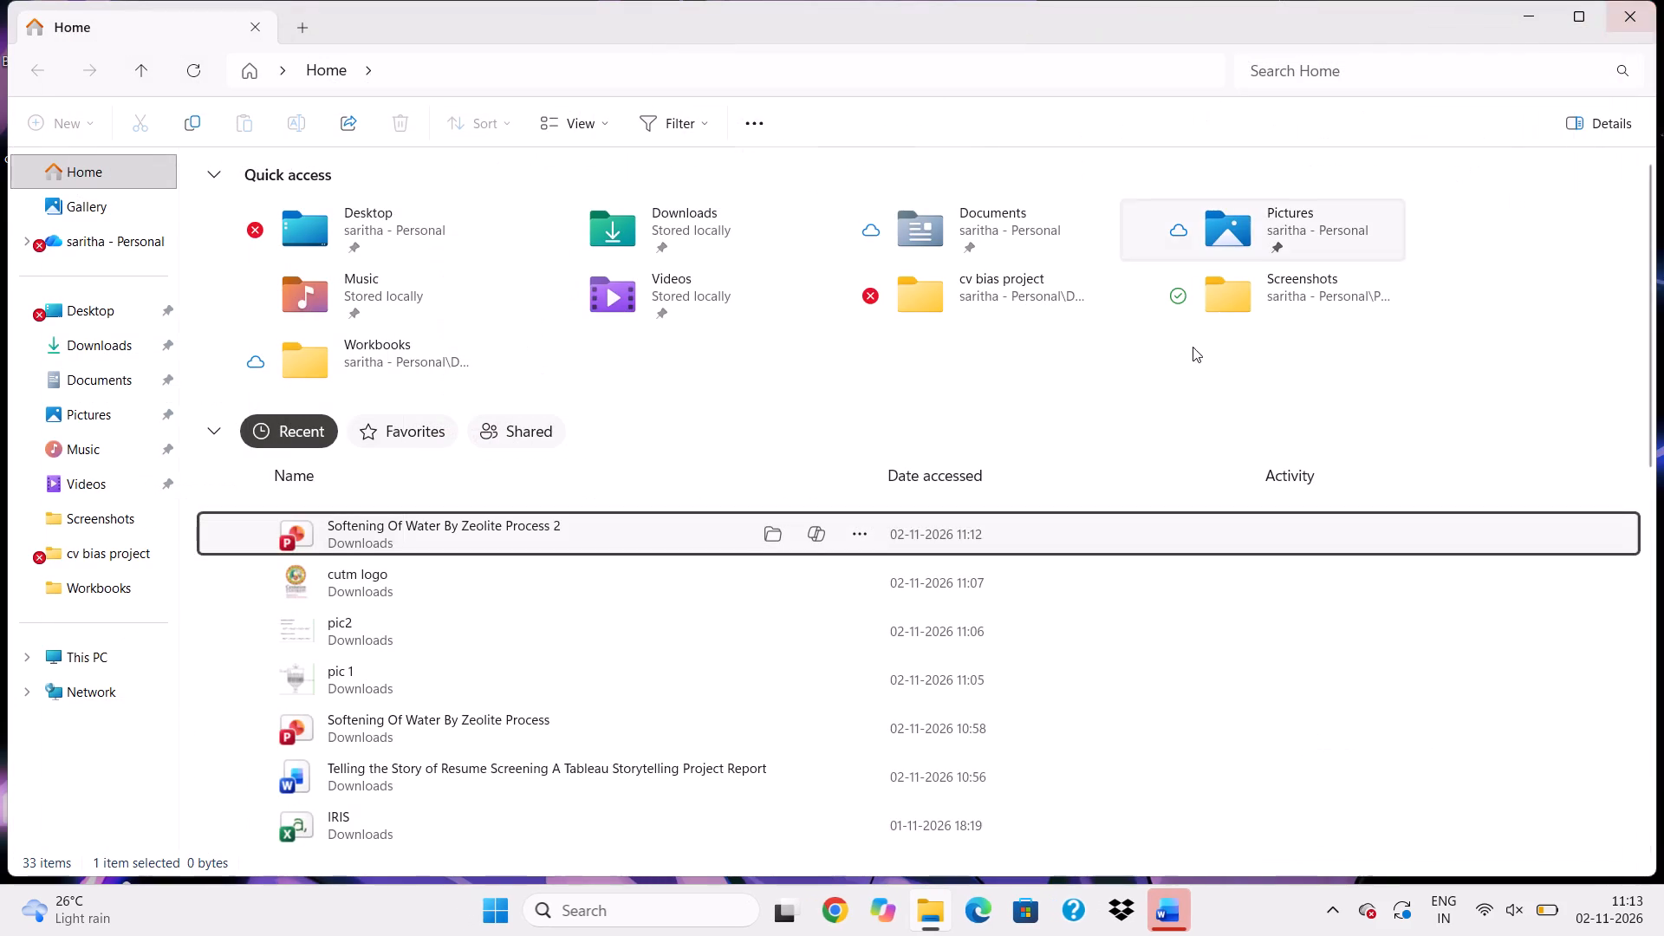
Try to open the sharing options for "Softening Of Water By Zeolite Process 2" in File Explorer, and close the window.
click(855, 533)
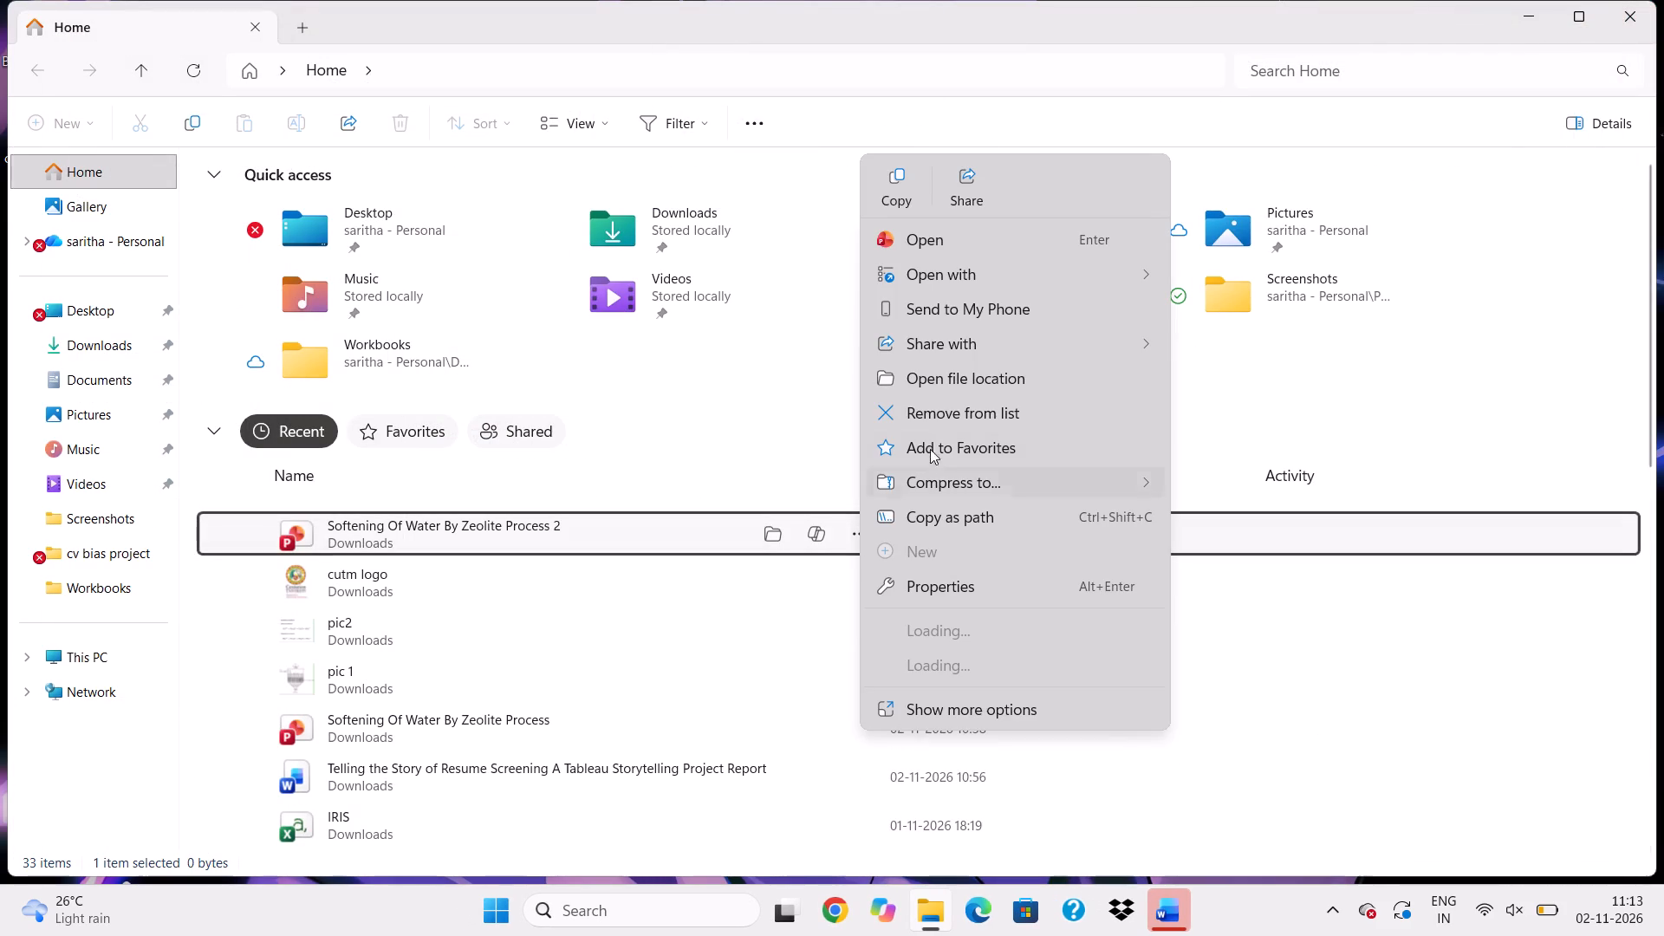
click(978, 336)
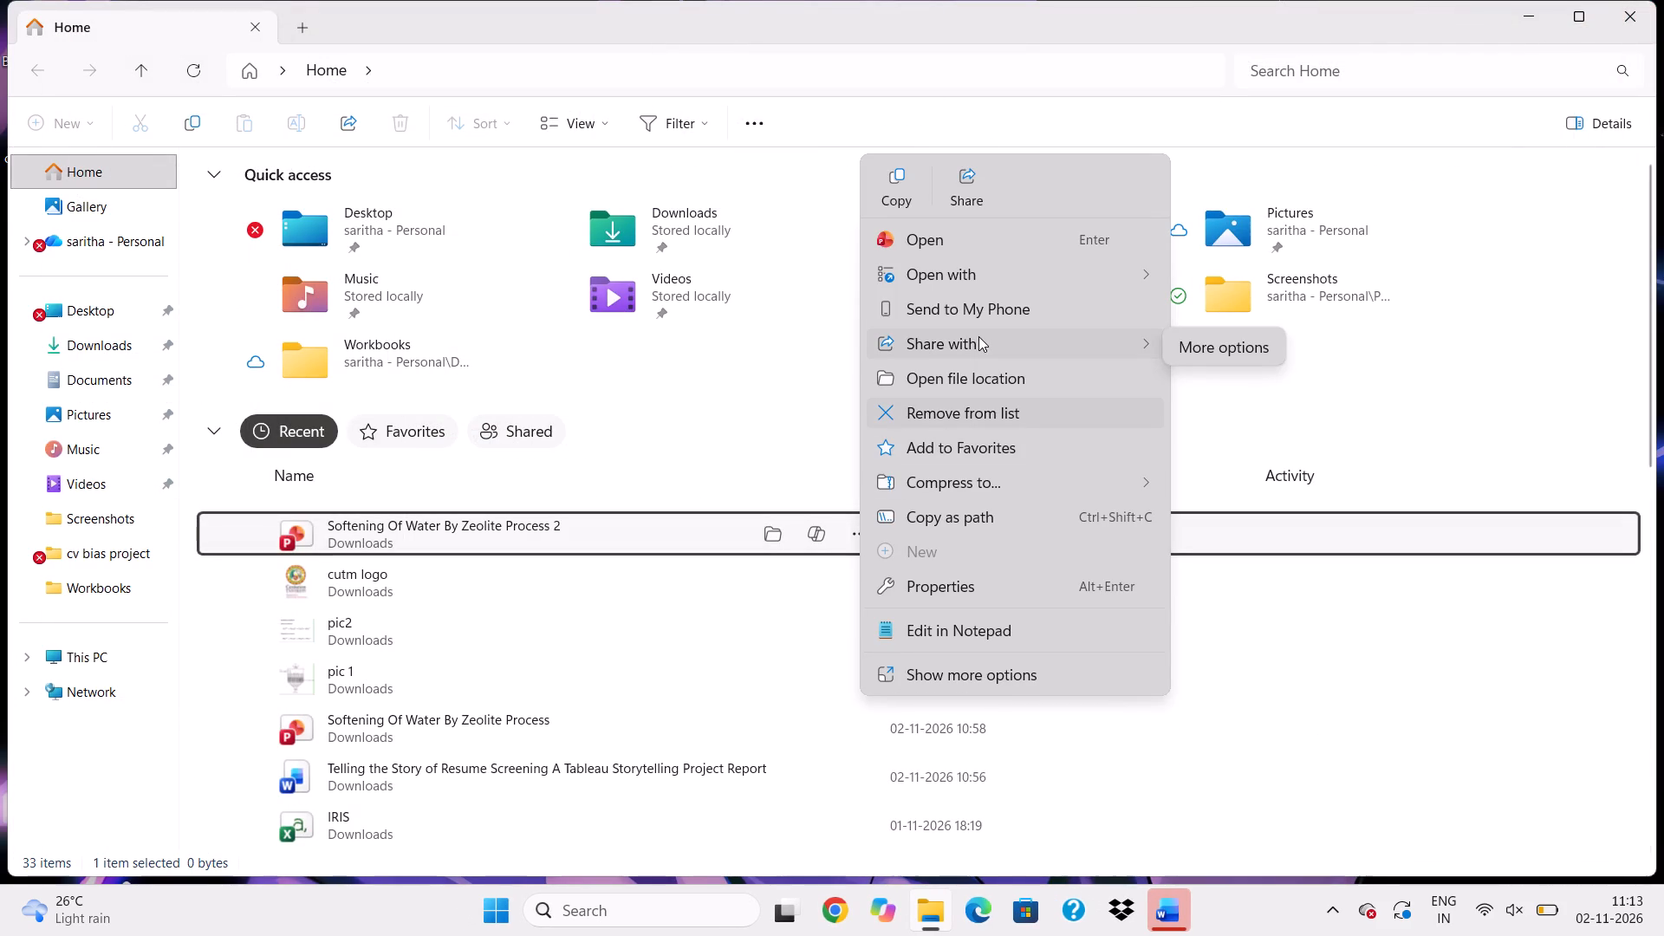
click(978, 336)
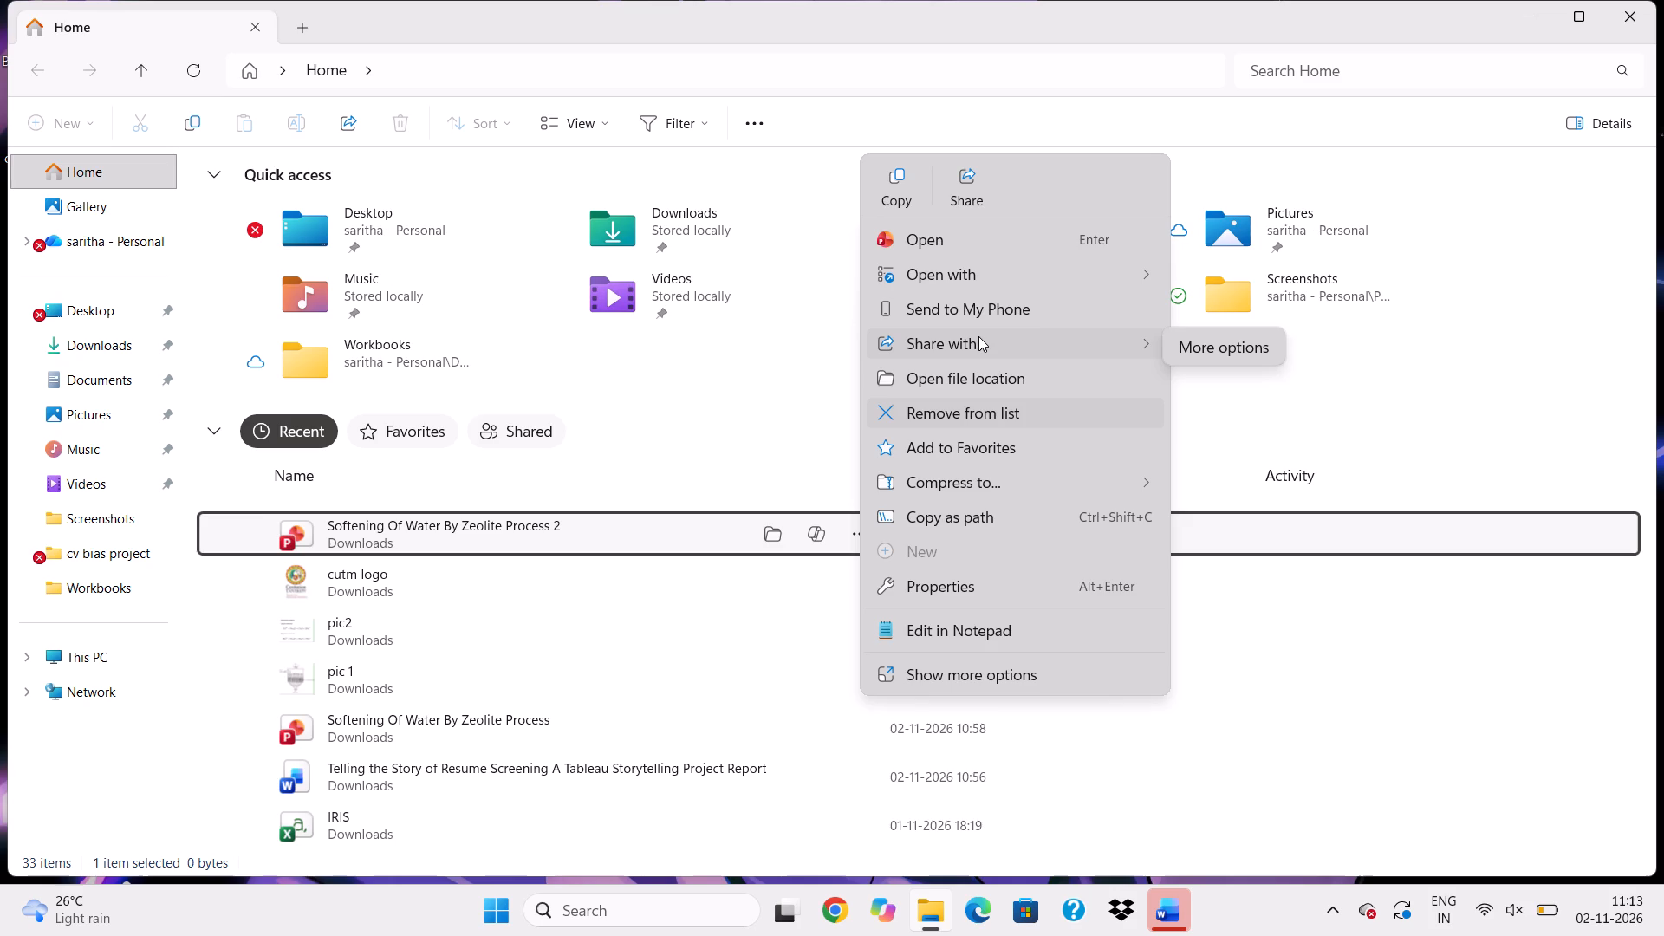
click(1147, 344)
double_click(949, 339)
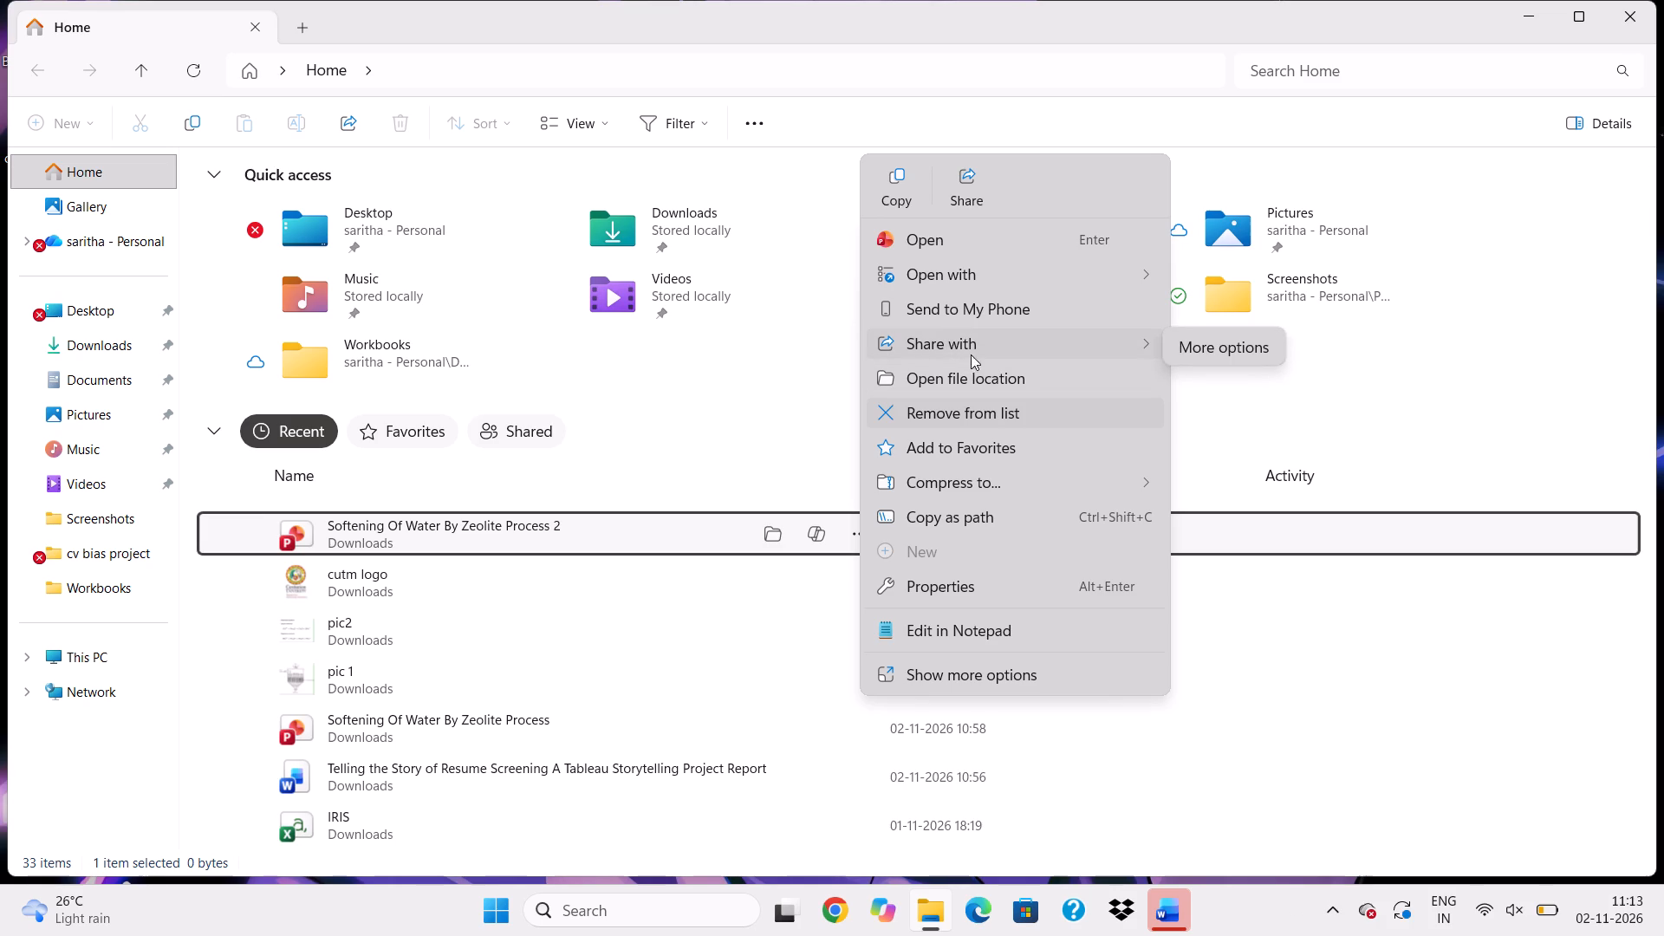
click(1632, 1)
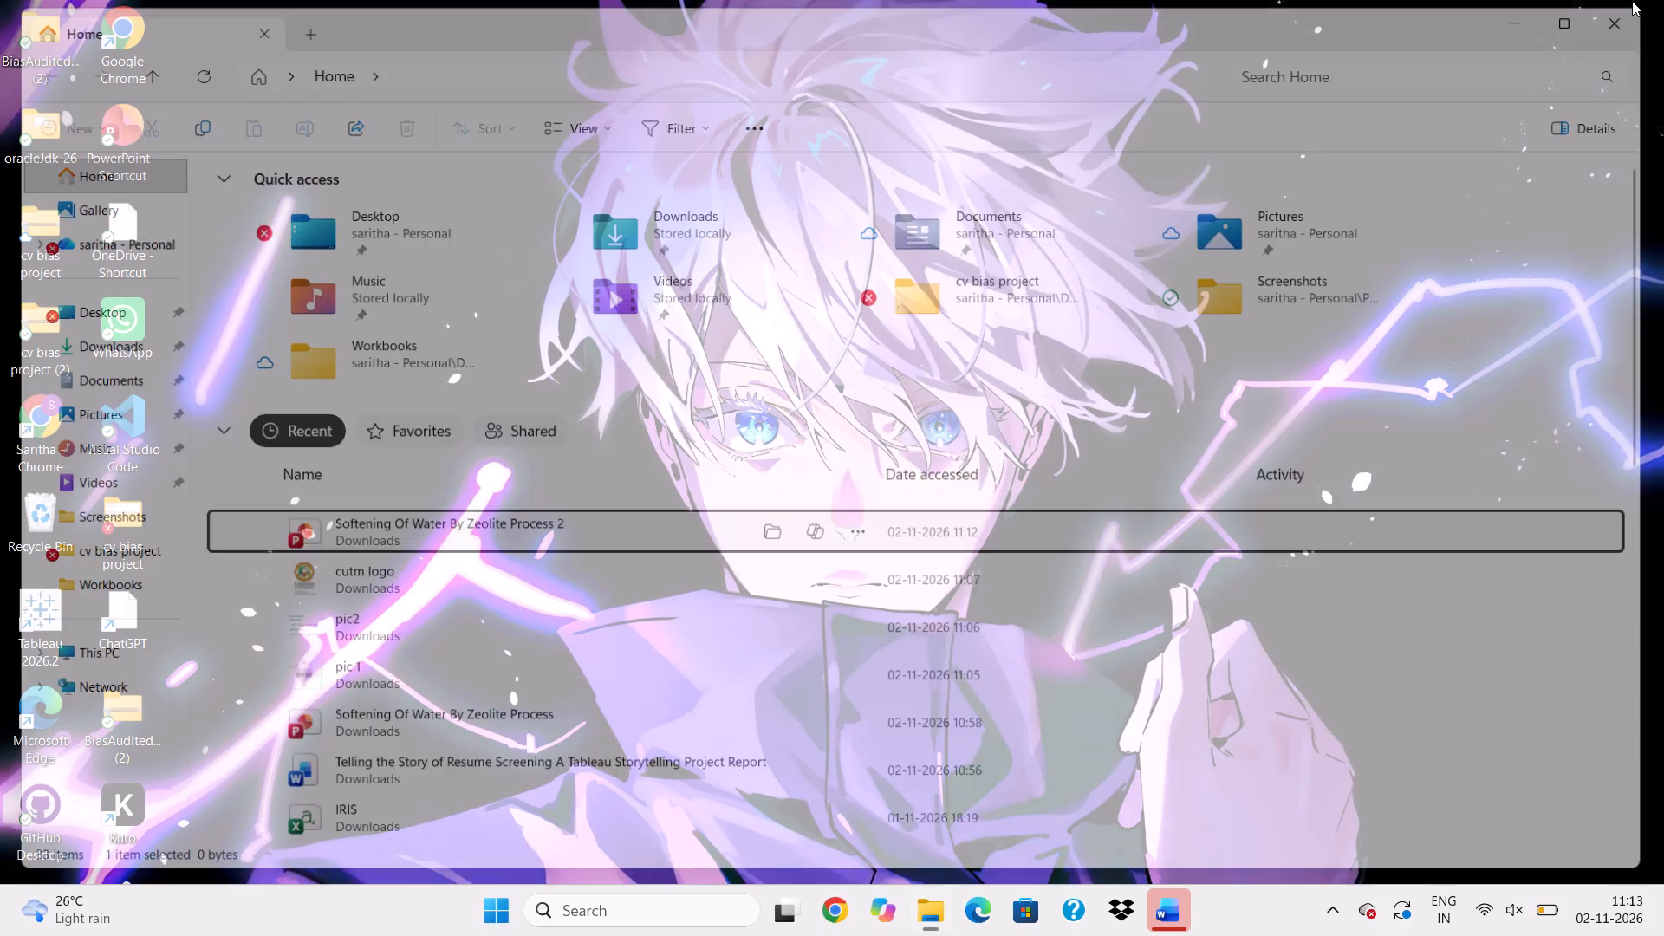
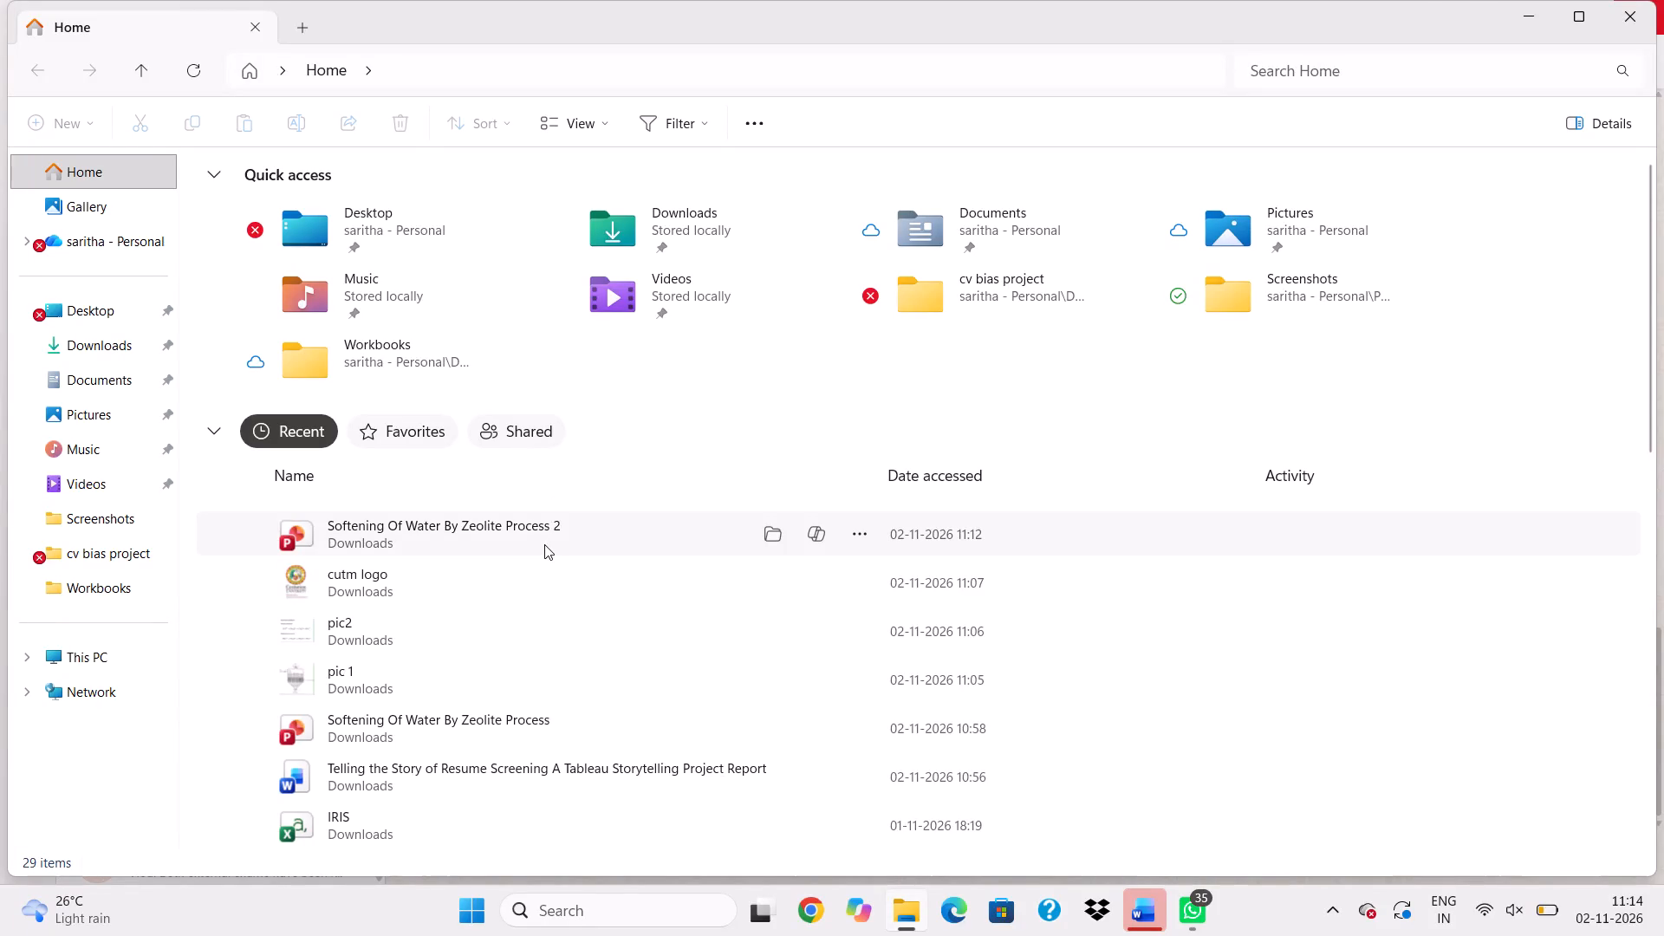
Reopen "Softening Of Water By Zeolite Process 2" in PowerPoint from the recent files and review slides 2 to 5 and the remaining thumbnails.
double_click(544, 544)
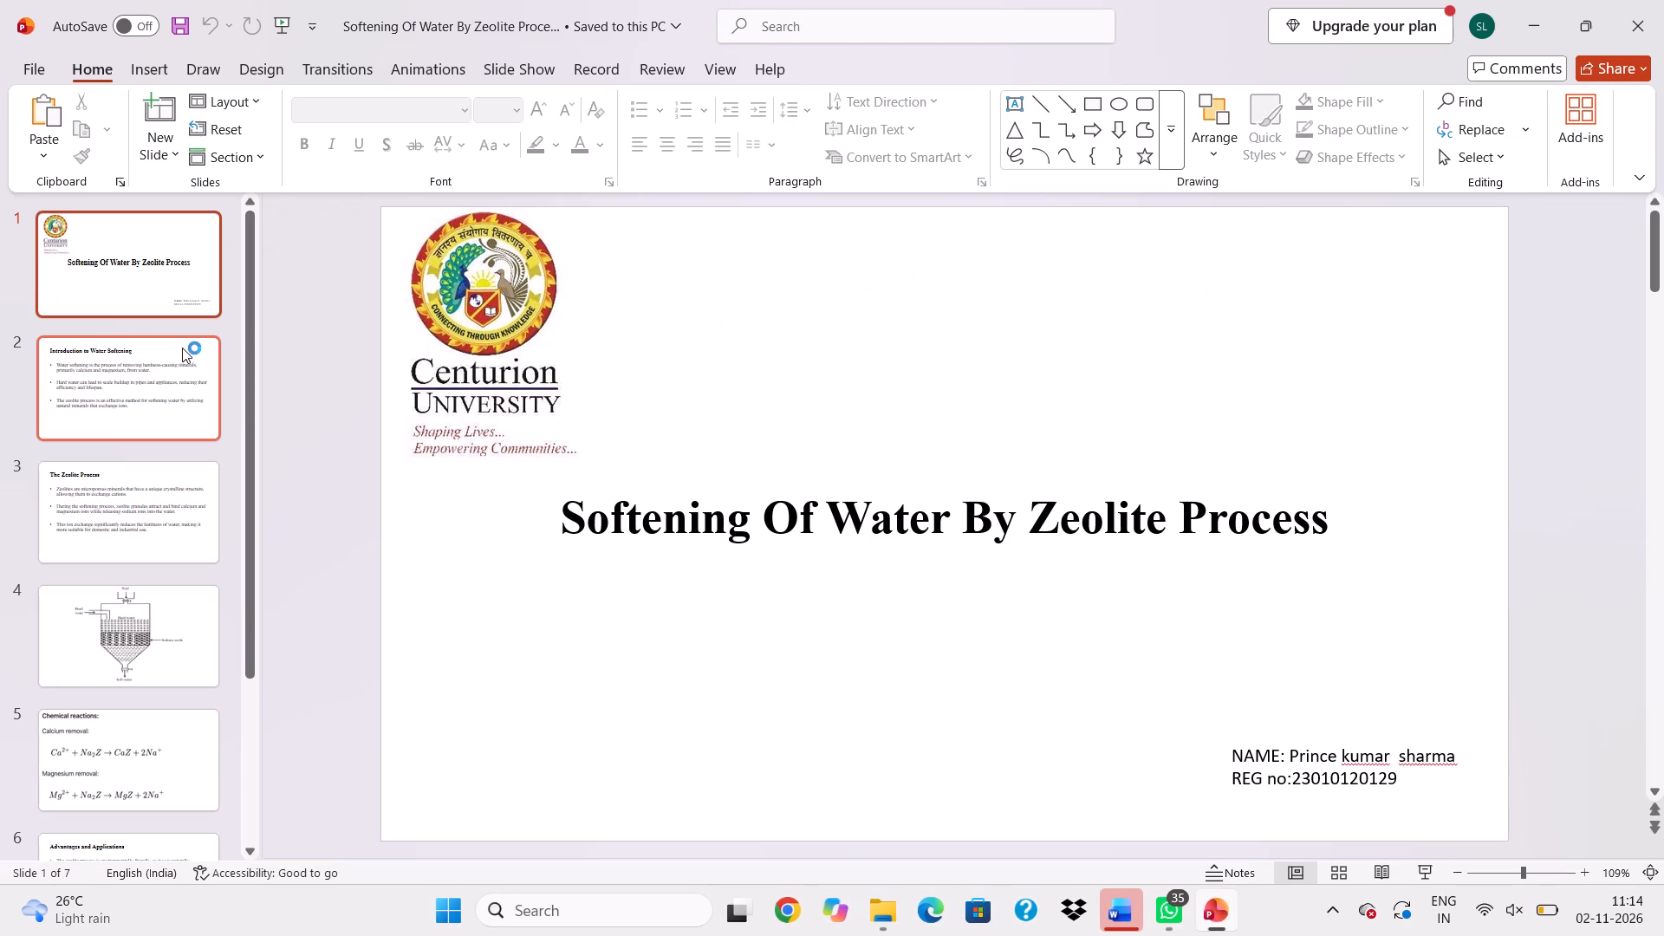
click(183, 344)
click(143, 478)
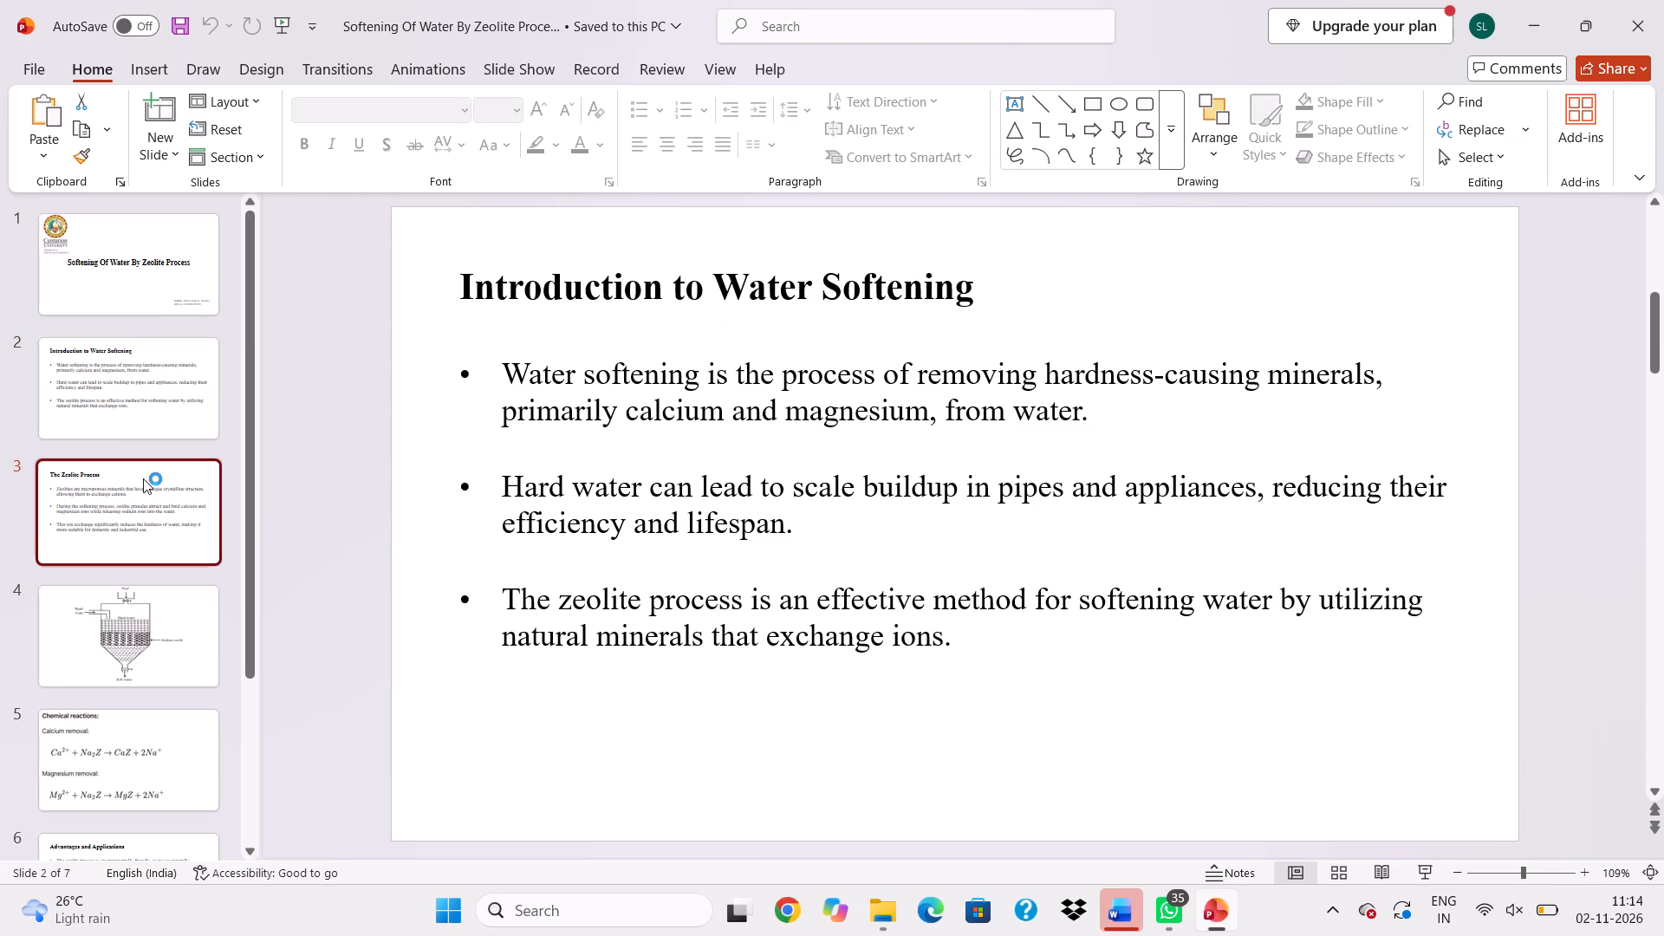
click(122, 615)
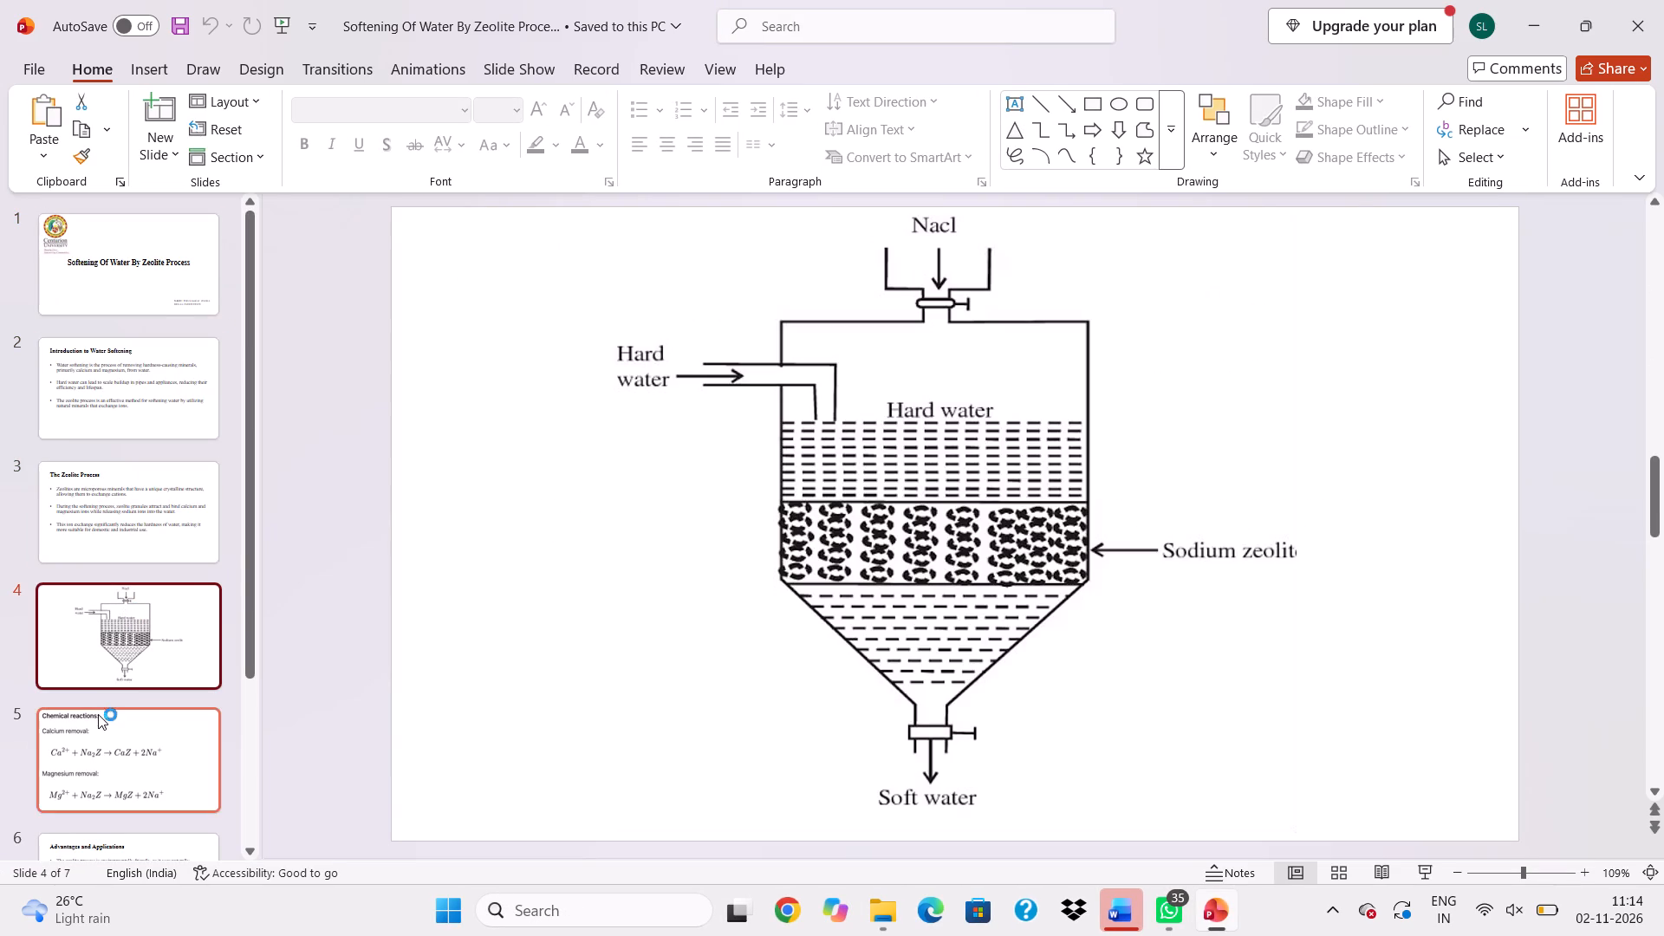
click(121, 737)
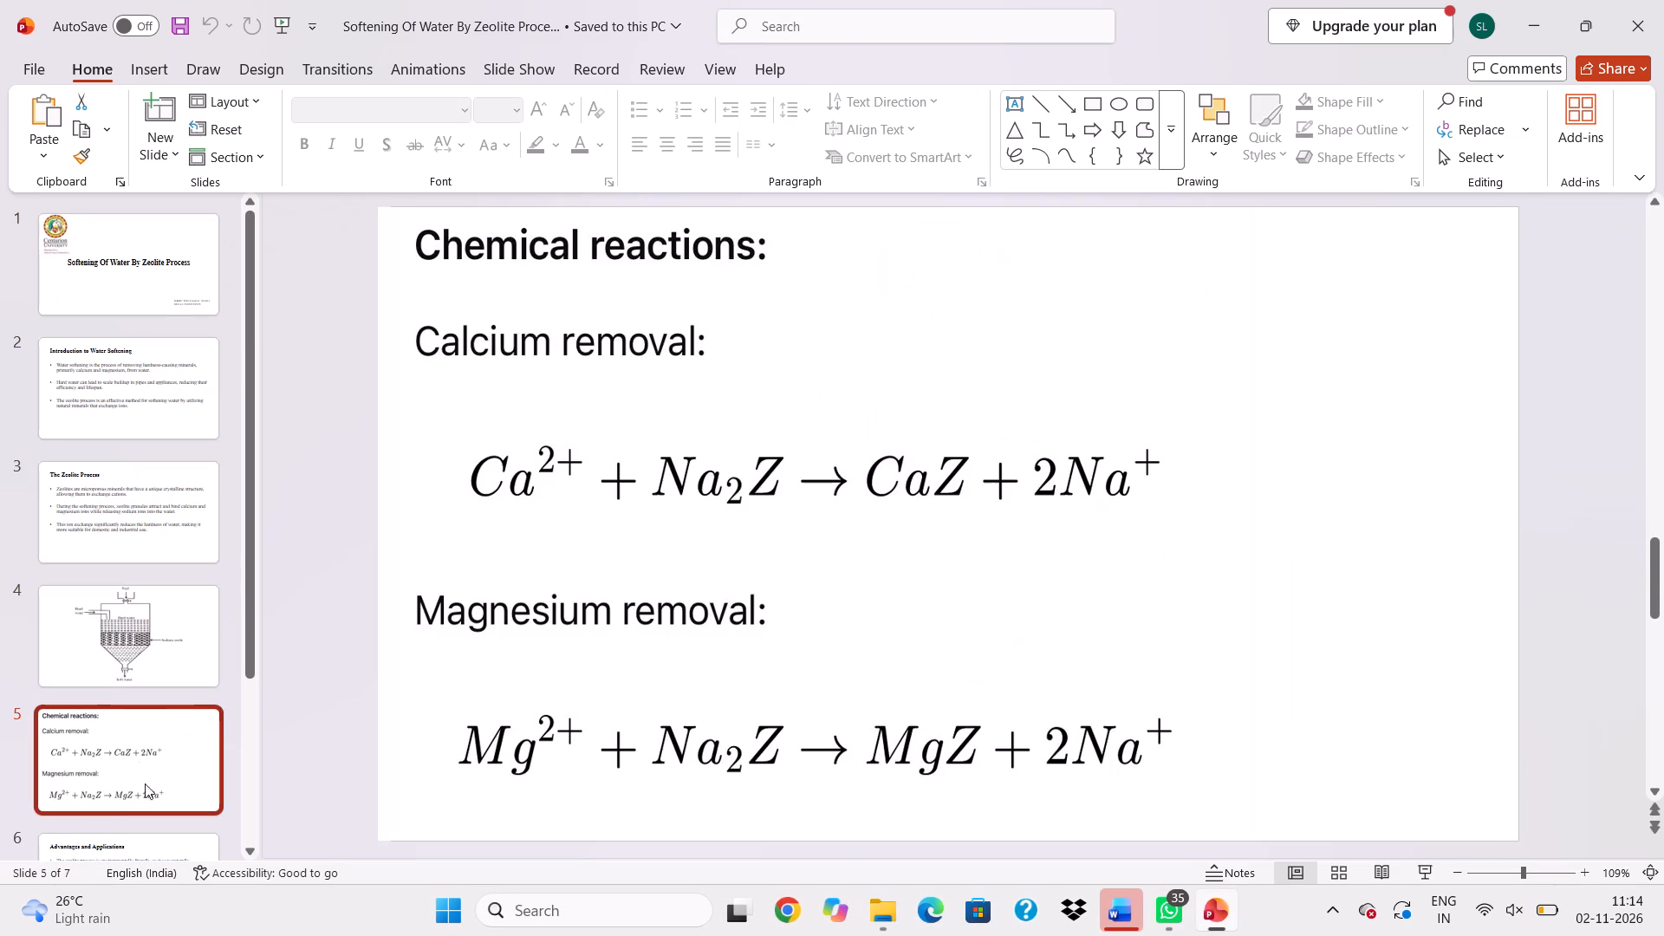
scroll(161, 713, down, 5)
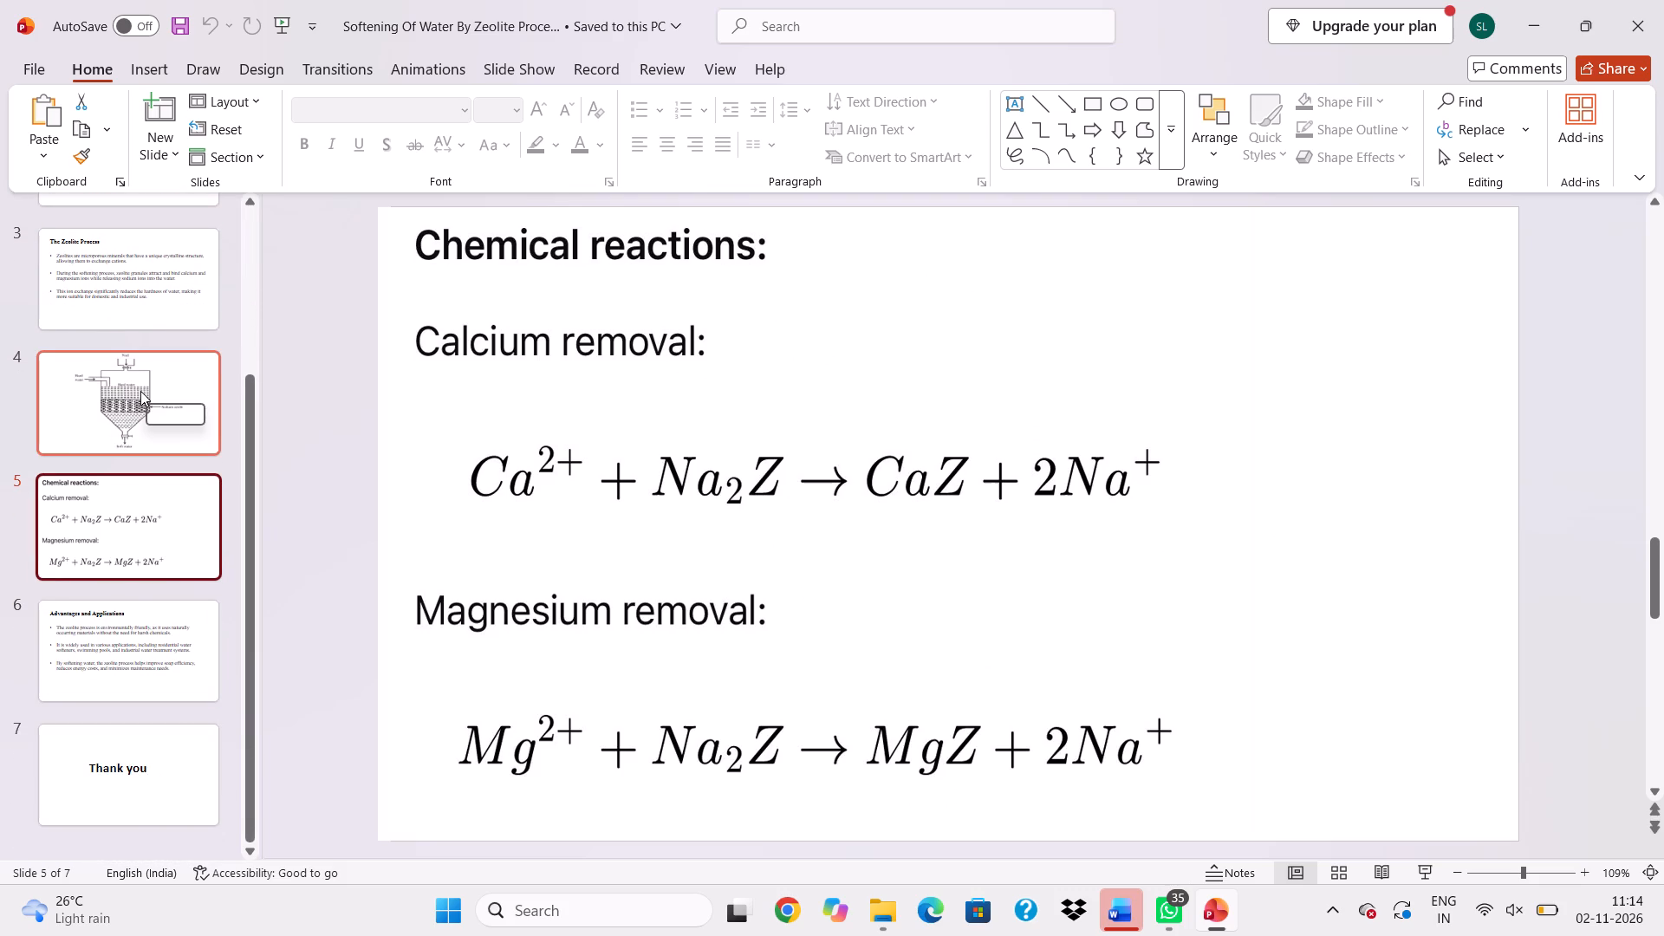
scroll(140, 391, up, 18)
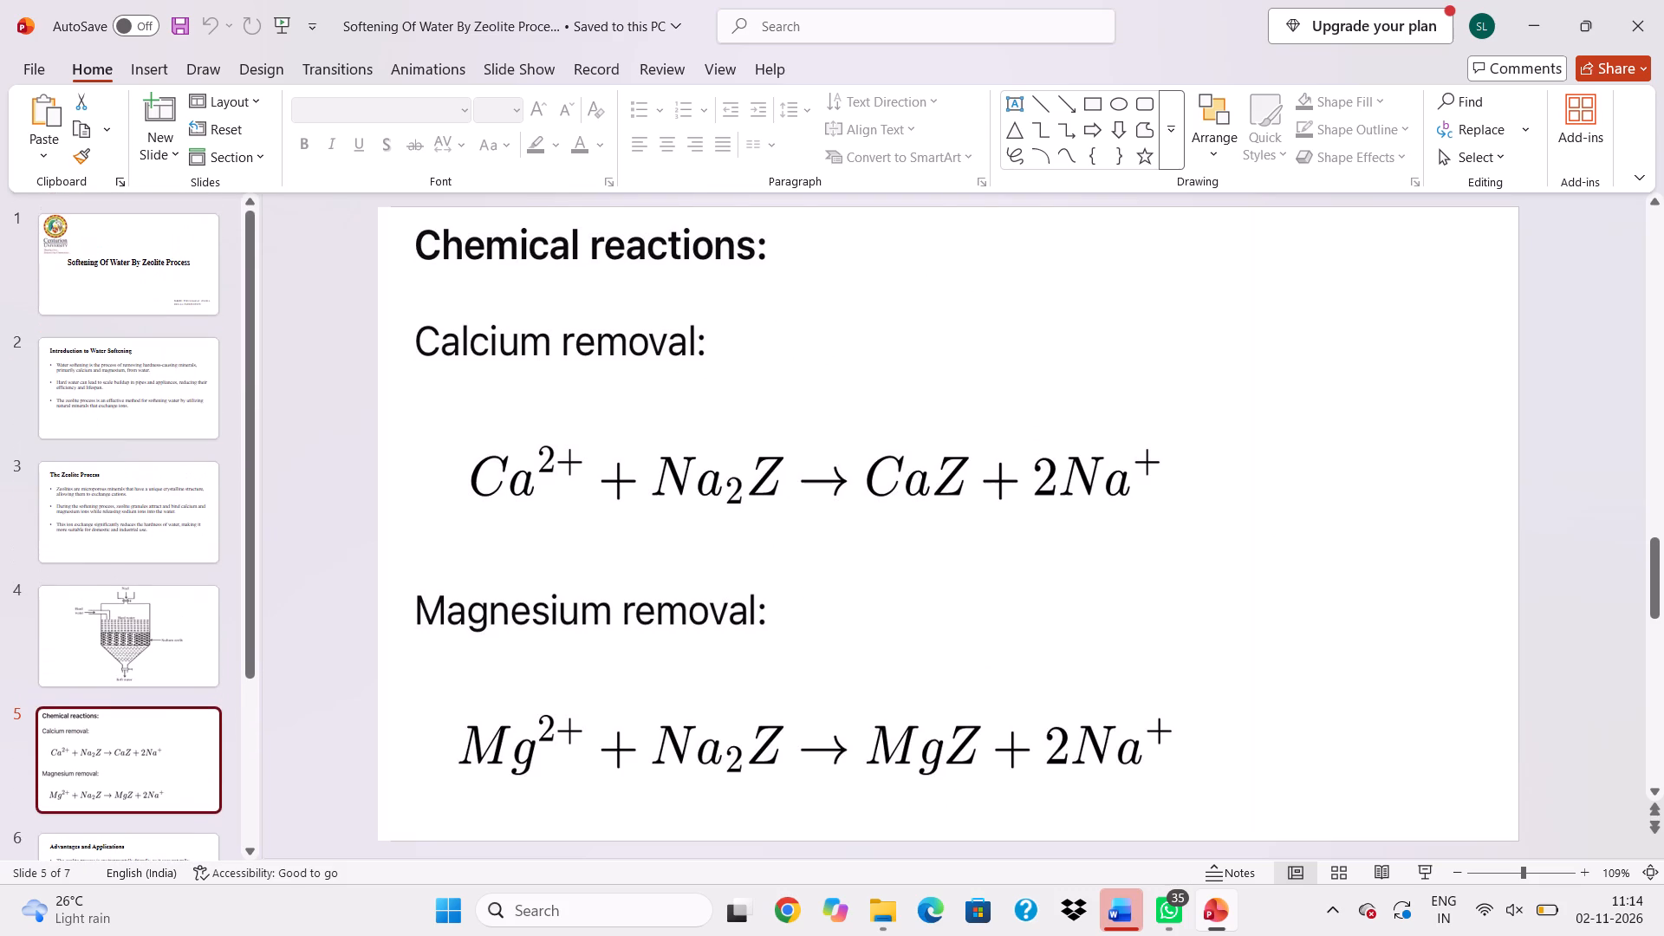
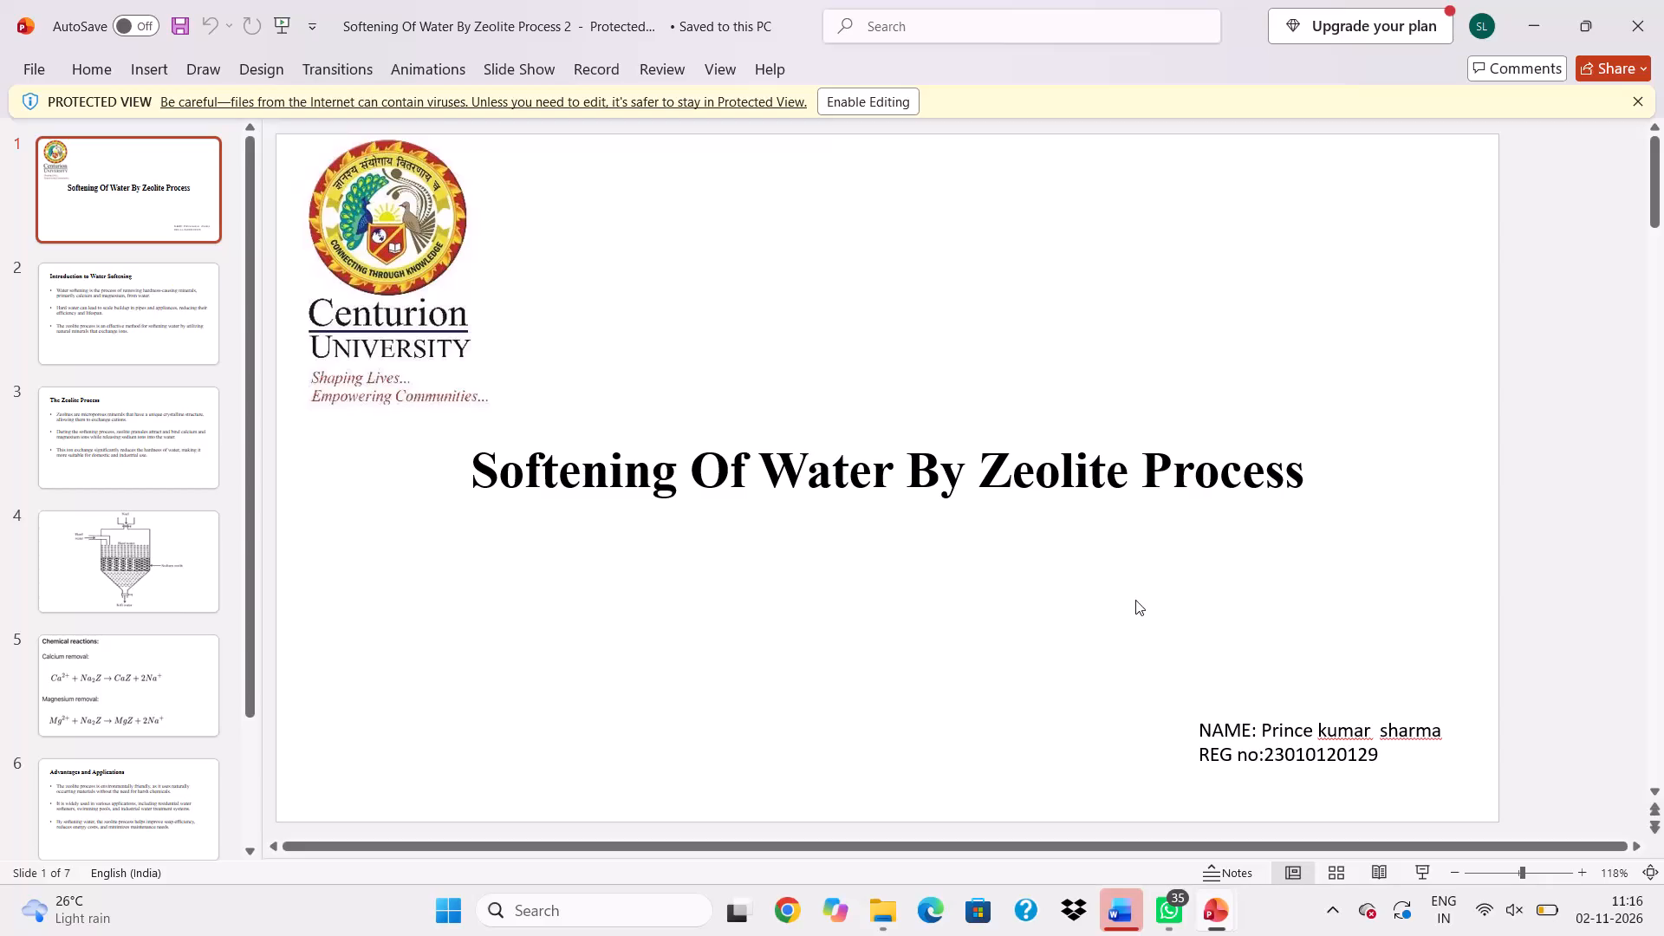
Review all the slides from the title slide through the closing "Thank you" slide and return to the title slide.
key(Down)
key(Down)
key(Down)
key(Down)
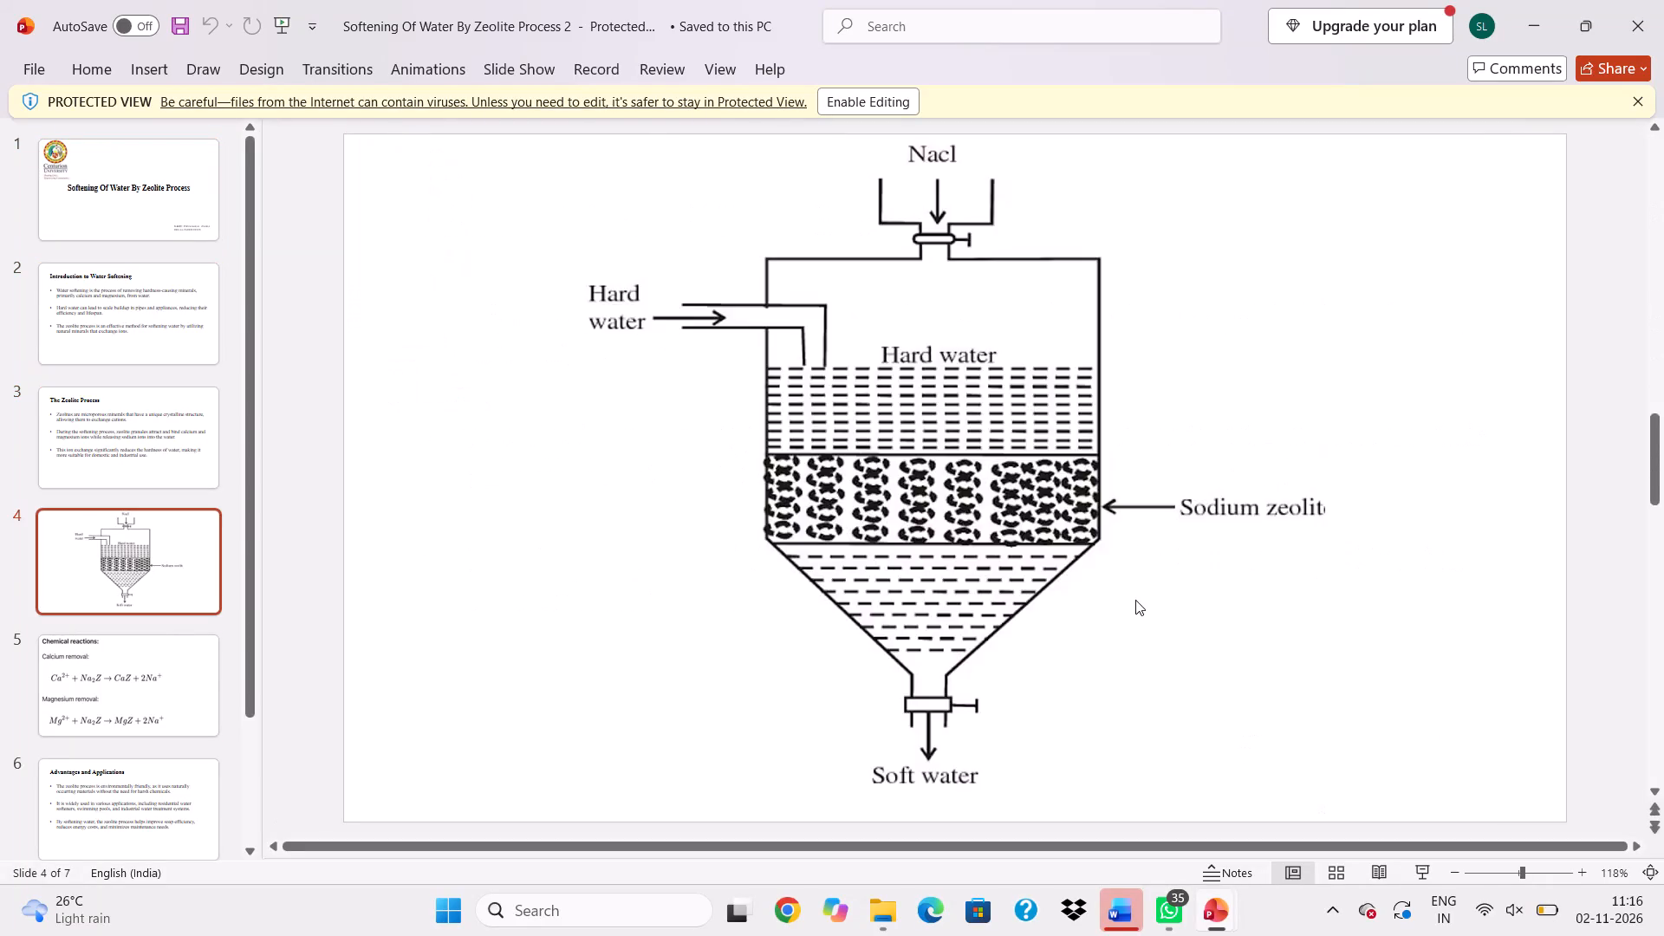
key(Up)
key(Down)
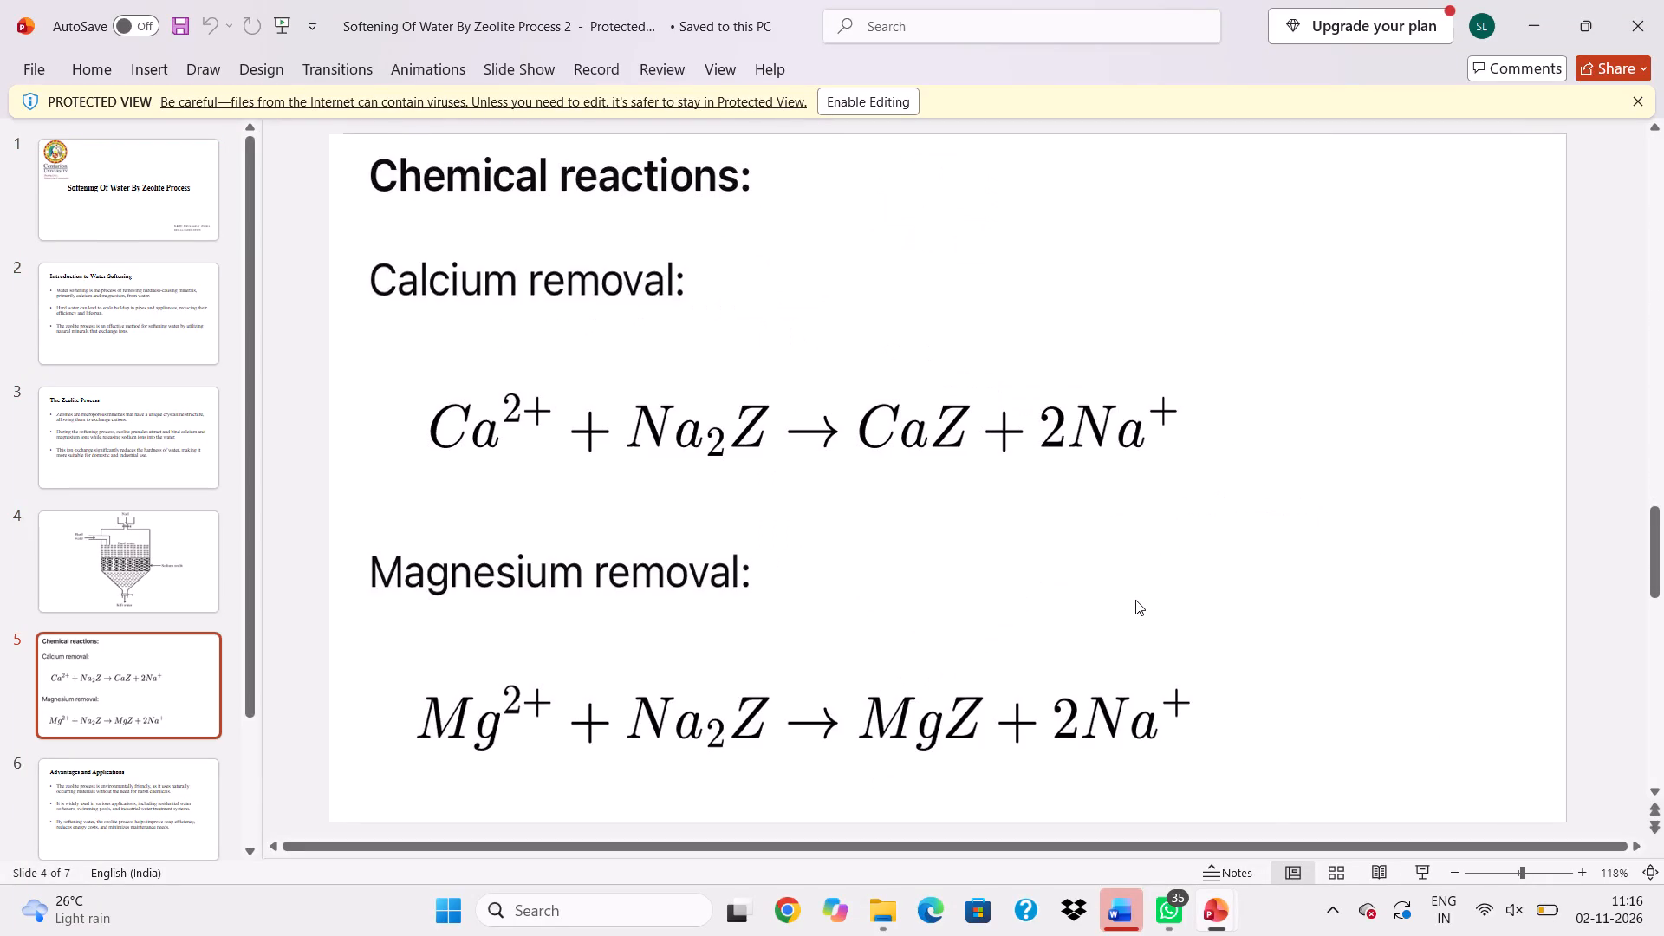
key(Down)
key(Down)
key(Down)
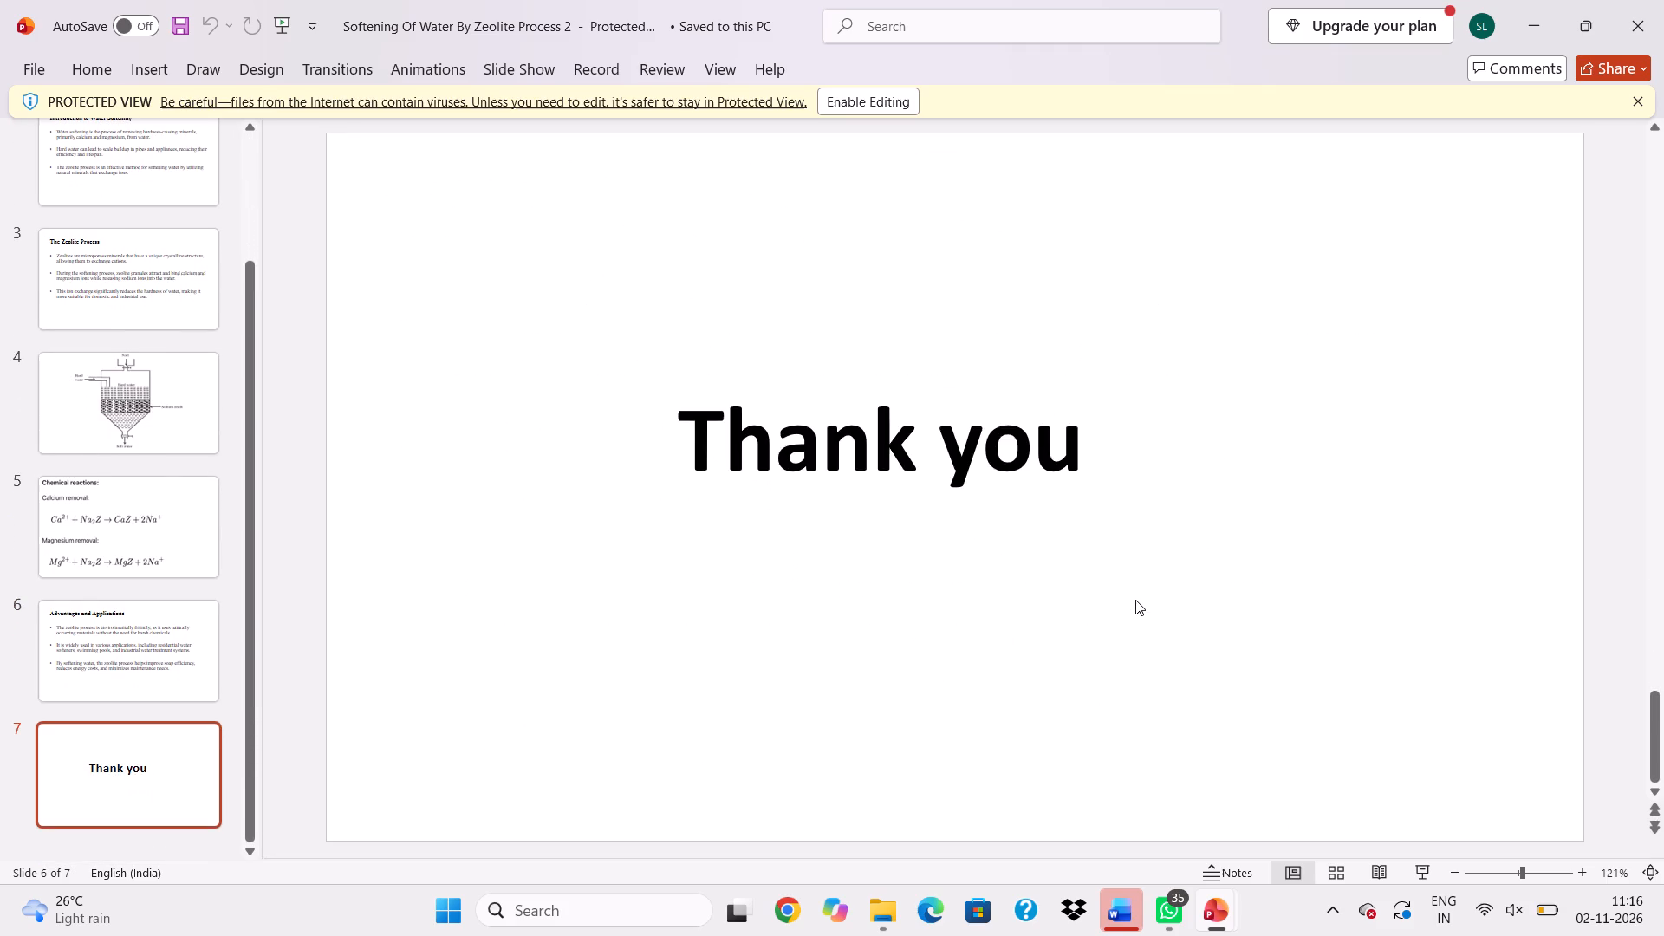
key(Up)
key(Up)
key(Up)
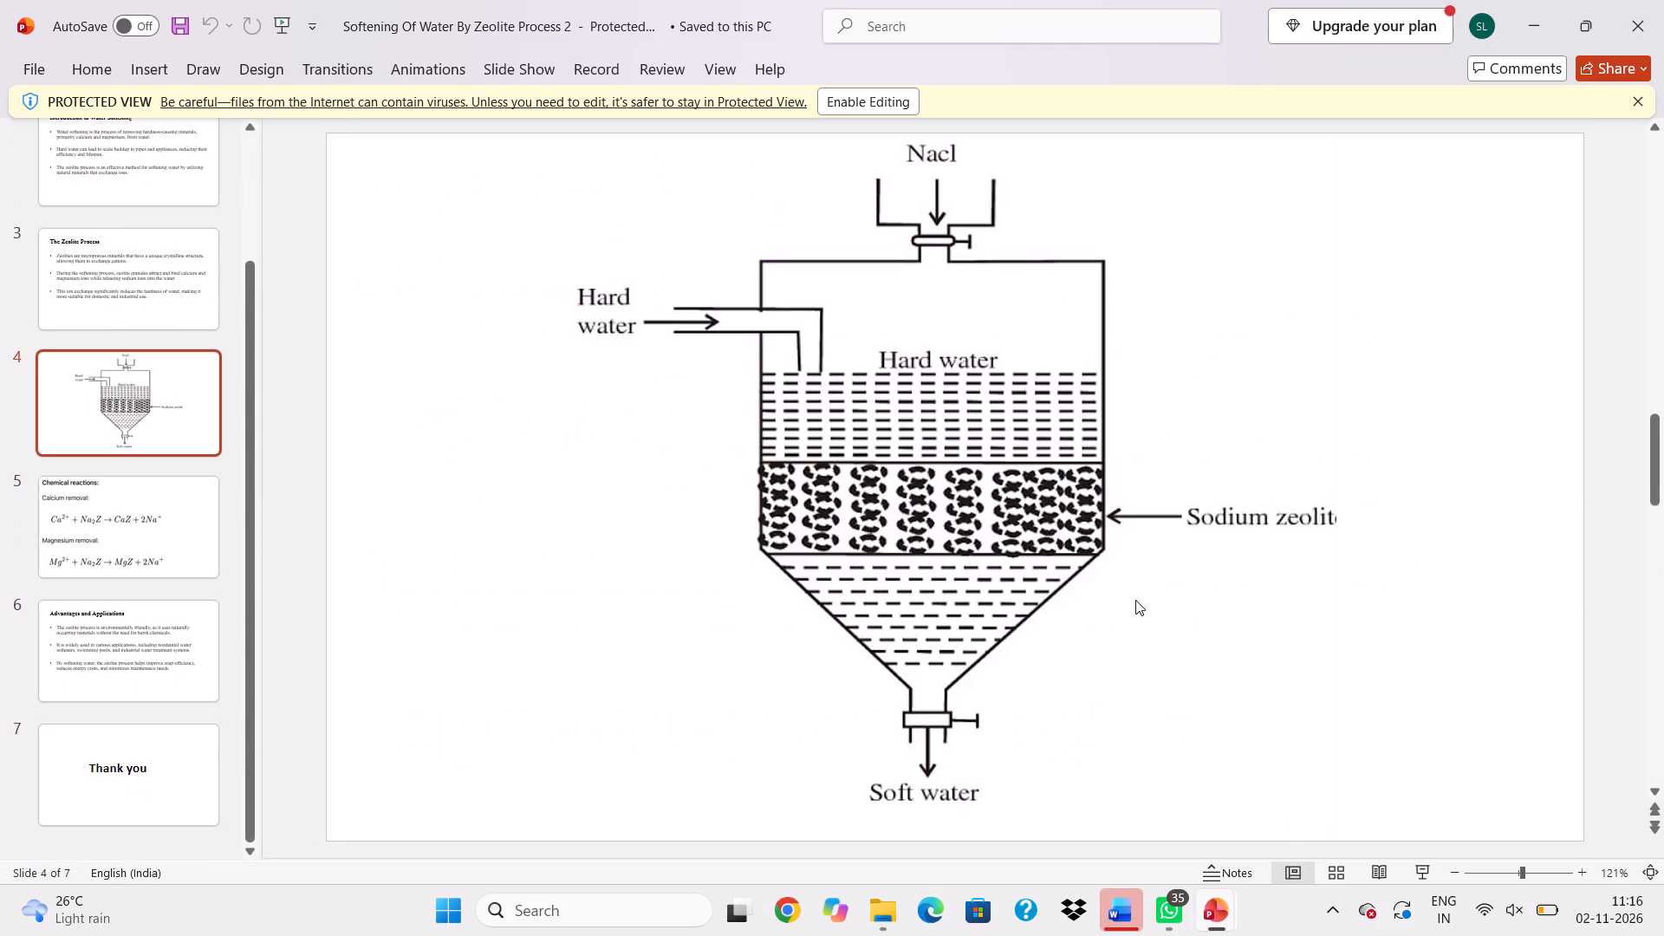
key(Up)
key(Up)
key(Up)
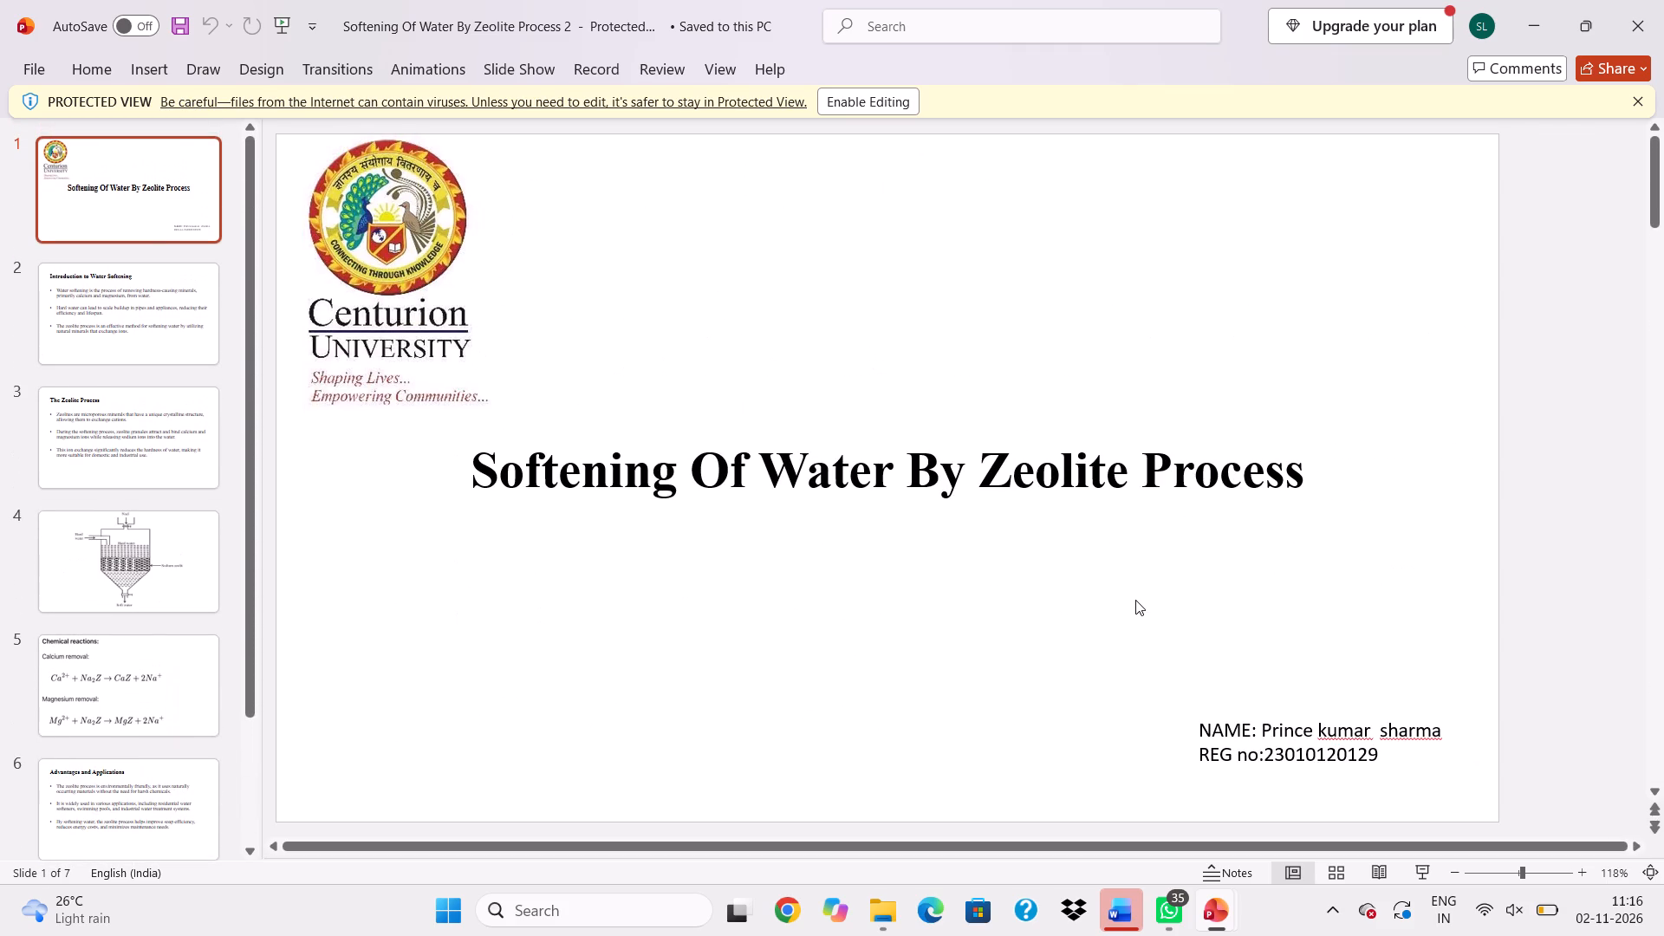
key(Down)
key(Up)
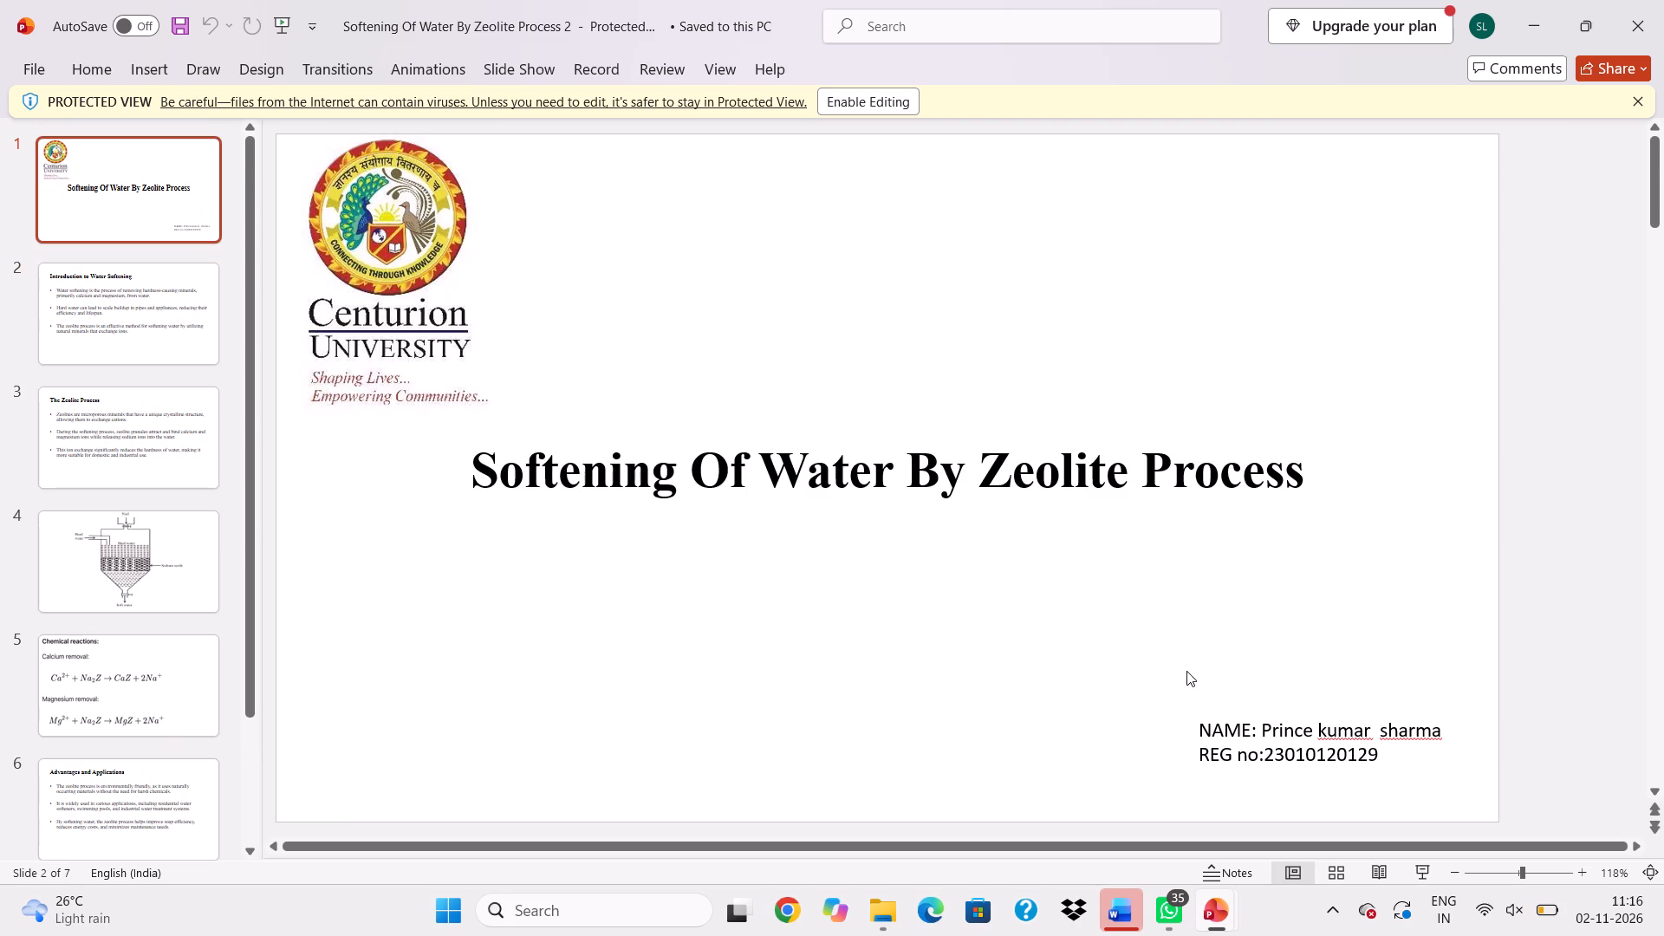